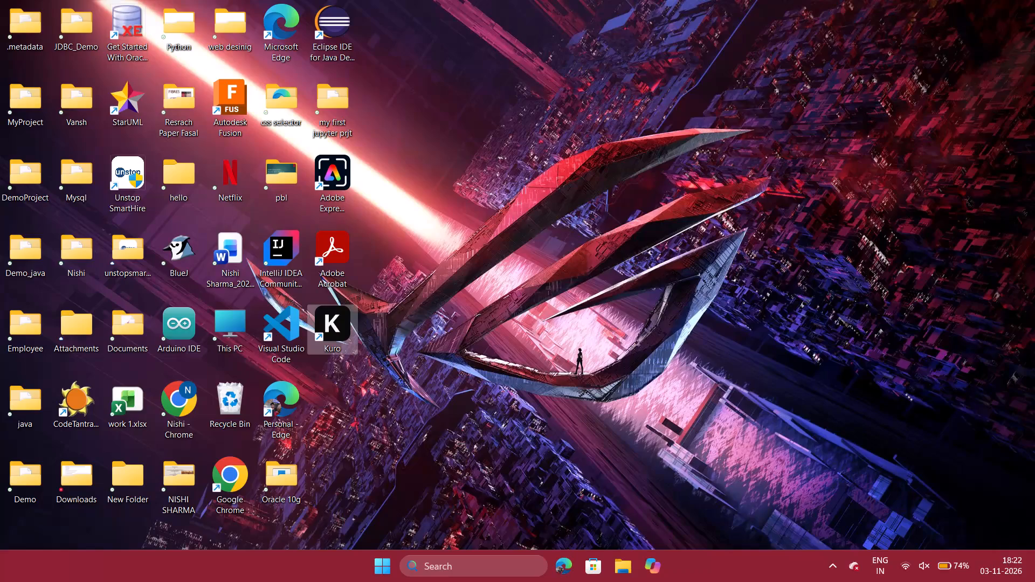
Open the Downloads folder in File Explorer.
{"action": "left_click", "coordinate": [465, 565]}
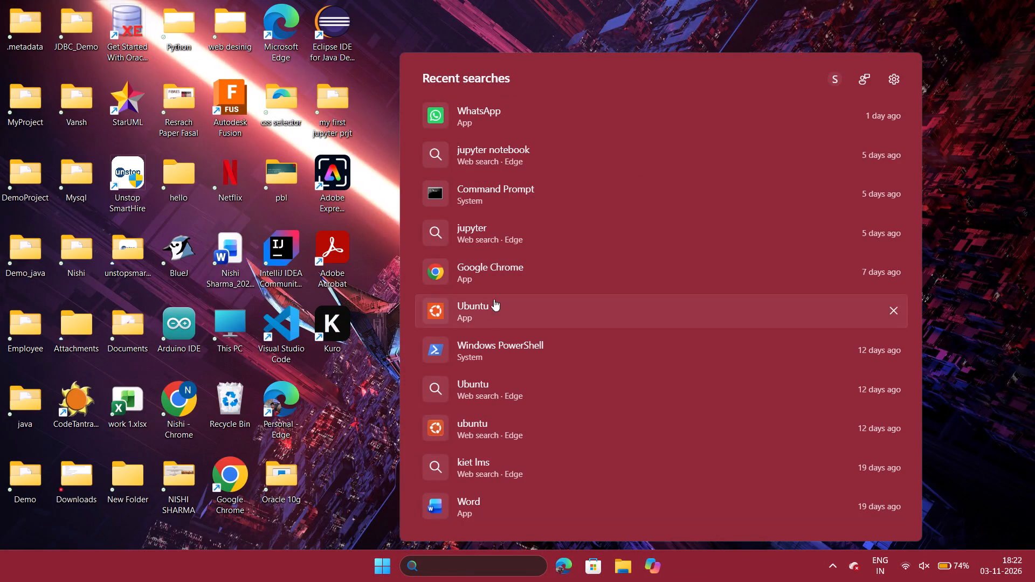
{"action": "left_click", "coordinate": [342, 444]}
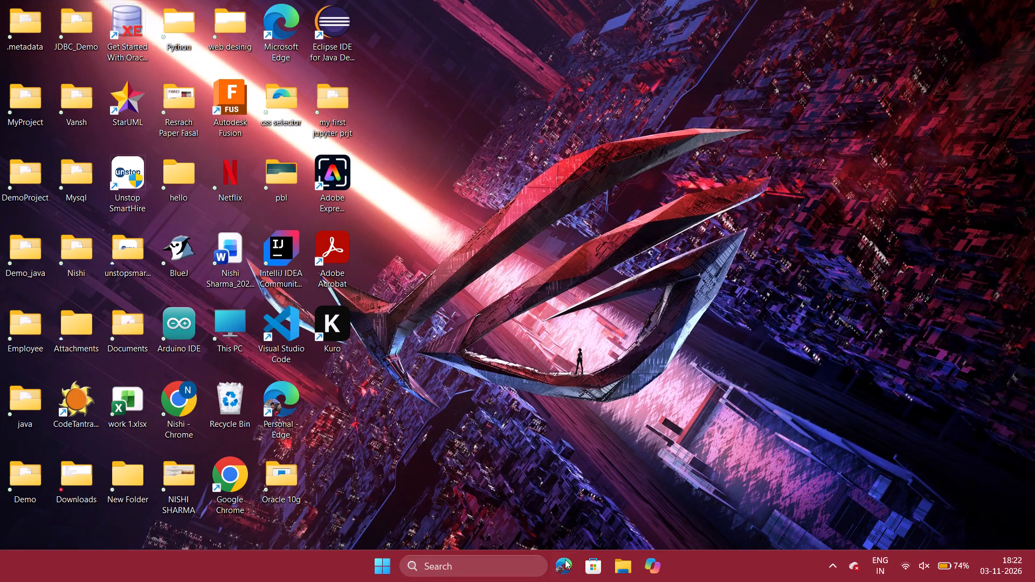
{"action": "left_click", "coordinate": [627, 572]}
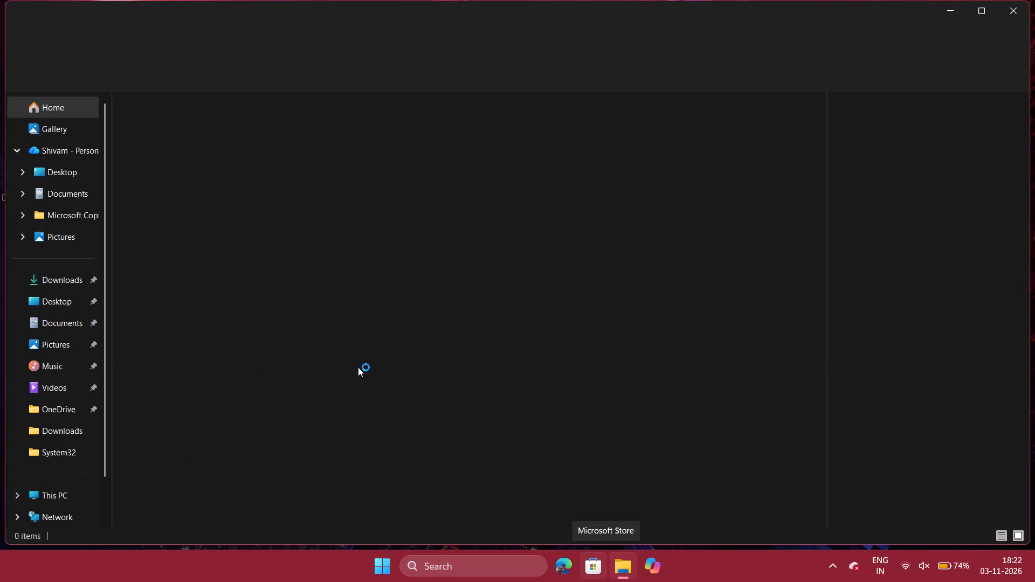
{"action": "left_click", "coordinate": [47, 269]}
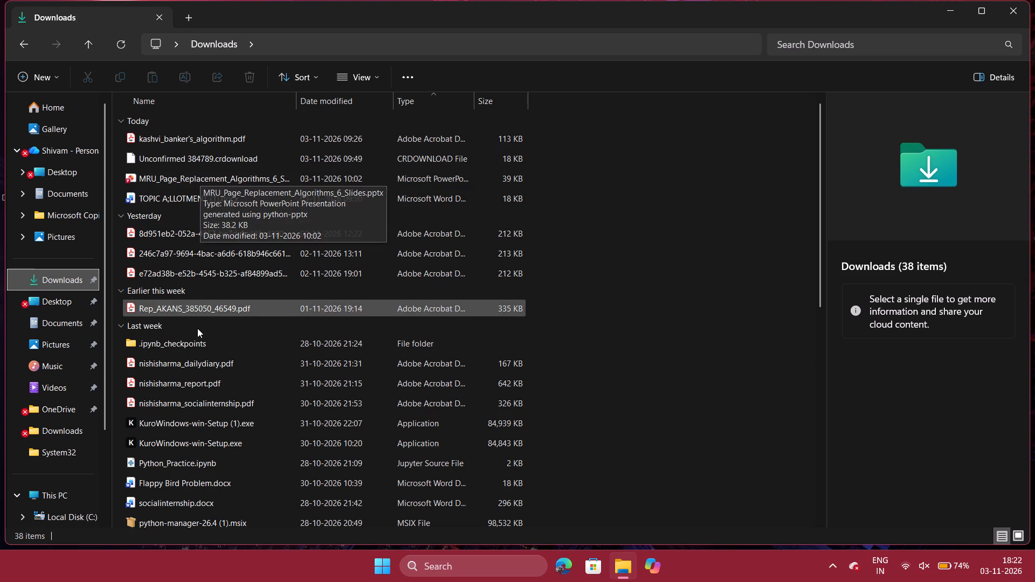
Open the MRU_Page_Replacement_Algorithms PowerPoint presentation from the Downloads folder.
{"action": "double_click", "coordinate": [235, 173]}
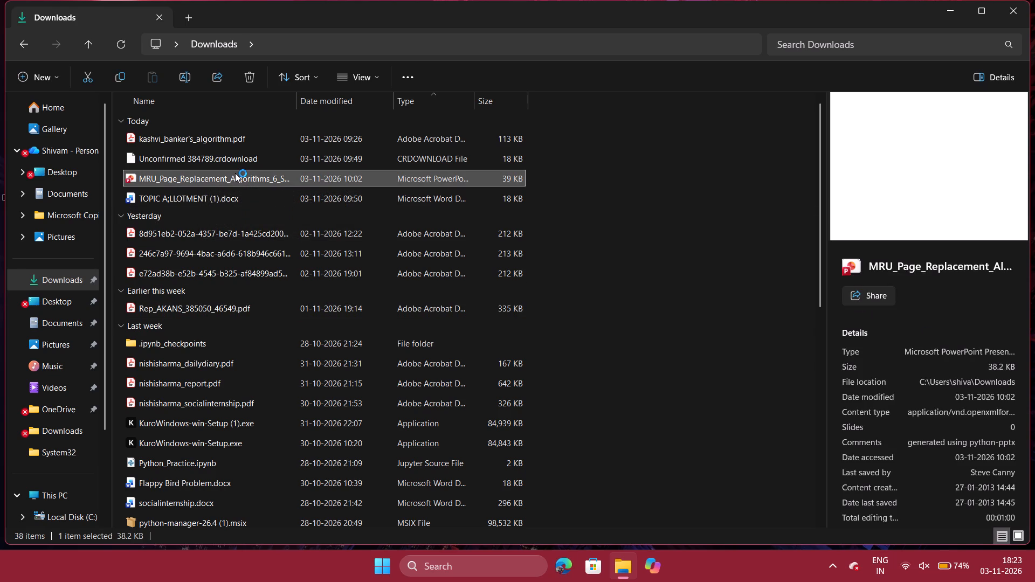
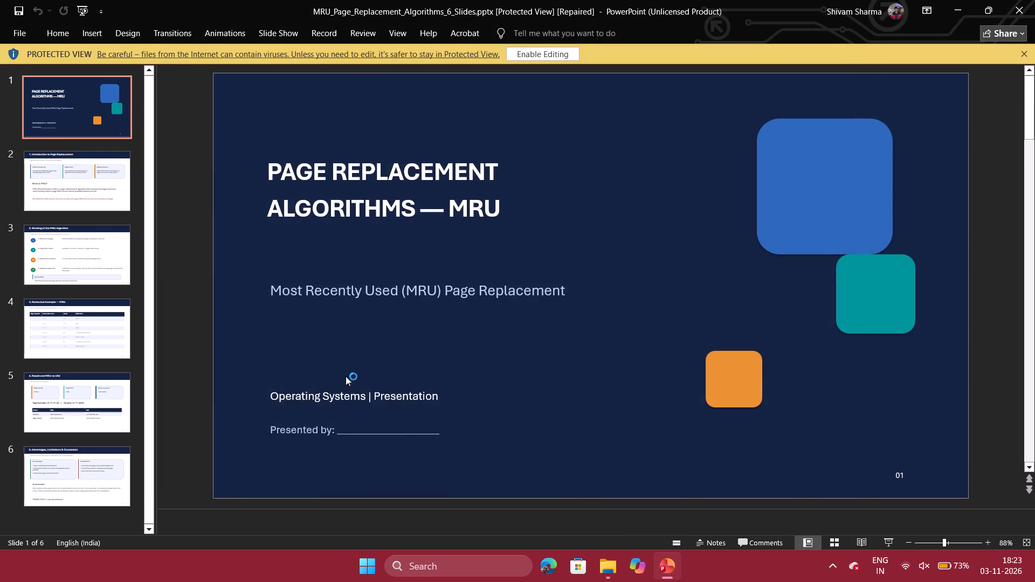
Review slides 2 through 6 of the MRU presentation in order, then go back to the title slide and the Introduction to Page Replacement slide.
{"action": "left_click", "coordinate": [52, 191]}
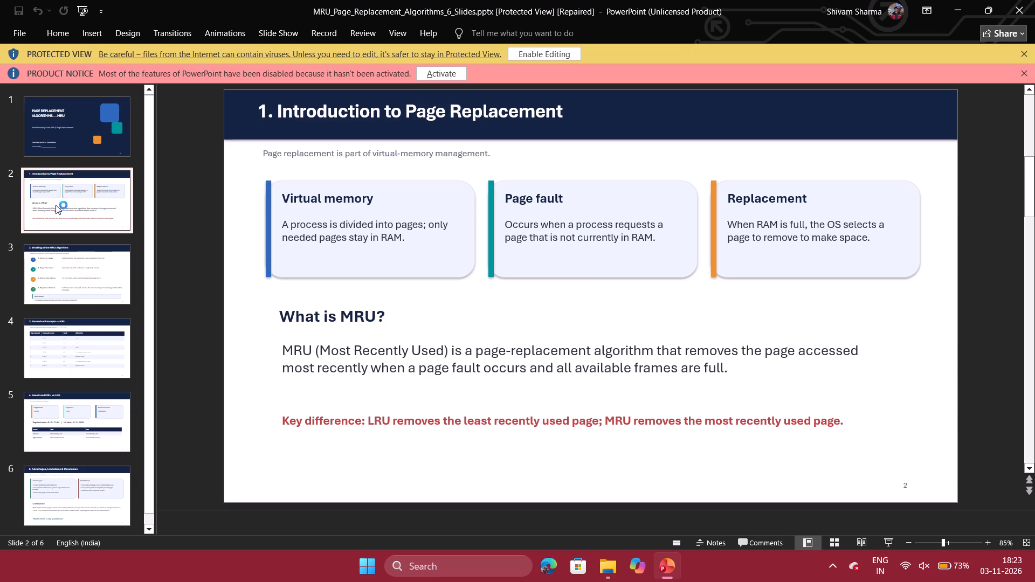
{"action": "left_click", "coordinate": [60, 272]}
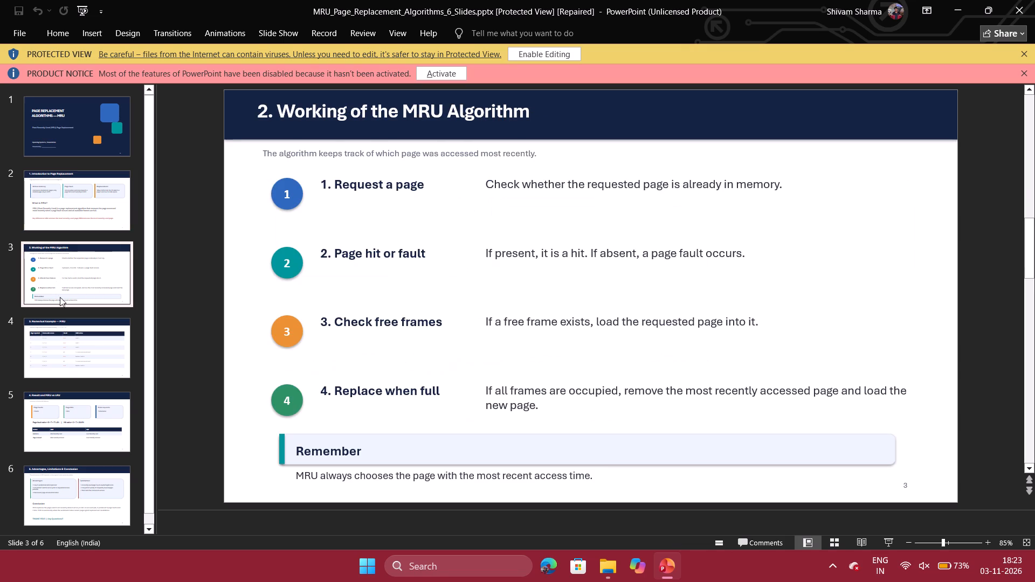
{"action": "left_click", "coordinate": [76, 344]}
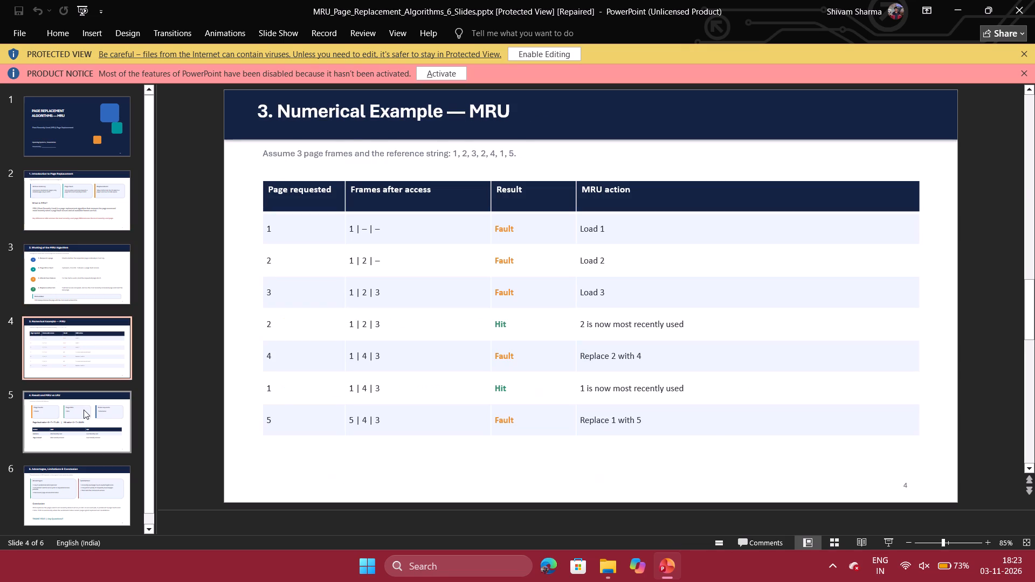
{"action": "left_click", "coordinate": [84, 410]}
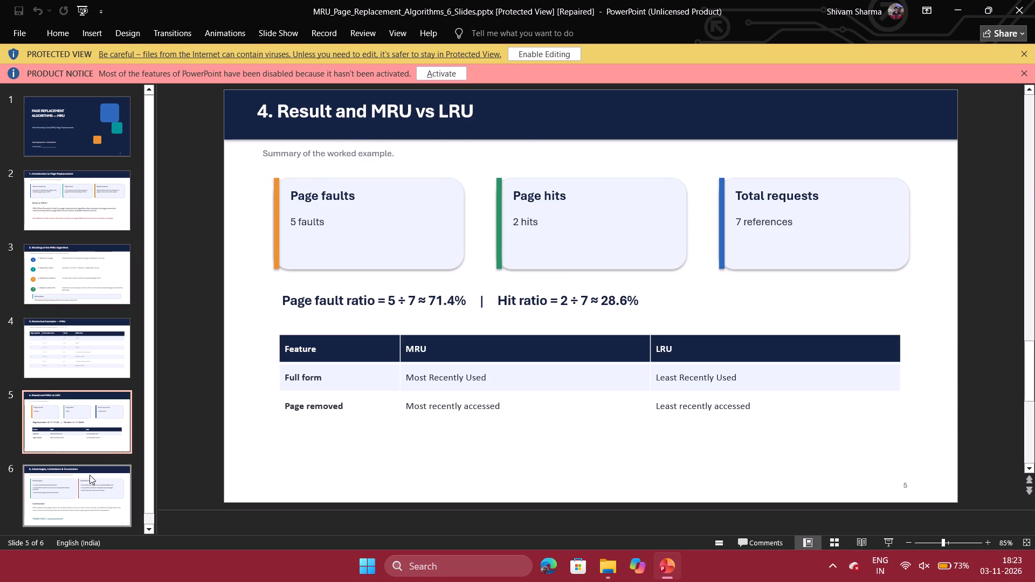
{"action": "left_click", "coordinate": [89, 475]}
{"action": "scroll", "coordinate": [89, 475], "scroll_direction": "down", "scroll_amount": 5}
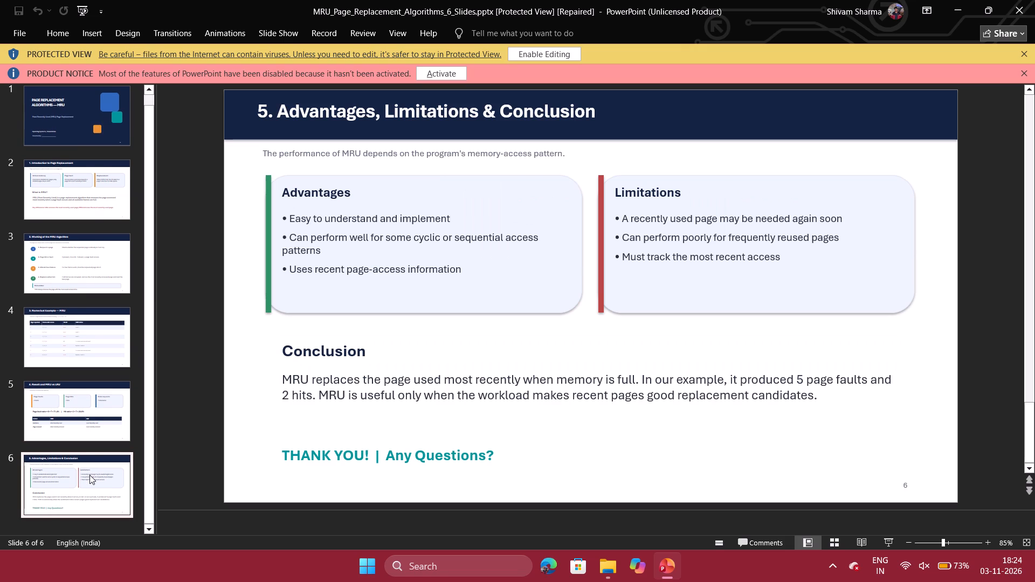
{"action": "scroll", "coordinate": [75, 129], "scroll_direction": "up", "scroll_amount": 4}
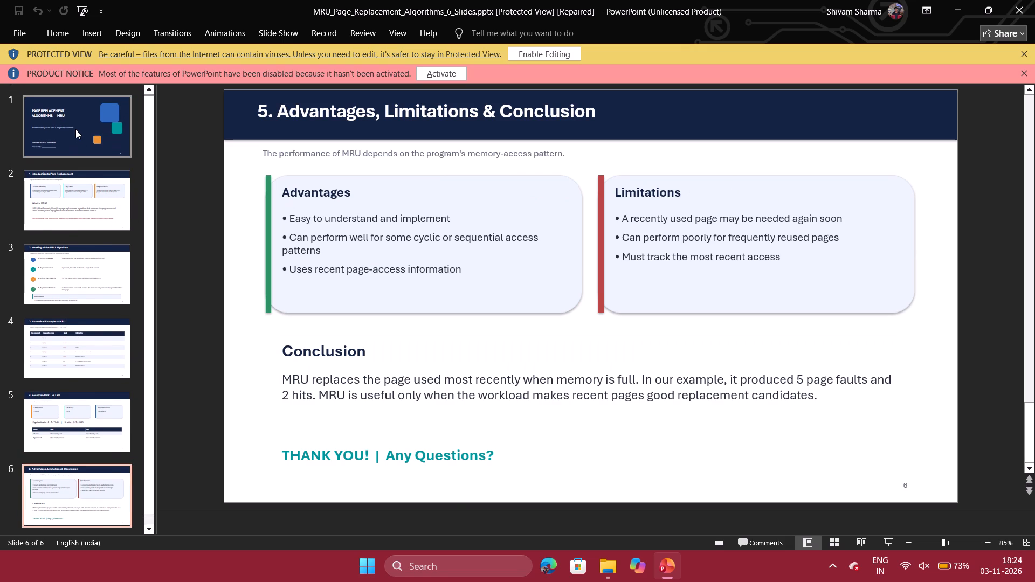
{"action": "left_click", "coordinate": [75, 129]}
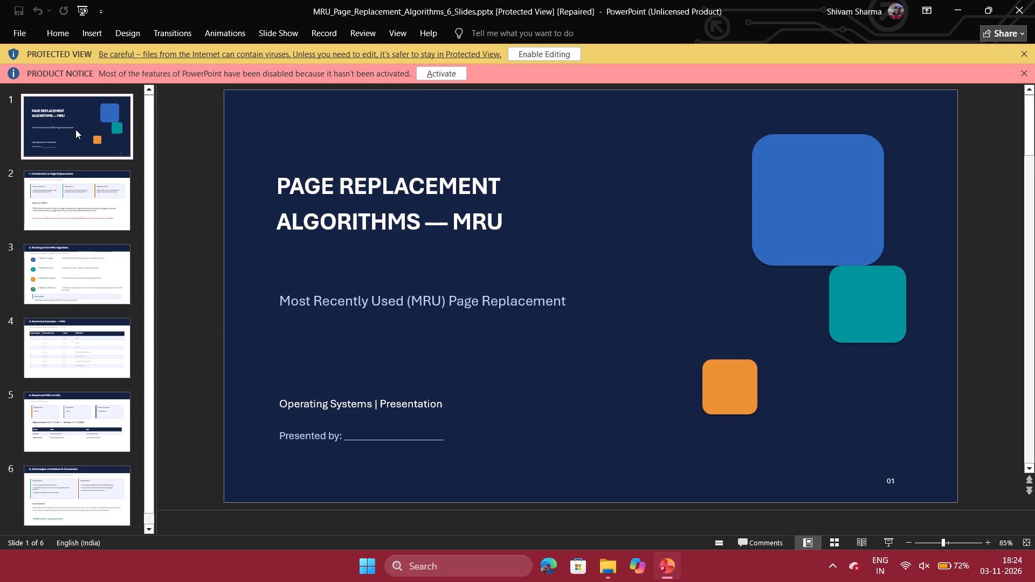
{"action": "left_click", "coordinate": [74, 196]}
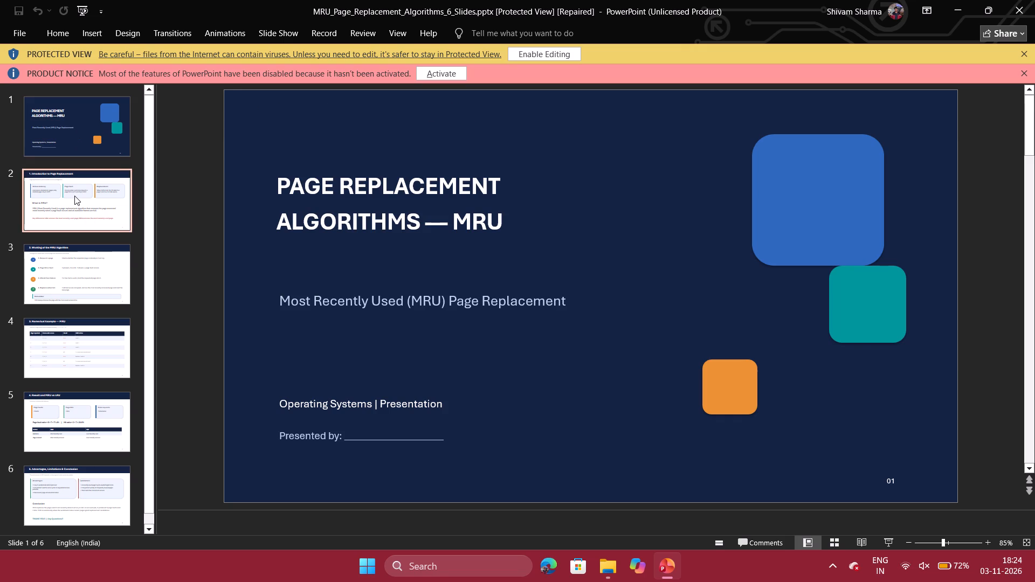
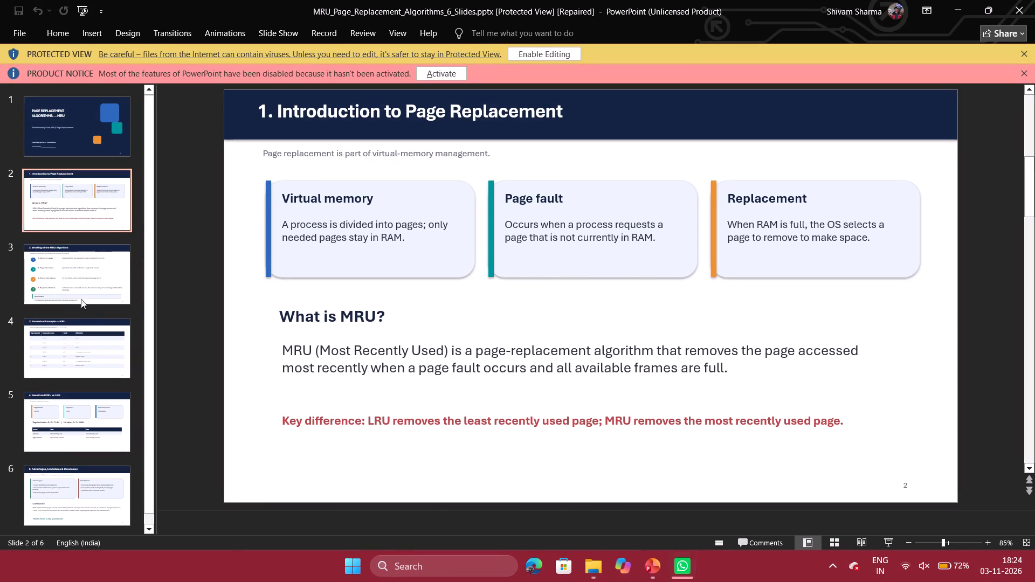
Read through the slides again, from Working of the MRU Algorithm (slide 3) to Advantages, Limitations & Conclusion (slide 6), rechecking slide 2 along the way.
{"action": "left_click", "coordinate": [79, 268]}
{"action": "left_click", "coordinate": [71, 207]}
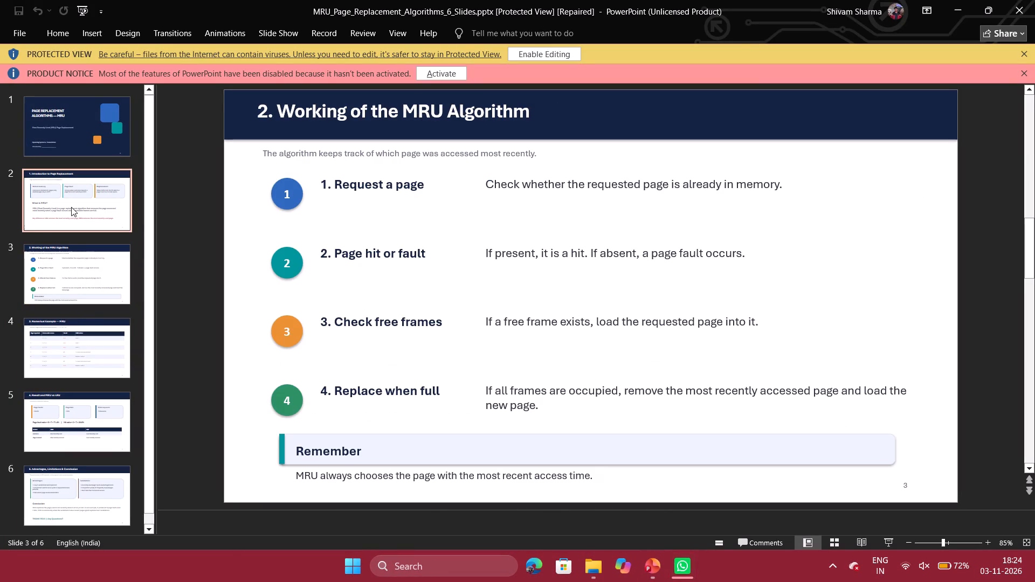
{"action": "left_click", "coordinate": [73, 268]}
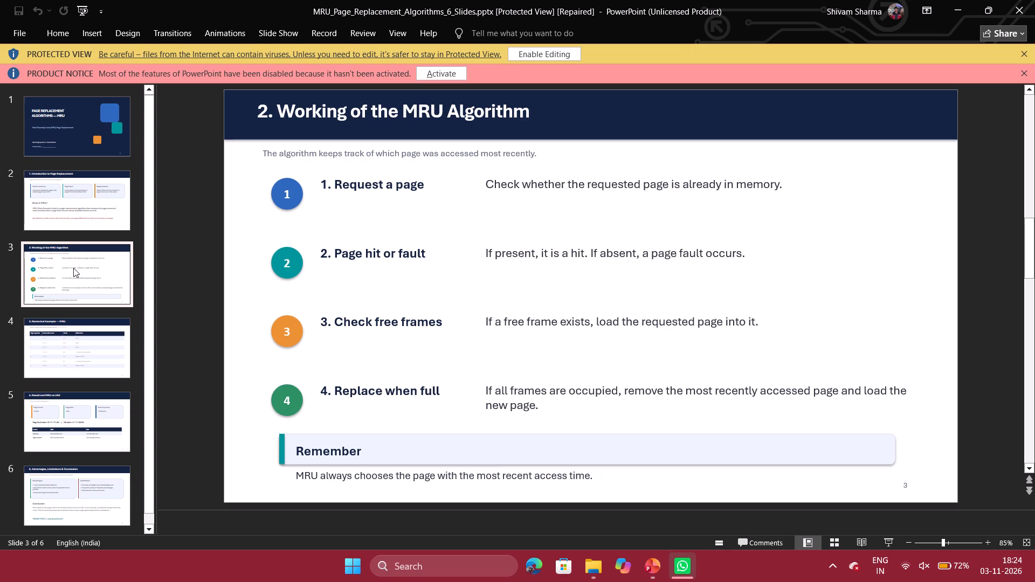
{"action": "left_click", "coordinate": [74, 336]}
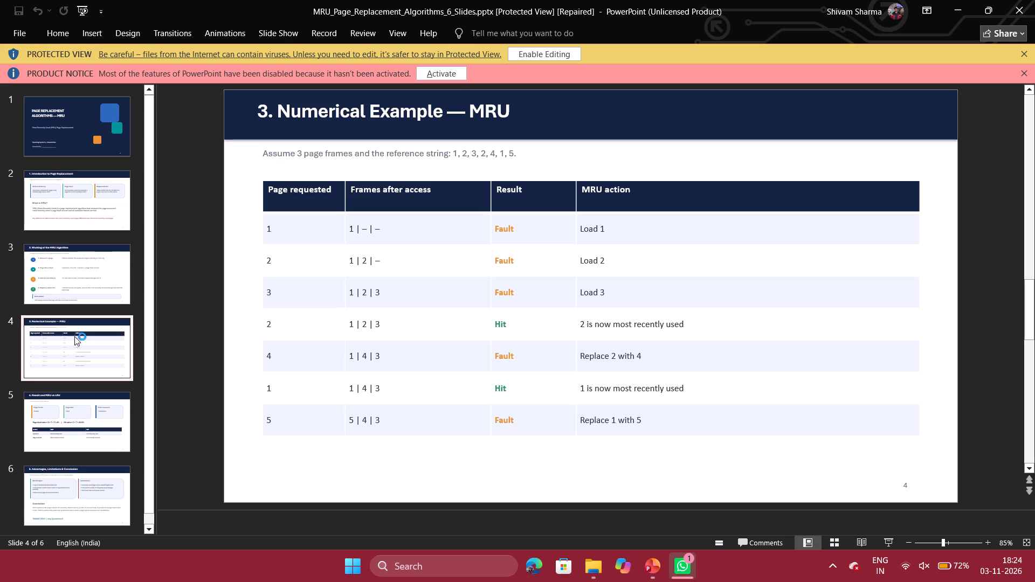
{"action": "left_click", "coordinate": [83, 420]}
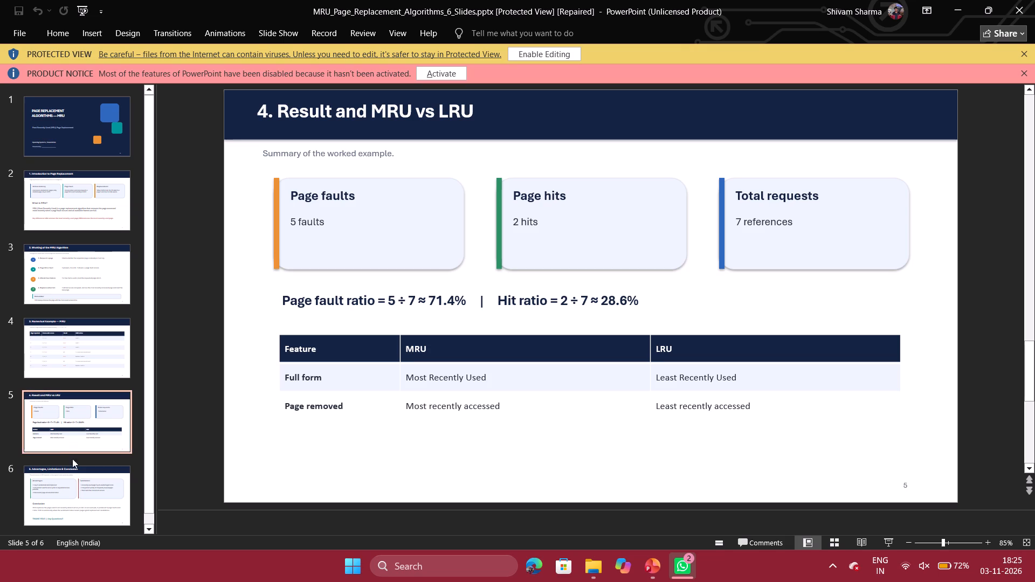
{"action": "left_click", "coordinate": [78, 490]}
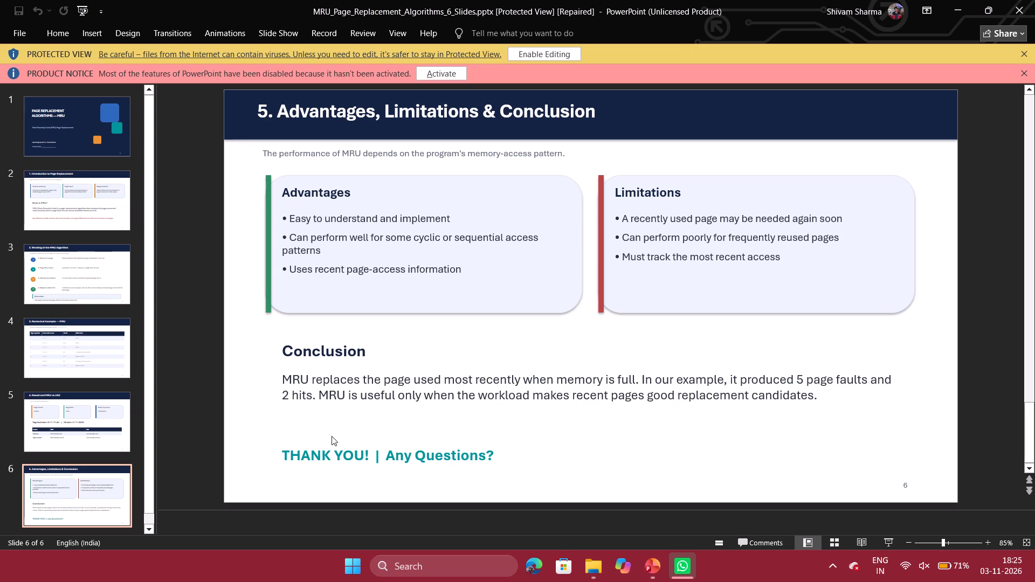
Look back through the MRU presentation in reverse order, from Result and MRU vs LRU (slide 5) to the title slide.
{"action": "left_click", "coordinate": [92, 416]}
{"action": "left_click", "coordinate": [77, 364]}
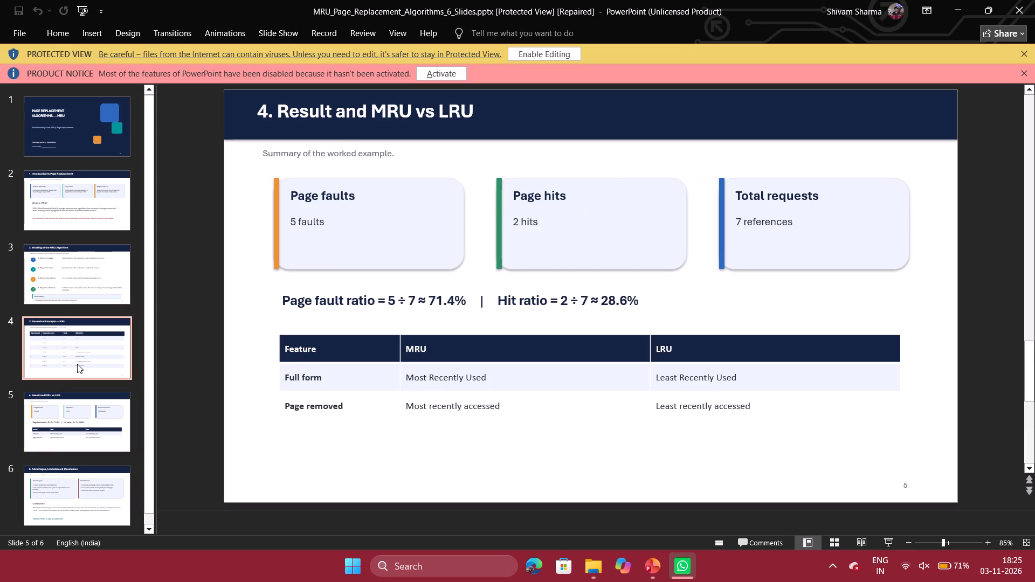
{"action": "left_click", "coordinate": [74, 281]}
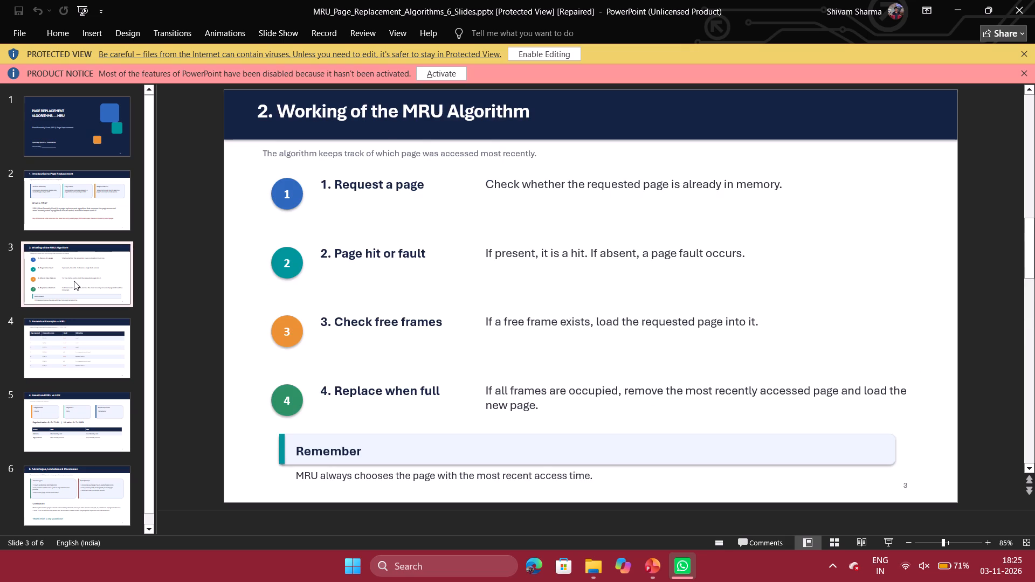
{"action": "left_click", "coordinate": [79, 195]}
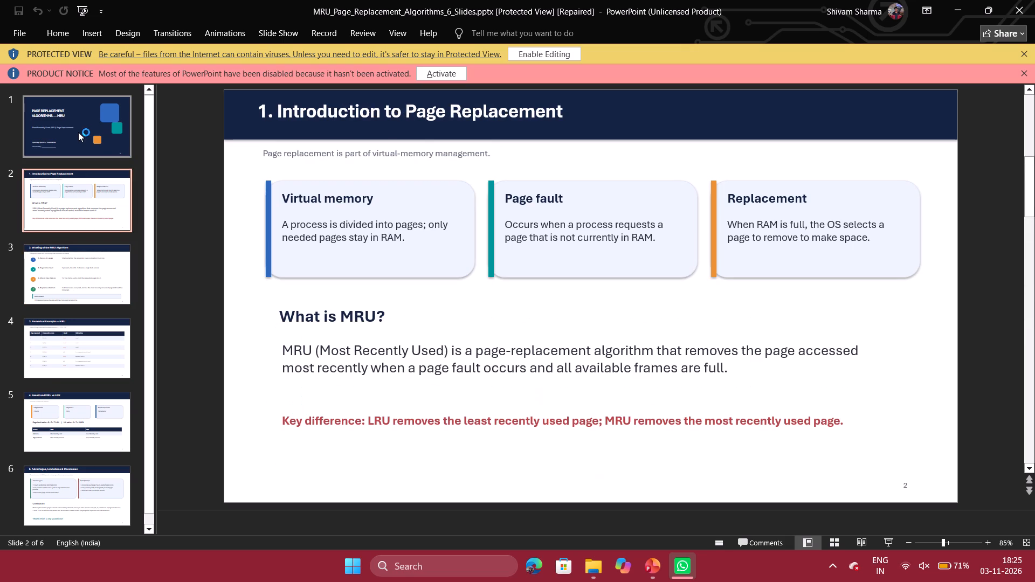
{"action": "left_click", "coordinate": [79, 126]}
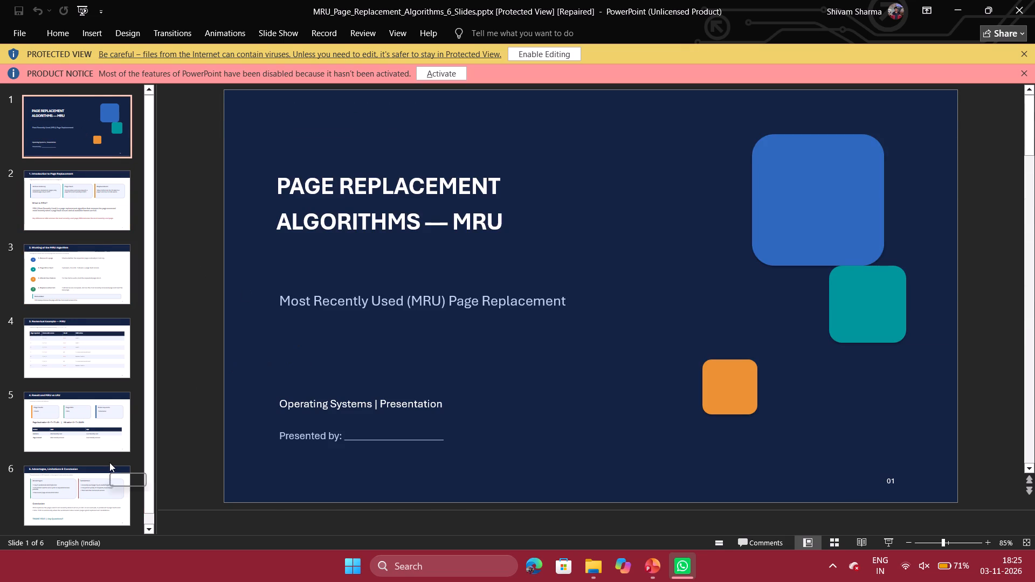
{"action": "scroll", "coordinate": [109, 462], "scroll_direction": "down", "scroll_amount": 1}
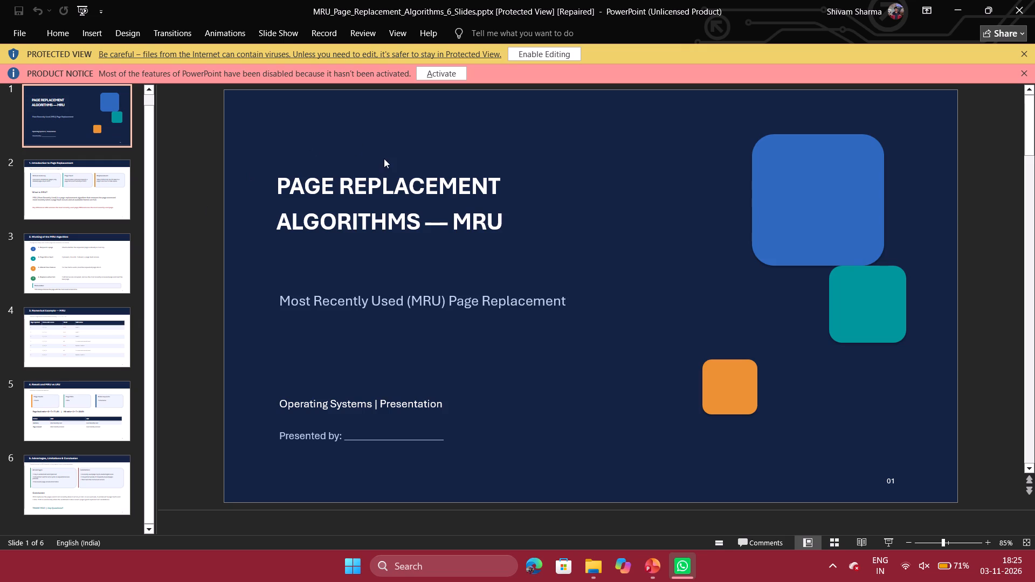
Minimize the presentation window to return to the Downloads folder in File Explorer.
{"action": "left_click", "coordinate": [961, 17]}
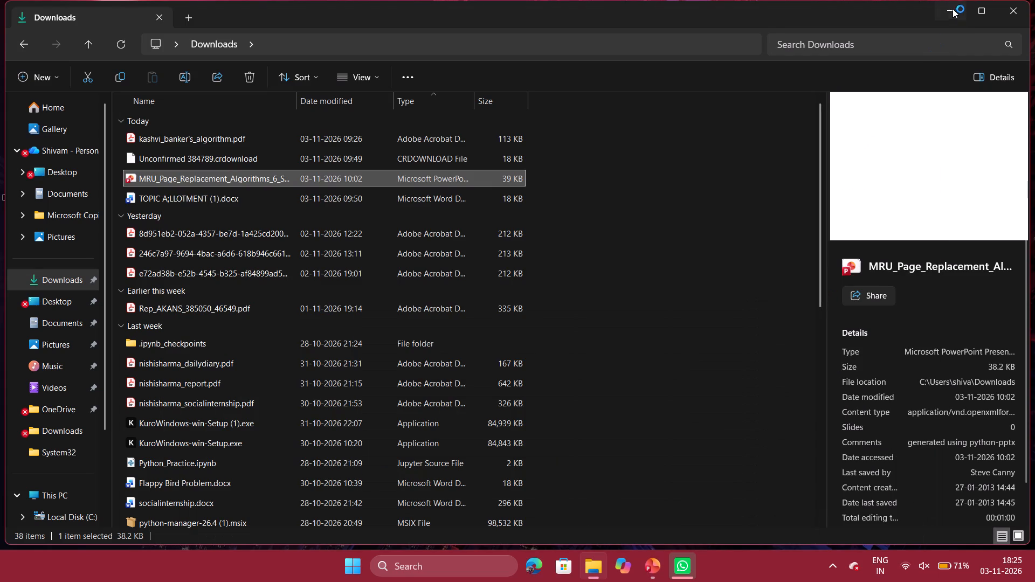
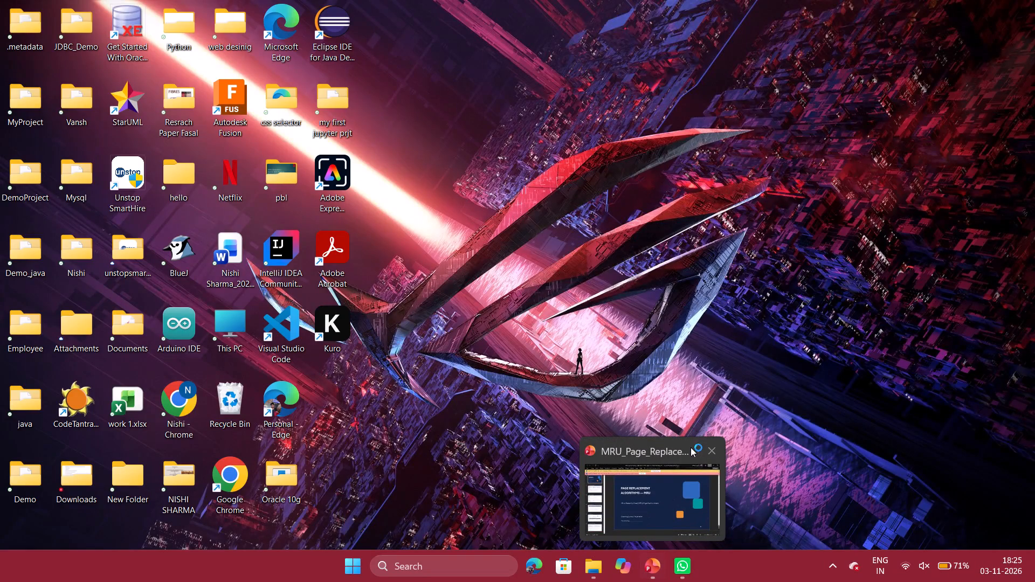
Close the MRU_Page_Replacement_Algorithms presentation that is still open in PowerPoint.
{"action": "left_click", "coordinate": [710, 454]}
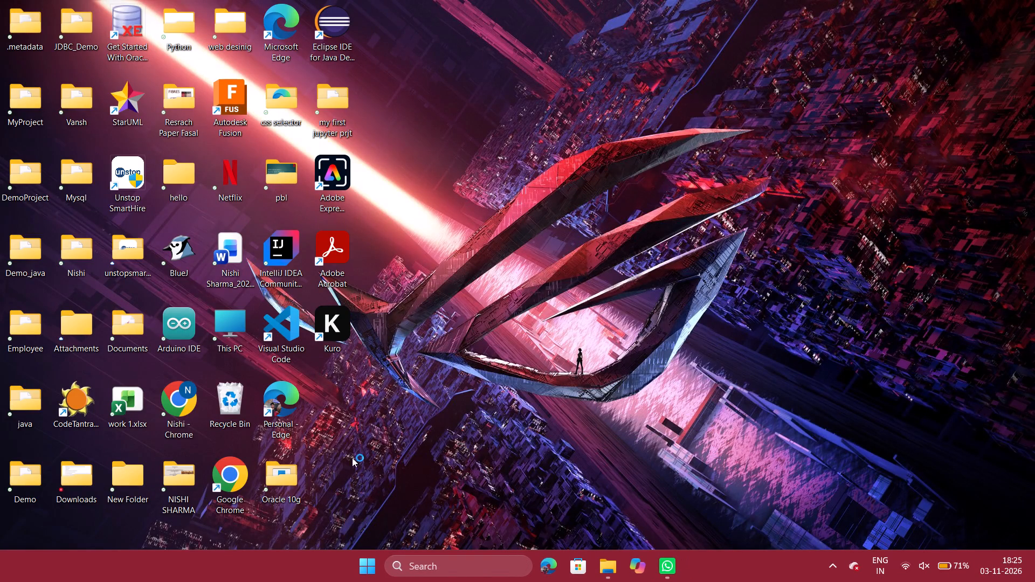
Launch Google Chrome from the desktop.
{"action": "double_click", "coordinate": [248, 465]}
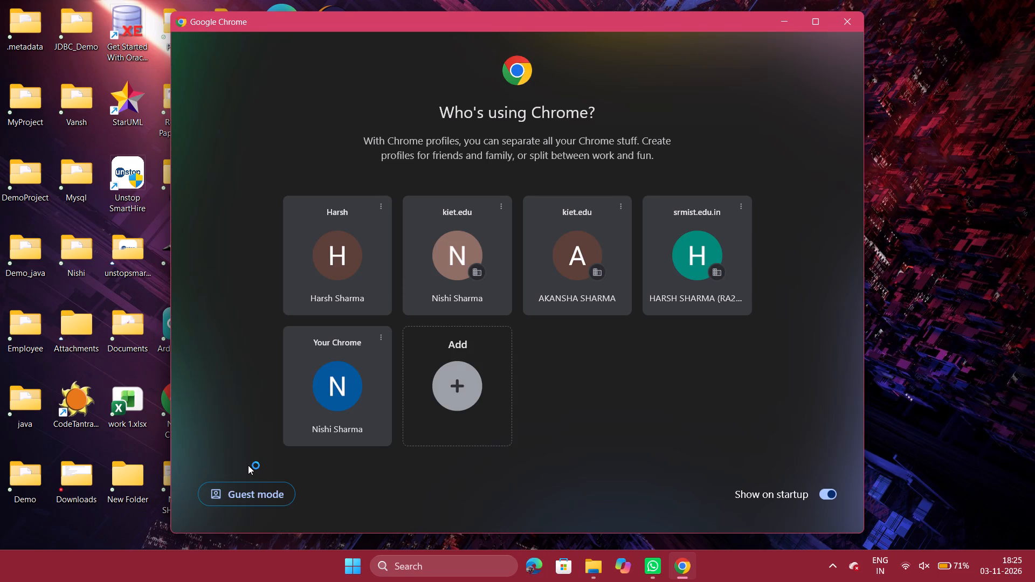
Open a Chrome window with the kiet.edu profile that has the N avatar.
{"action": "left_click", "coordinate": [423, 295]}
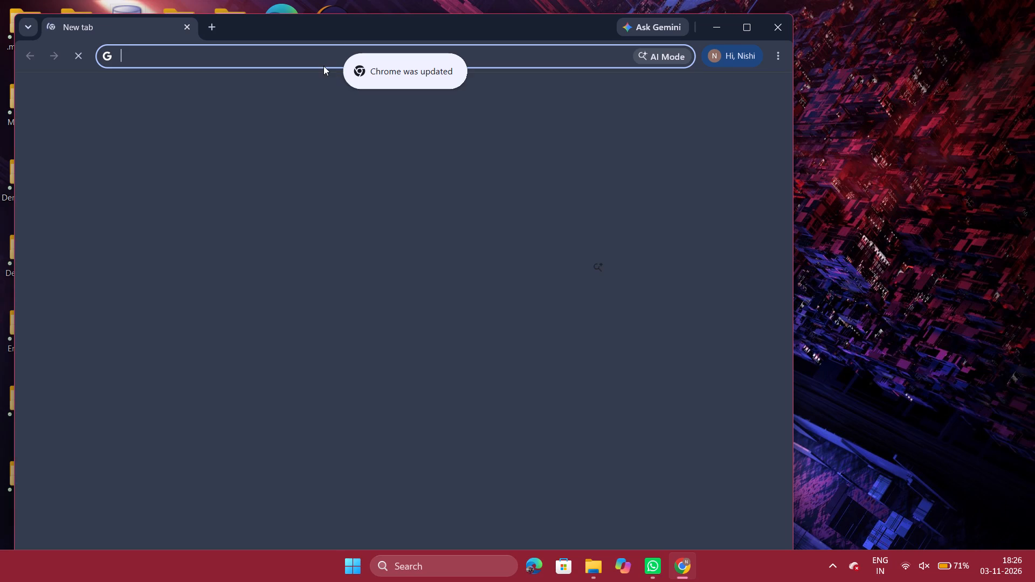
Look up Microsoft PowerPoint from the new tab, open PowerPoint for the web, and maximize the browser window.
{"action": "left_click", "coordinate": [316, 56]}
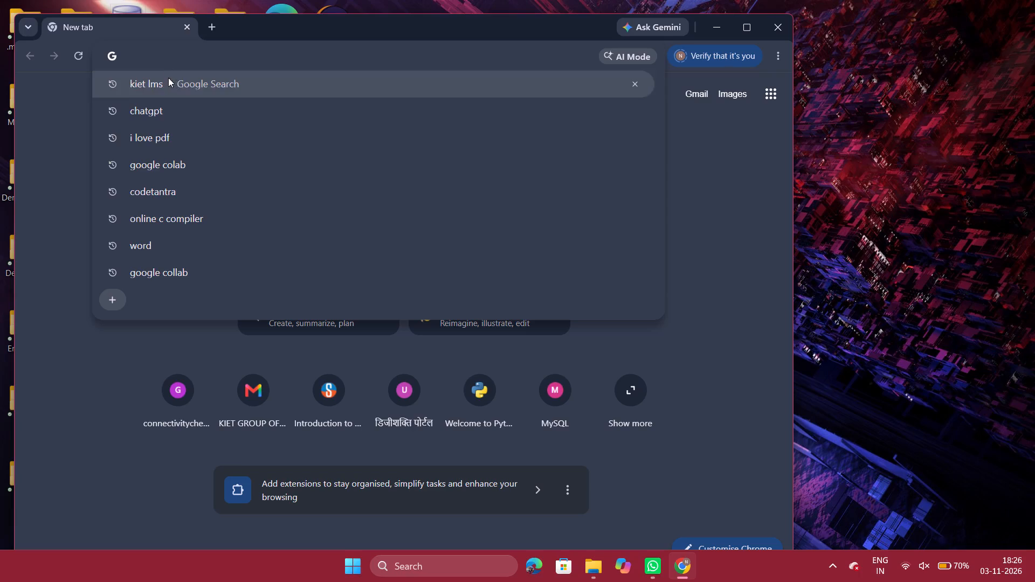
{"action": "type", "text": "micr"}
{"action": "key", "text": "o"}
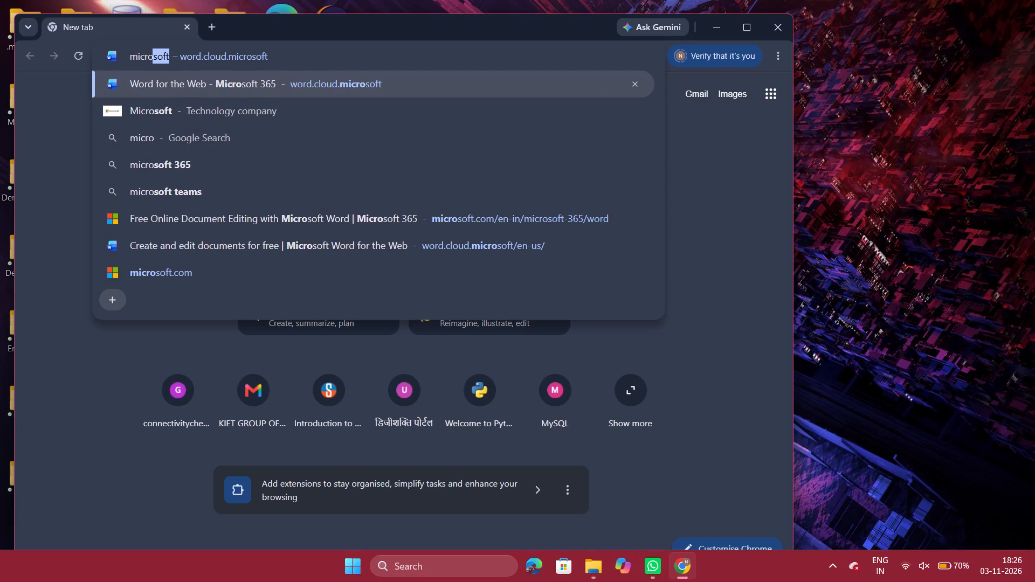
{"action": "type", "text": "soft p"}
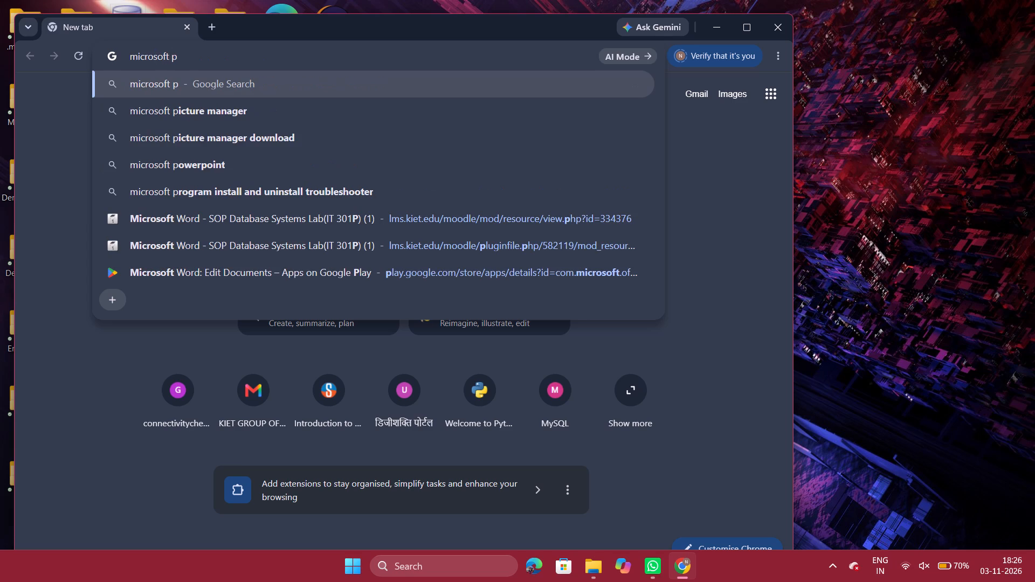
{"action": "left_click", "coordinate": [141, 171]}
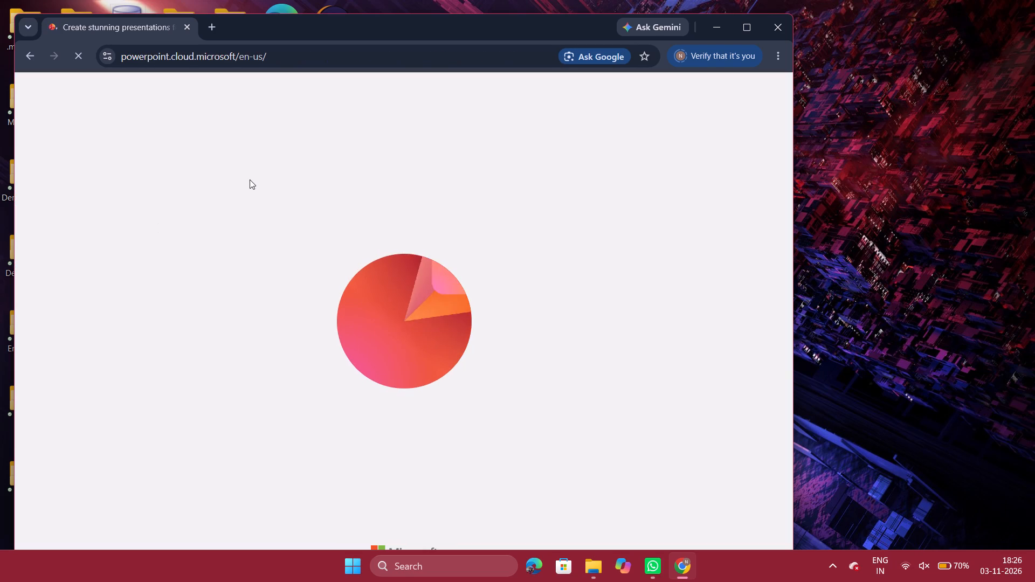
{"action": "left_click", "coordinate": [745, 26]}
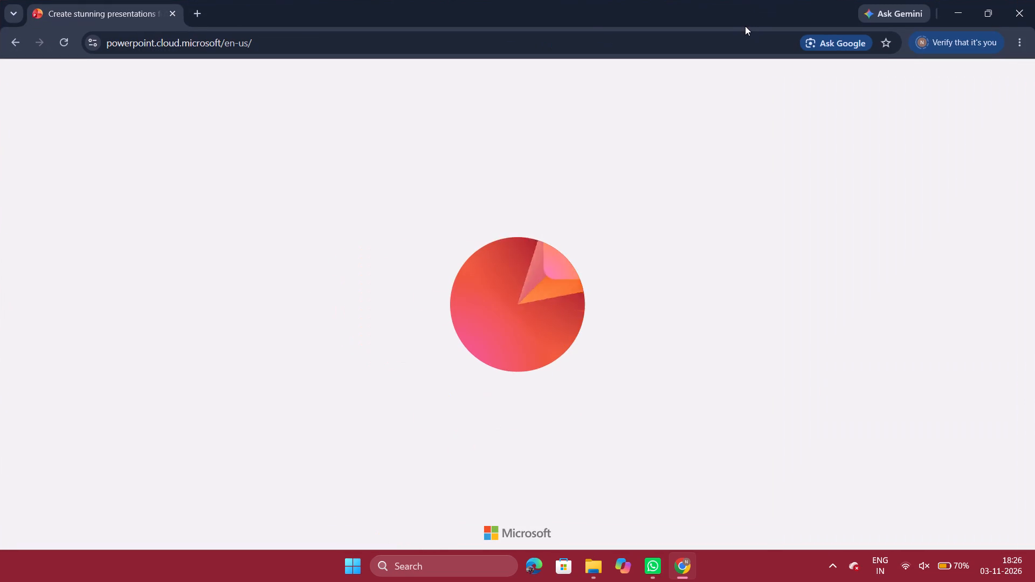
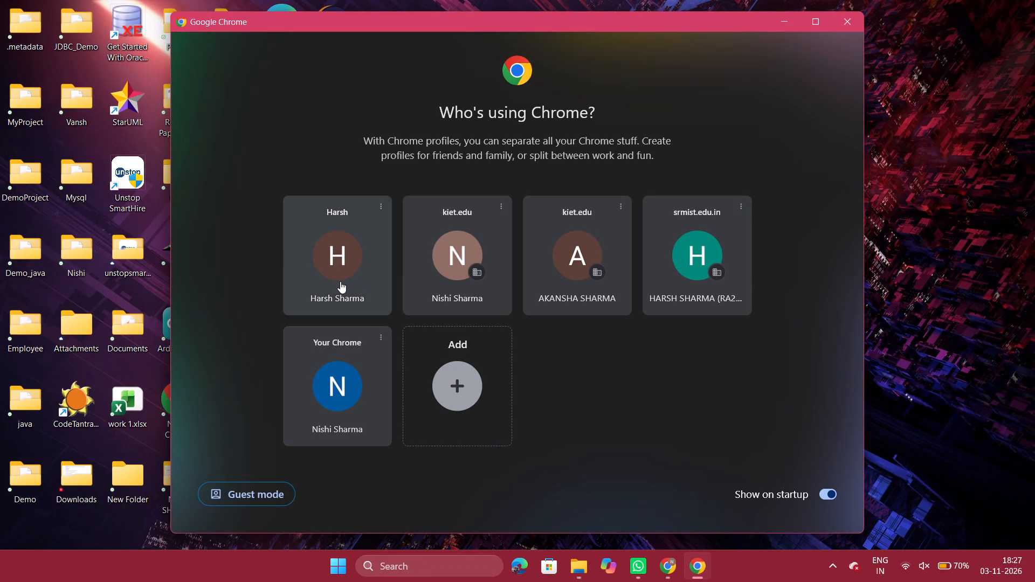
Open a Chrome window with the personal profile that has the brown H avatar.
{"action": "left_click", "coordinate": [339, 281]}
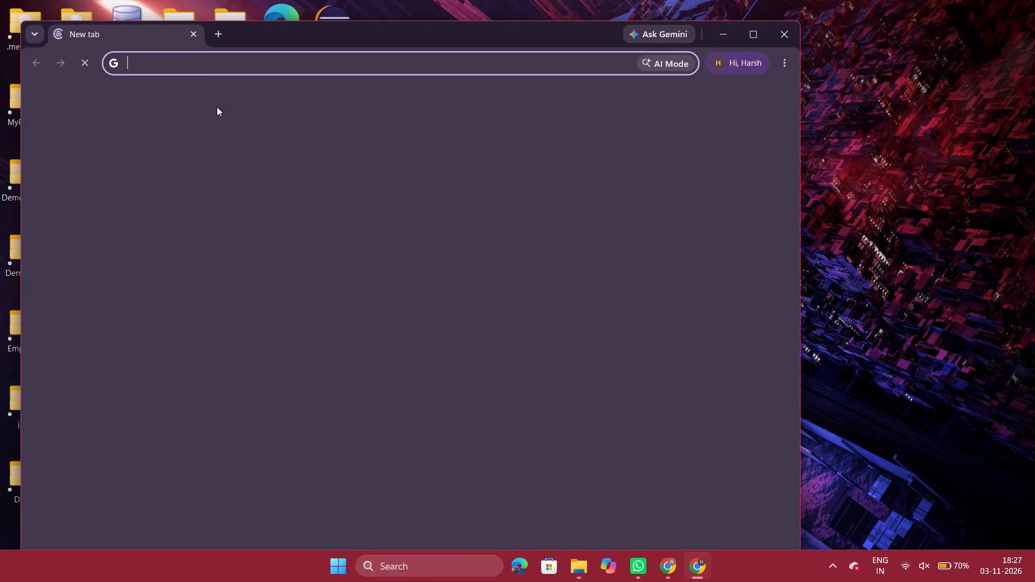
Search the web for microsoft powerpoint, open the Microsoft PowerPoint for the Web result, and maximize the browser window.
{"action": "left_click", "coordinate": [201, 63]}
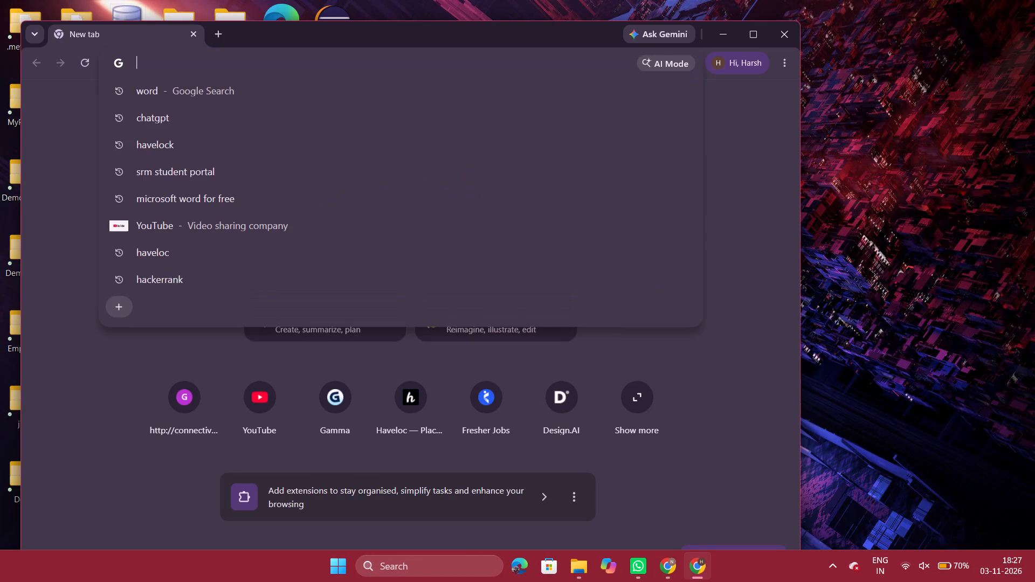
{"action": "type", "text": "micro"}
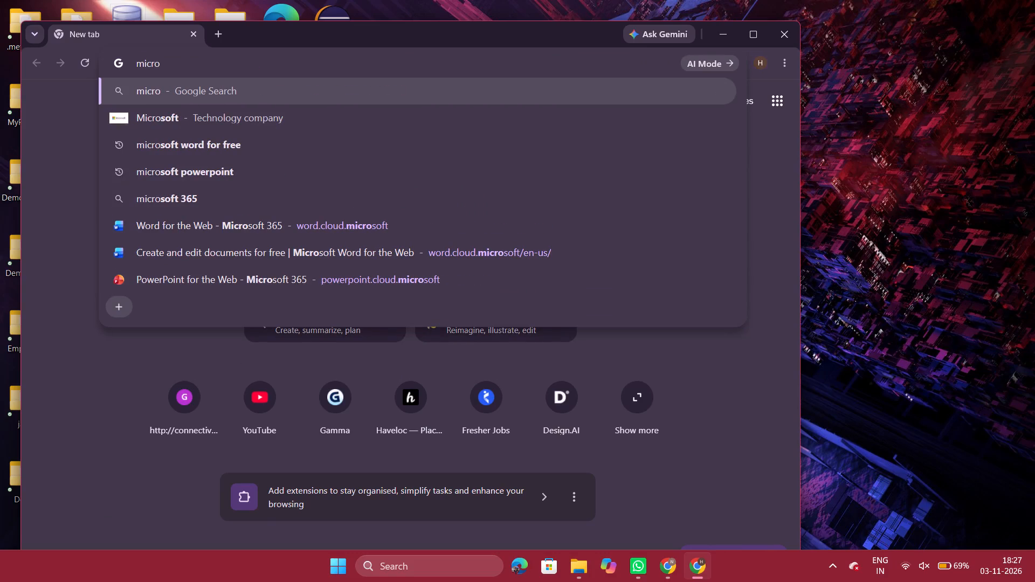
{"action": "type", "text": "soft p"}
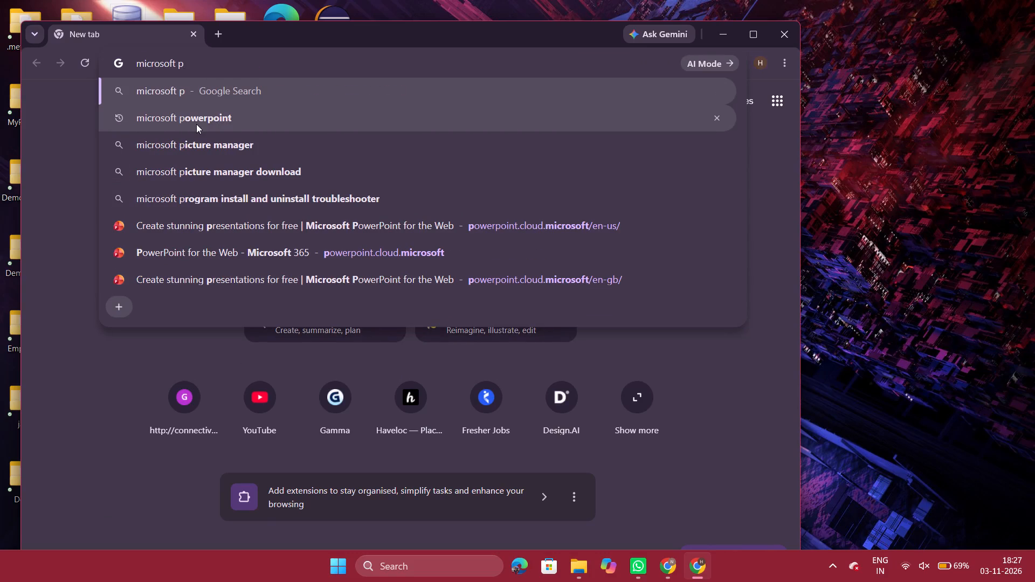
{"action": "left_click", "coordinate": [196, 124]}
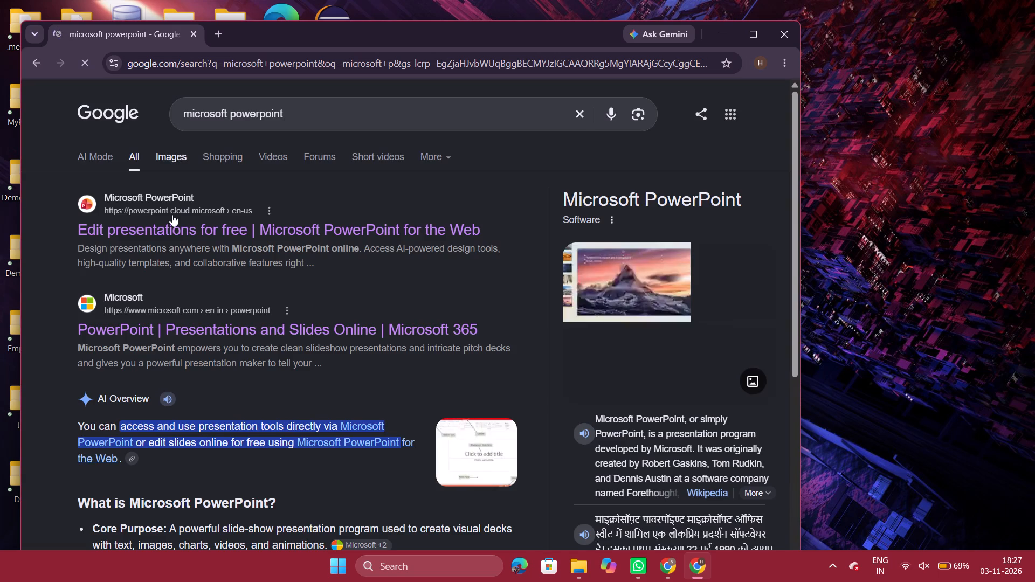
{"action": "left_click", "coordinate": [162, 225]}
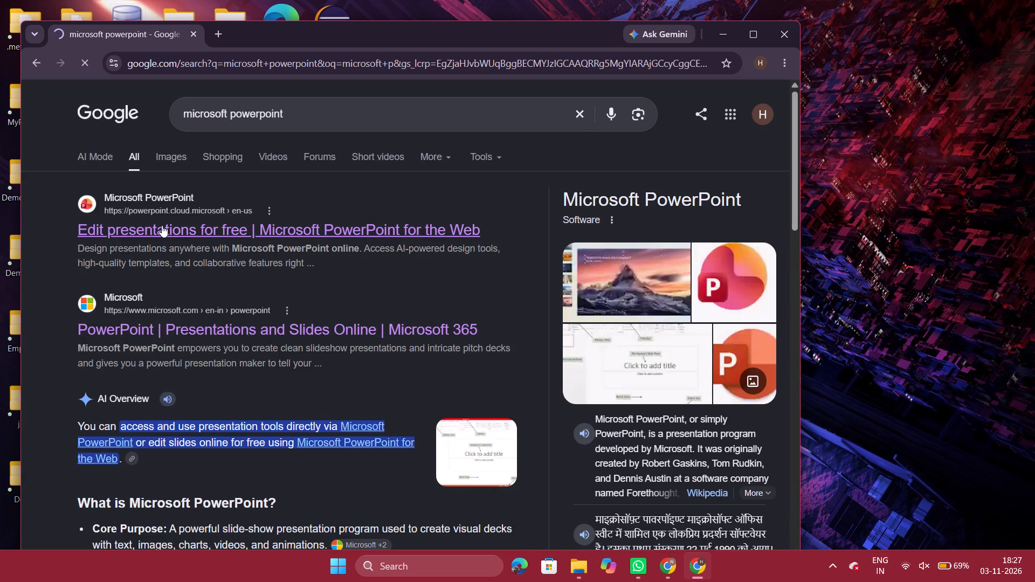
{"action": "left_click", "coordinate": [755, 30]}
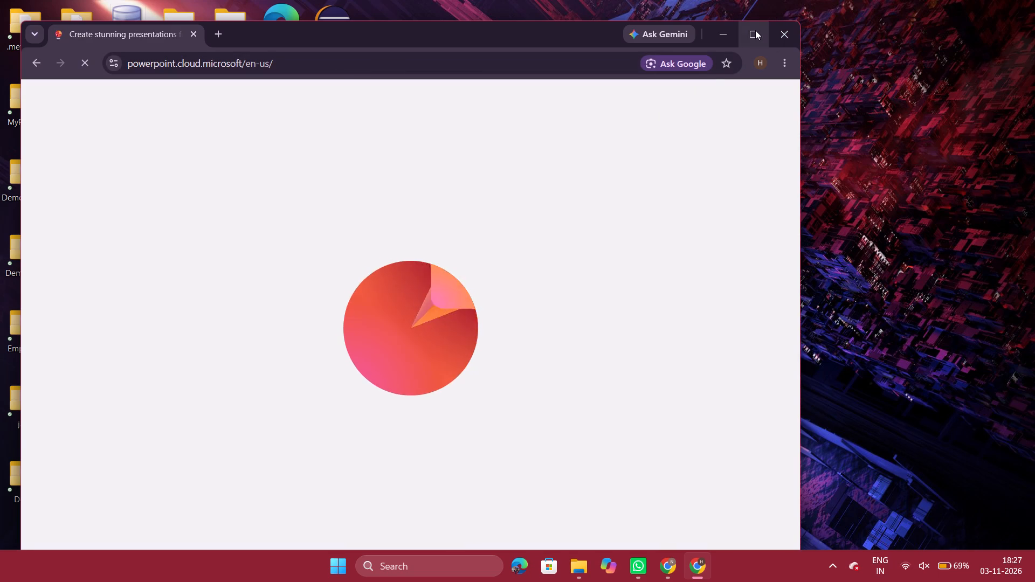
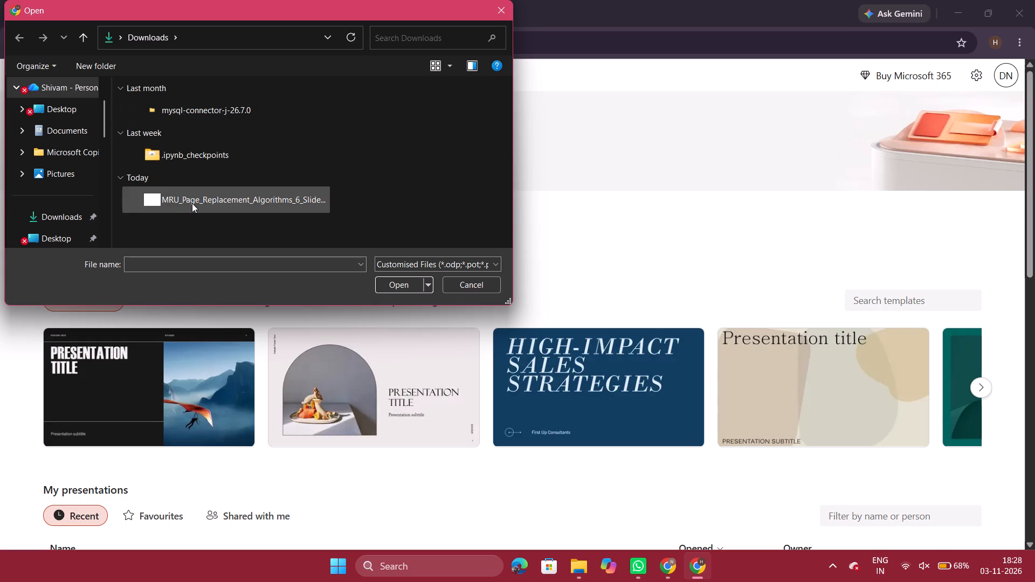
Open MRU_Page_Replacement_Algorithms_6_Slides.pptx from the Downloads folder in PowerPoint for the web.
{"action": "left_click", "coordinate": [192, 203]}
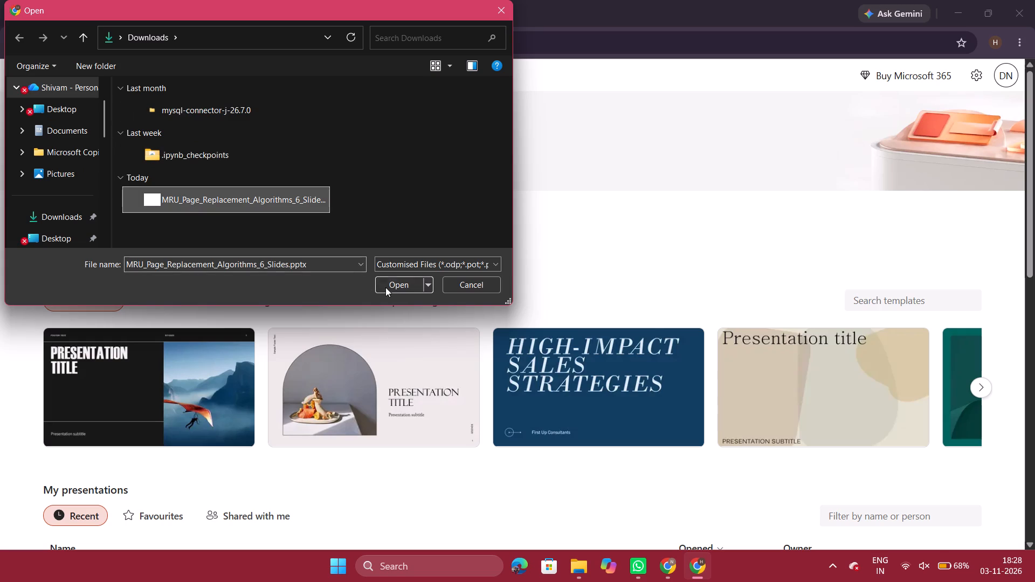
{"action": "left_click", "coordinate": [388, 287]}
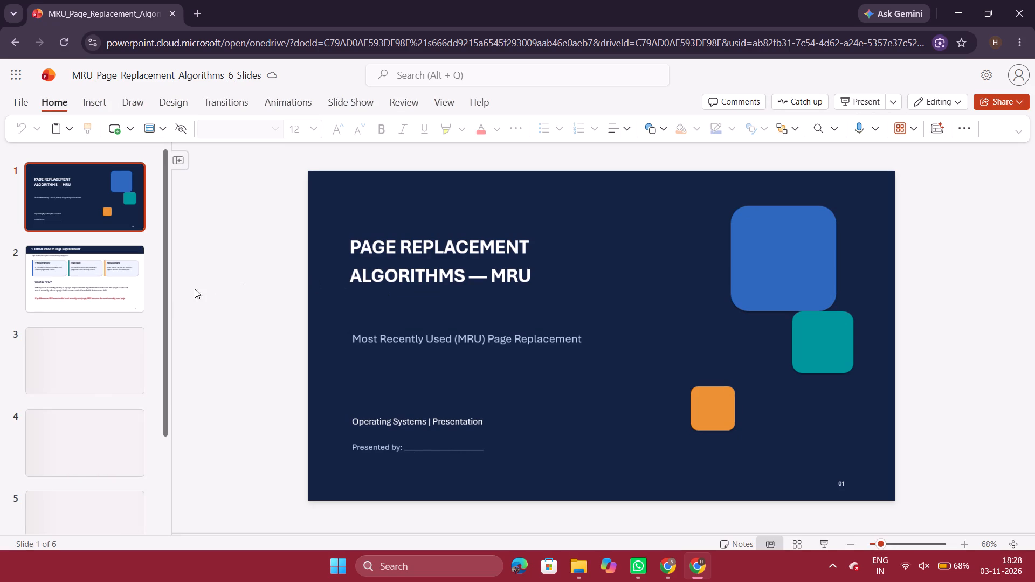
Go through the slide thumbnails and display slide 6, the last slide of the presentation.
{"action": "scroll", "coordinate": [101, 419], "scroll_direction": "down", "scroll_amount": 7}
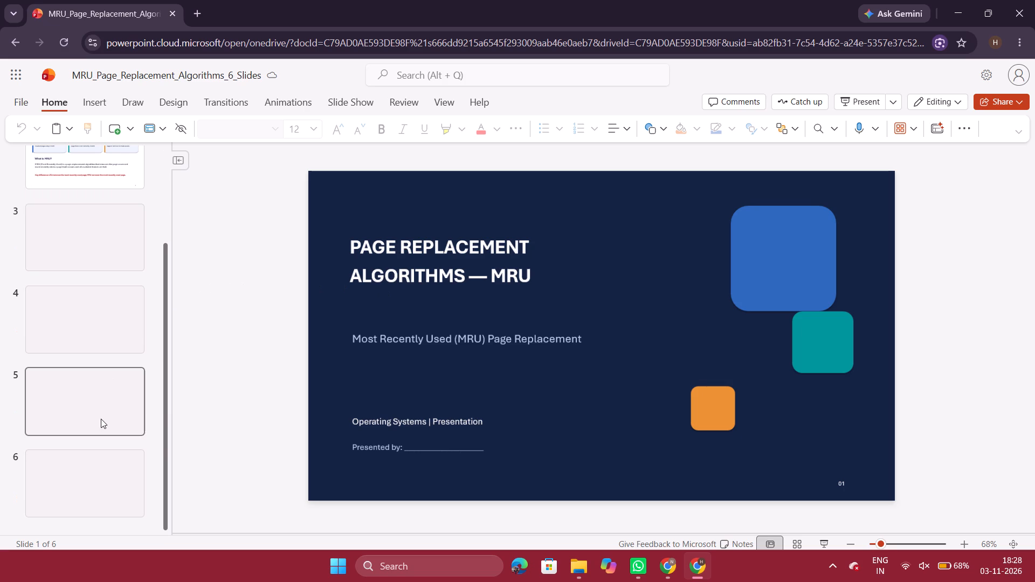
{"action": "scroll", "coordinate": [101, 419], "scroll_direction": "down", "scroll_amount": 5}
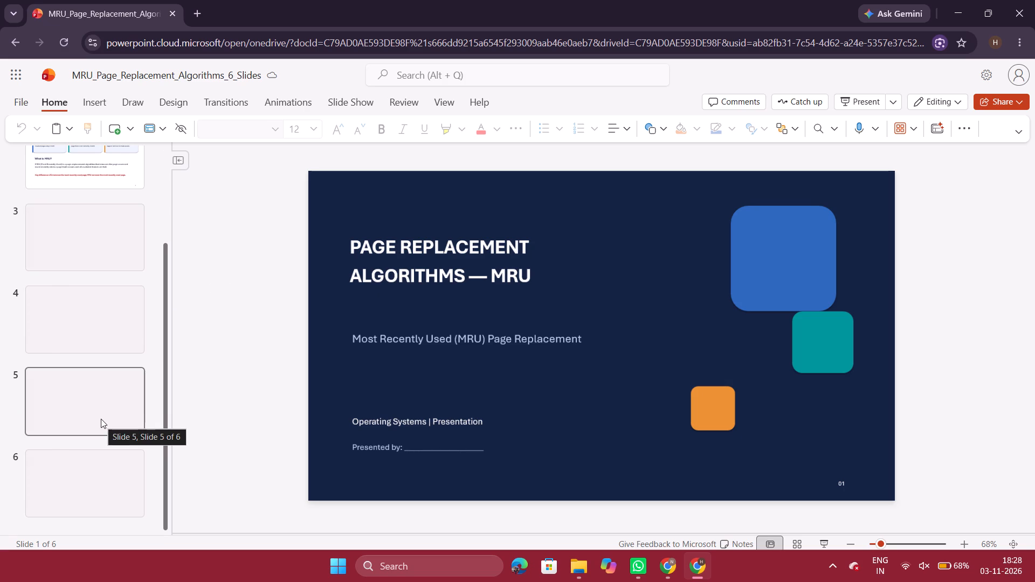
{"action": "scroll", "coordinate": [101, 419], "scroll_direction": "down", "scroll_amount": 2}
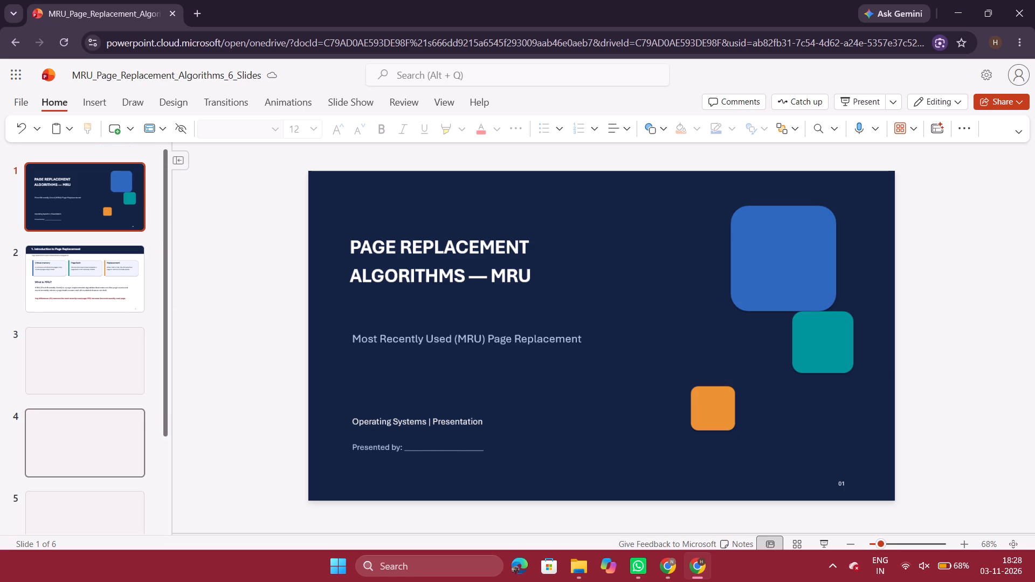
{"action": "scroll", "coordinate": [101, 419], "scroll_direction": "down", "scroll_amount": 8}
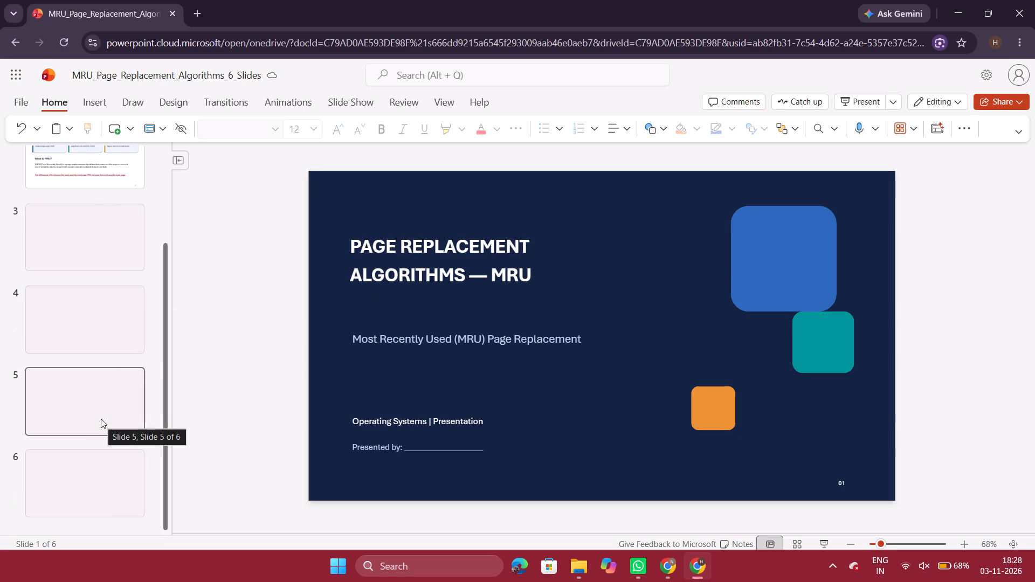
{"action": "scroll", "coordinate": [101, 419], "scroll_direction": "down", "scroll_amount": 7}
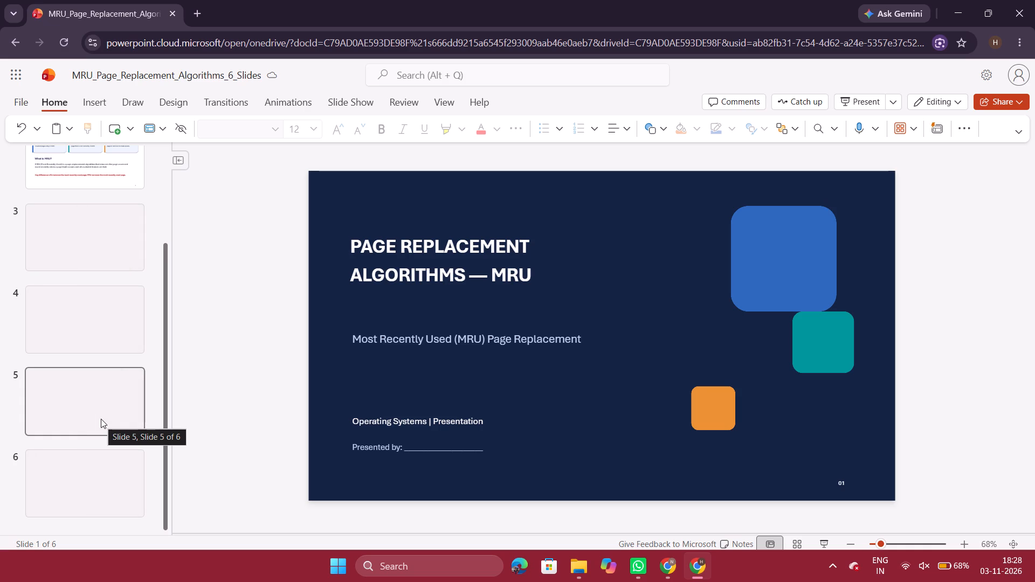
{"action": "scroll", "coordinate": [101, 419], "scroll_direction": "down", "scroll_amount": 3}
{"action": "left_click", "coordinate": [77, 503]}
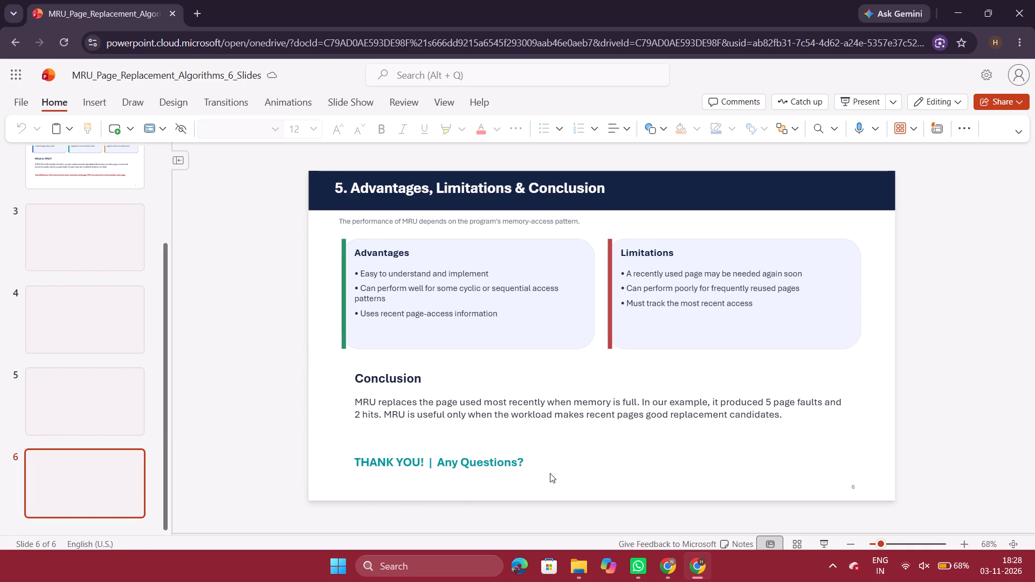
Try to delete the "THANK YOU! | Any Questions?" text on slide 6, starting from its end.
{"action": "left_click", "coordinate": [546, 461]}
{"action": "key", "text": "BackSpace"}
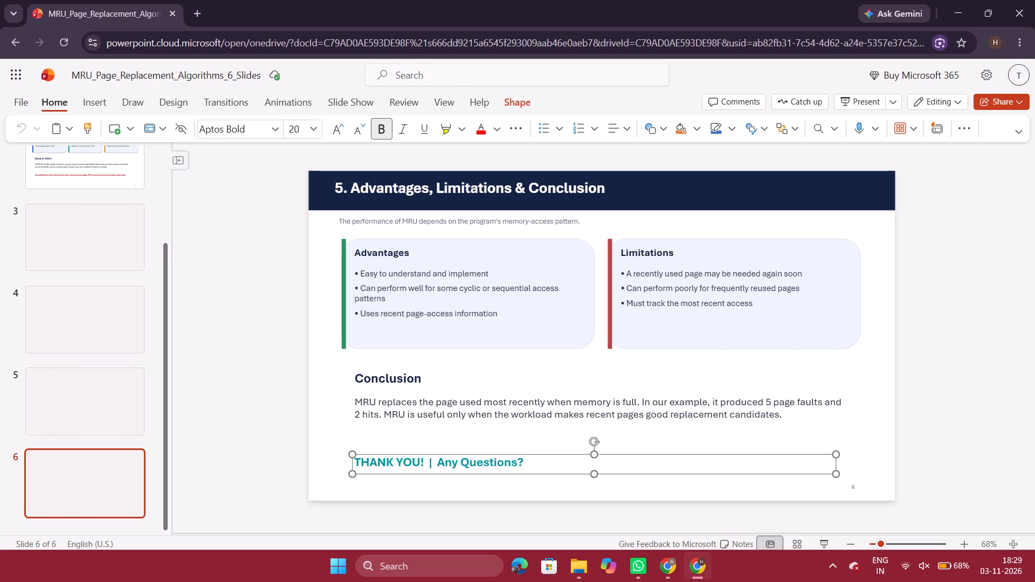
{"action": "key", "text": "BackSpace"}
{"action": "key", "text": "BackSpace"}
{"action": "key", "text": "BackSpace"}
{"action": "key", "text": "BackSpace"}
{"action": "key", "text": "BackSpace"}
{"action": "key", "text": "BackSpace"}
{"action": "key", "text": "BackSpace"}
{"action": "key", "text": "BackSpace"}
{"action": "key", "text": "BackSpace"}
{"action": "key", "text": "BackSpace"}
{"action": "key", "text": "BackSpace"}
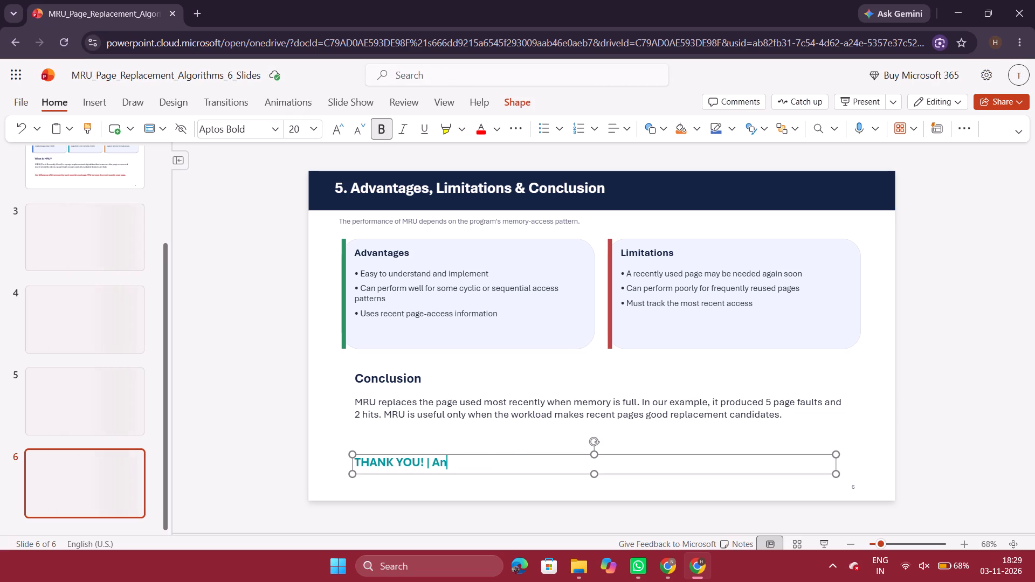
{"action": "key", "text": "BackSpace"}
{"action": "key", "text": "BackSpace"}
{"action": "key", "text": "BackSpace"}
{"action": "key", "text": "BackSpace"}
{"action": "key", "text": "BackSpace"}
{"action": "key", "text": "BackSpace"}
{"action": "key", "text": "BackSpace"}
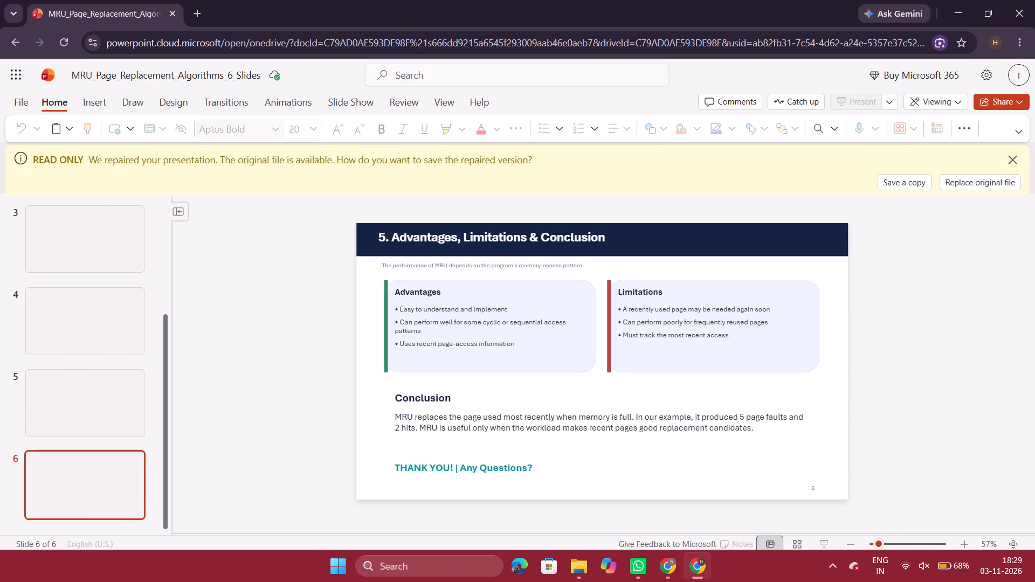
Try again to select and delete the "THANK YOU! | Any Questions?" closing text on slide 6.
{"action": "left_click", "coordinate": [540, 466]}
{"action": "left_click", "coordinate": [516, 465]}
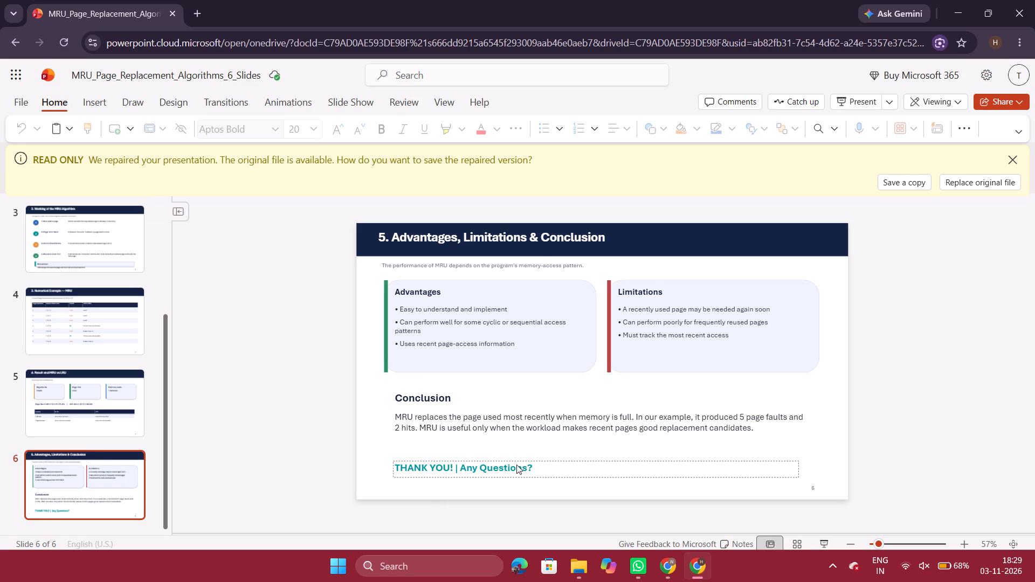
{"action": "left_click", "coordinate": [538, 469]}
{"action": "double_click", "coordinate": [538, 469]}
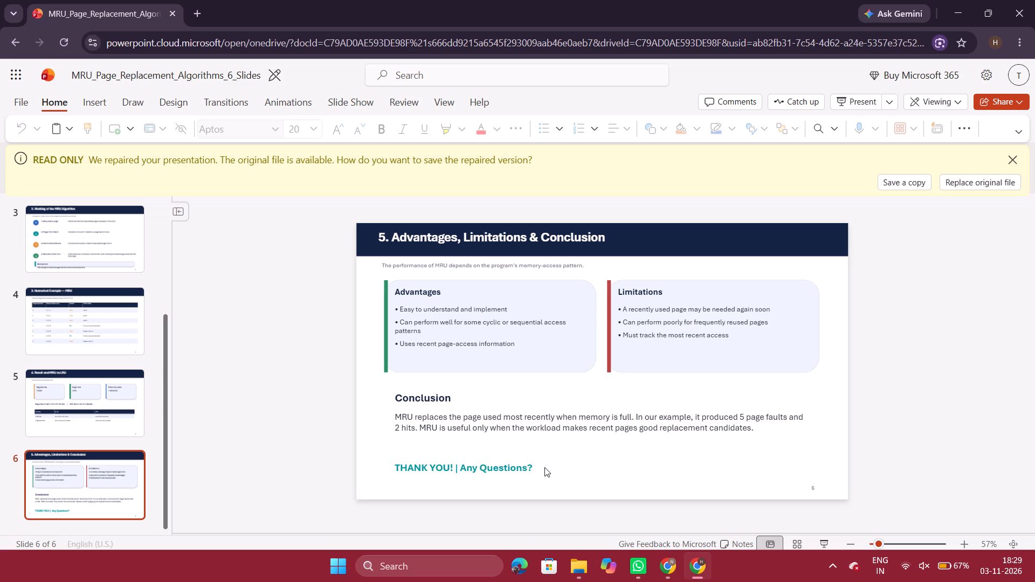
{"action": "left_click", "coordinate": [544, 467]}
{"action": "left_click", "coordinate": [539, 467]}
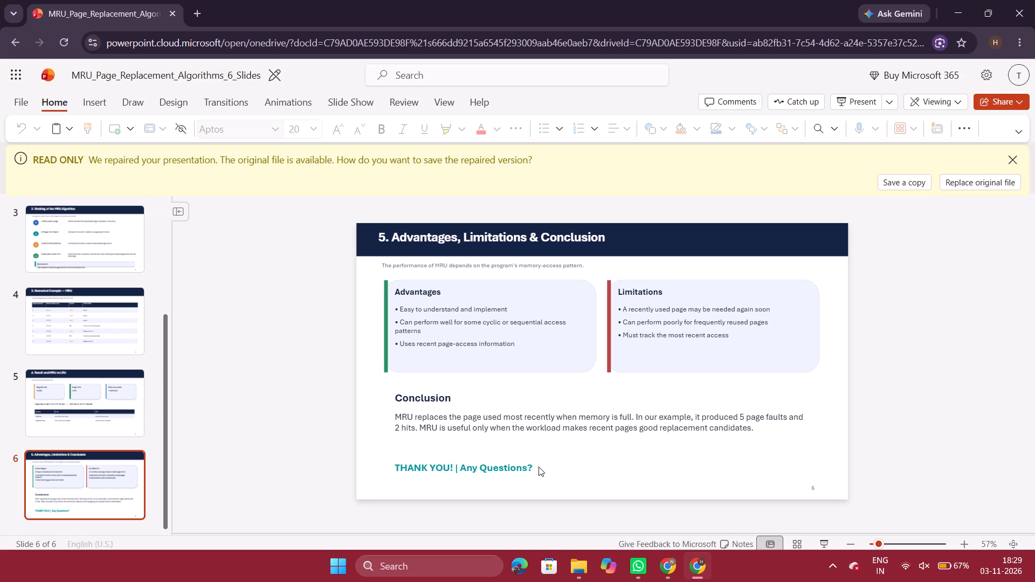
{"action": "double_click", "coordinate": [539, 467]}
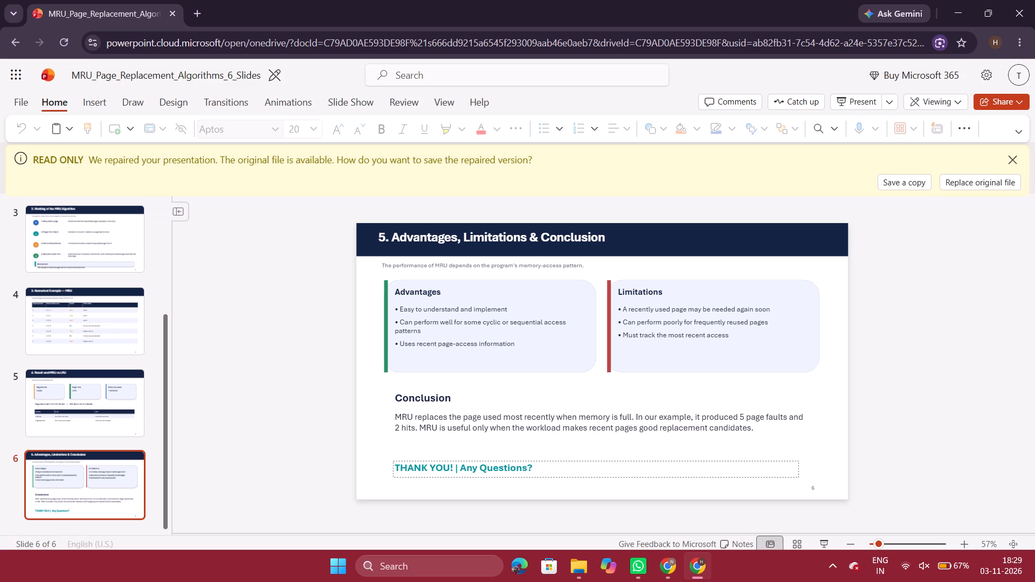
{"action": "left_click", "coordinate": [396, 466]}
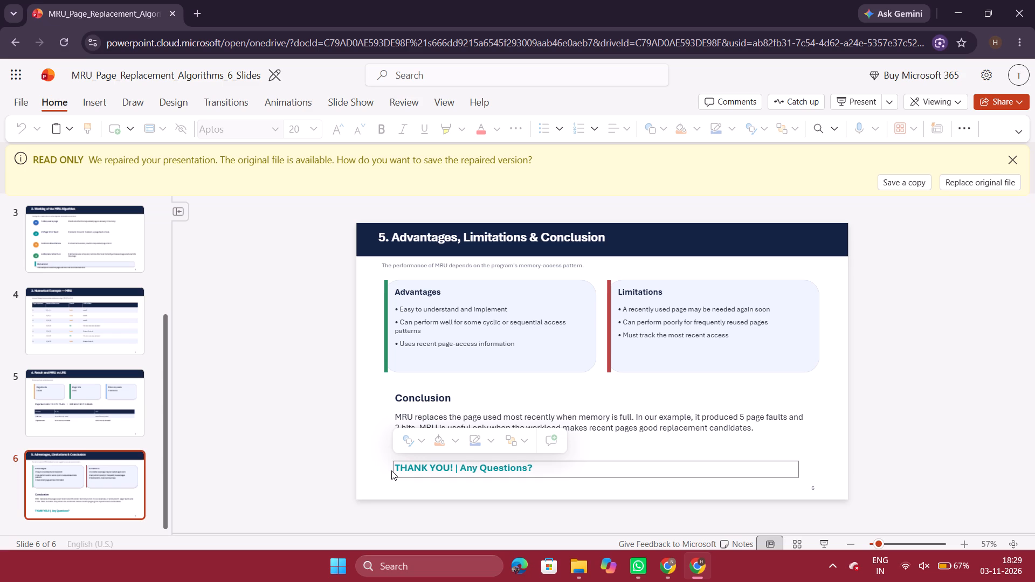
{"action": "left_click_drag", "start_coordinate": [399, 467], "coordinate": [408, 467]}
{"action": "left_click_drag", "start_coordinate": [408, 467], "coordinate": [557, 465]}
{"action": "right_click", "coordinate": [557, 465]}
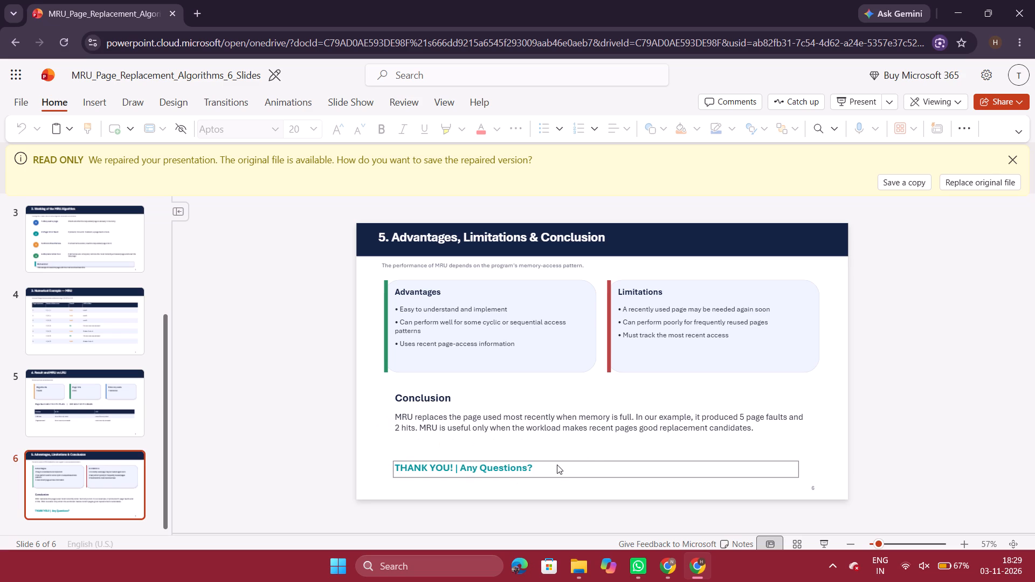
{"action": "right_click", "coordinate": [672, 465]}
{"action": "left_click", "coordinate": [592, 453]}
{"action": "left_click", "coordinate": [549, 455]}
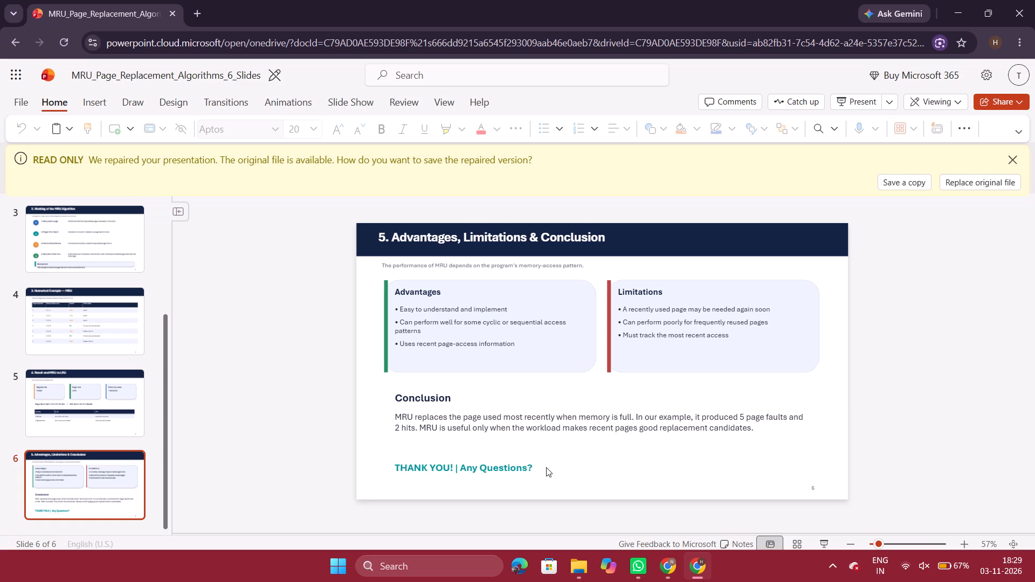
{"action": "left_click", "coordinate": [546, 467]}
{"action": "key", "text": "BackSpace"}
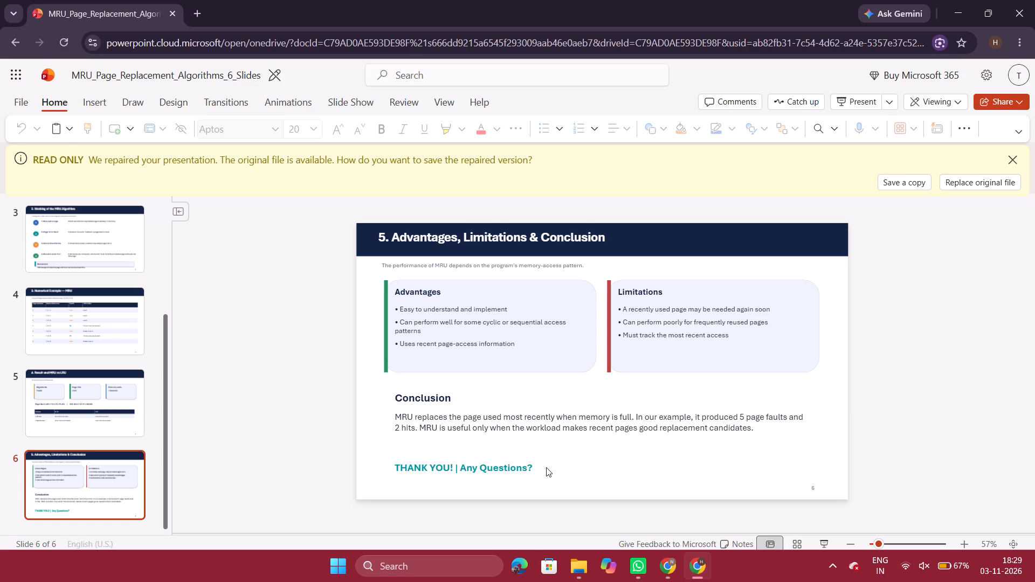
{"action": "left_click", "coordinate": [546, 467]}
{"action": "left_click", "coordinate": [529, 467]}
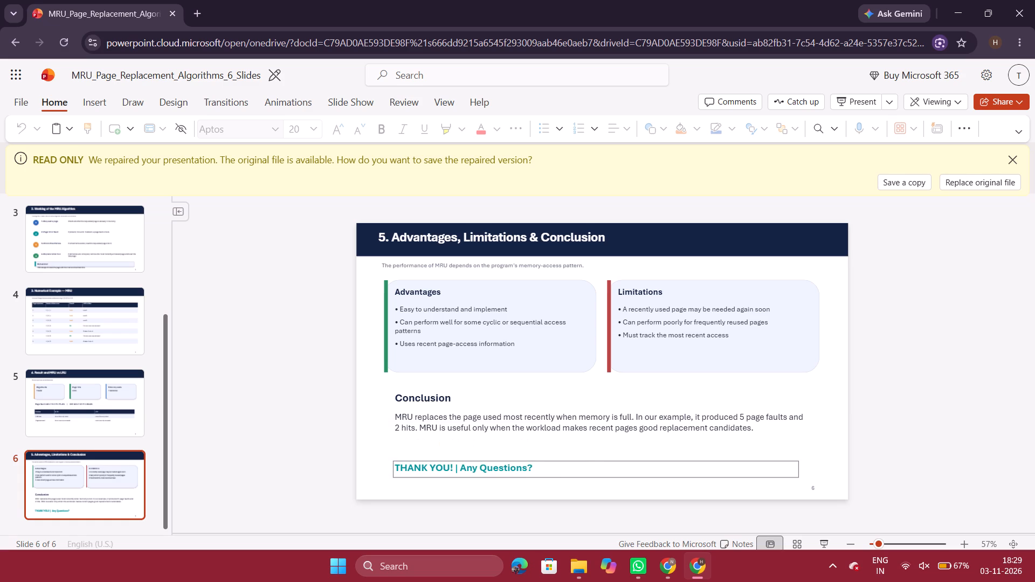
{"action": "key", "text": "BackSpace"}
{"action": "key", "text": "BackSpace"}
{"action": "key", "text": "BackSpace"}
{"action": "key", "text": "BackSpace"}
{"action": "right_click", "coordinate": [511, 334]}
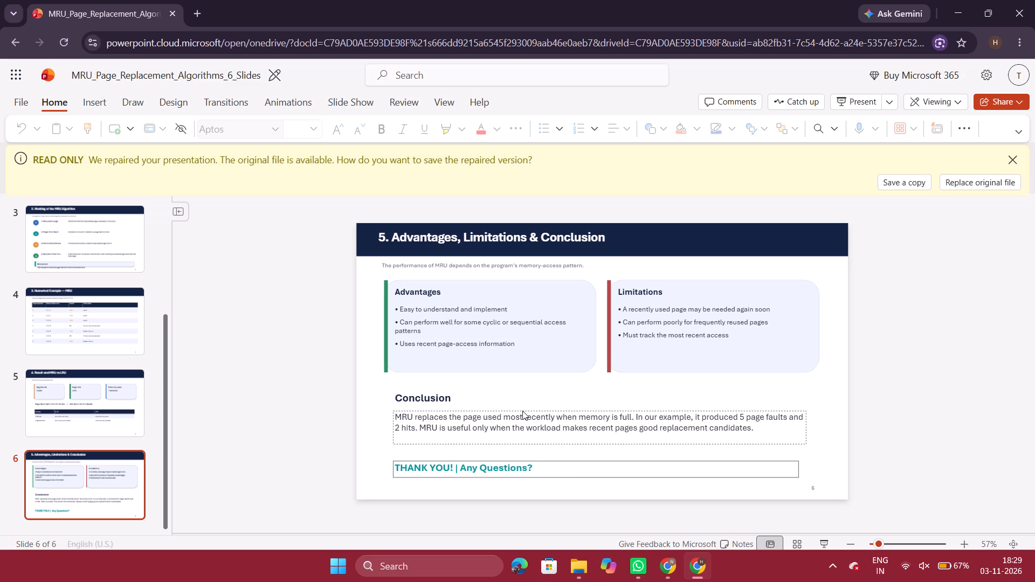
Check the presentation's save status and file location.
{"action": "left_click", "coordinate": [280, 71]}
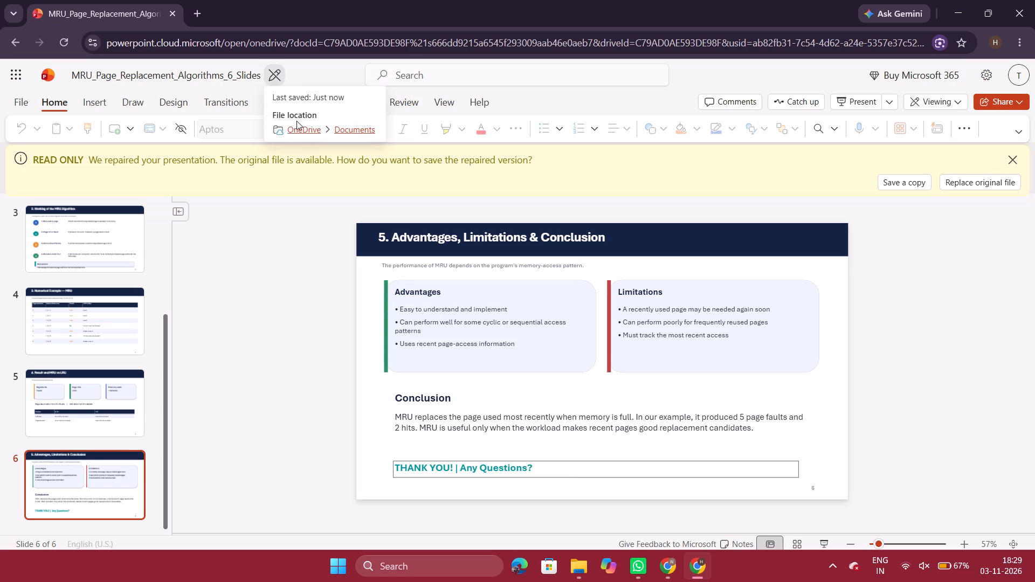
{"action": "left_click", "coordinate": [299, 216]}
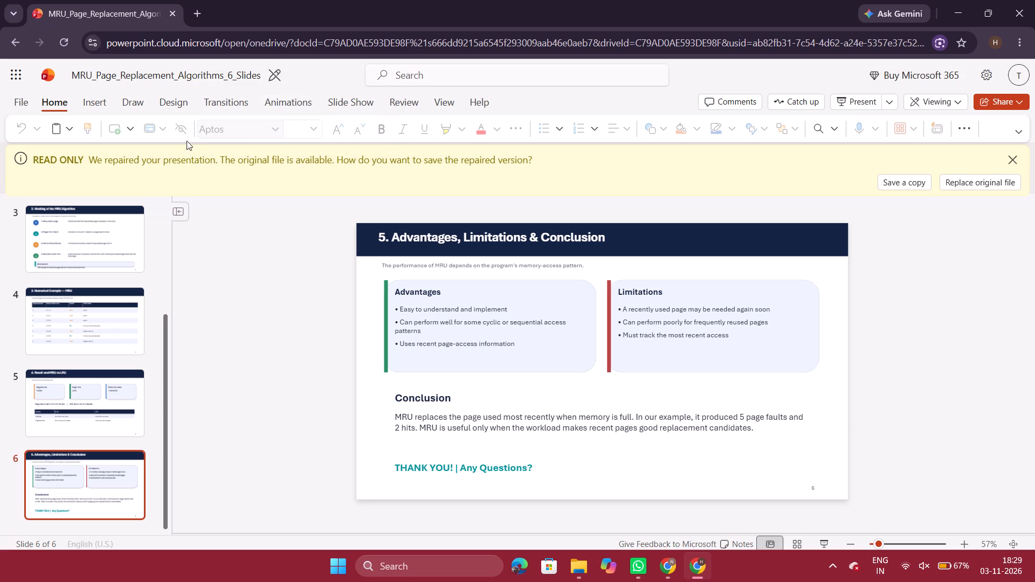
{"action": "left_click", "coordinate": [185, 135]}
Save the repaired presentation by replacing the original file.
{"action": "left_click", "coordinate": [982, 181]}
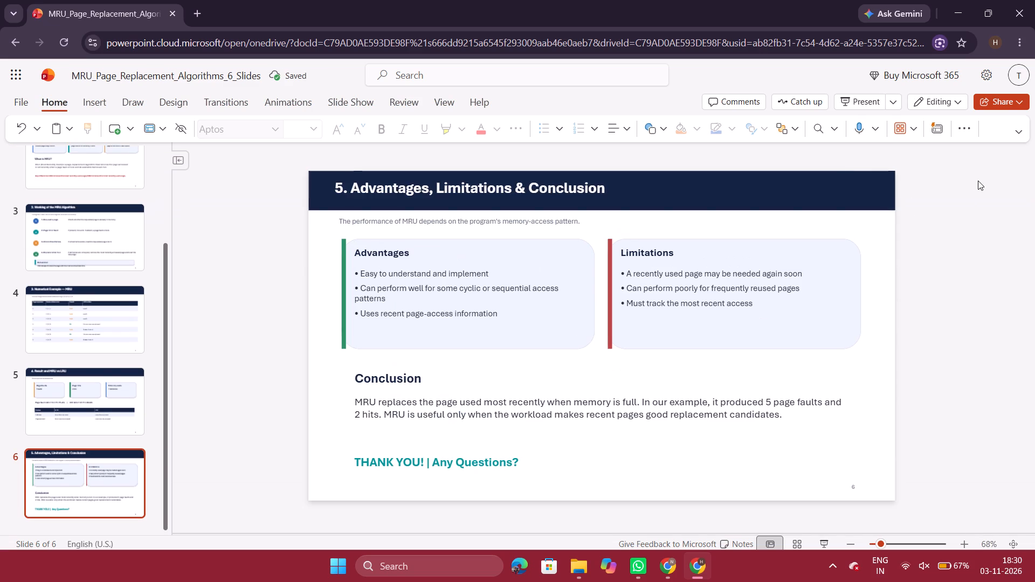
Cut the whole "THANK YOU! | Any Questions?" text box from below the conclusion on slide 6.
{"action": "left_click", "coordinate": [532, 469]}
{"action": "left_click", "coordinate": [531, 462]}
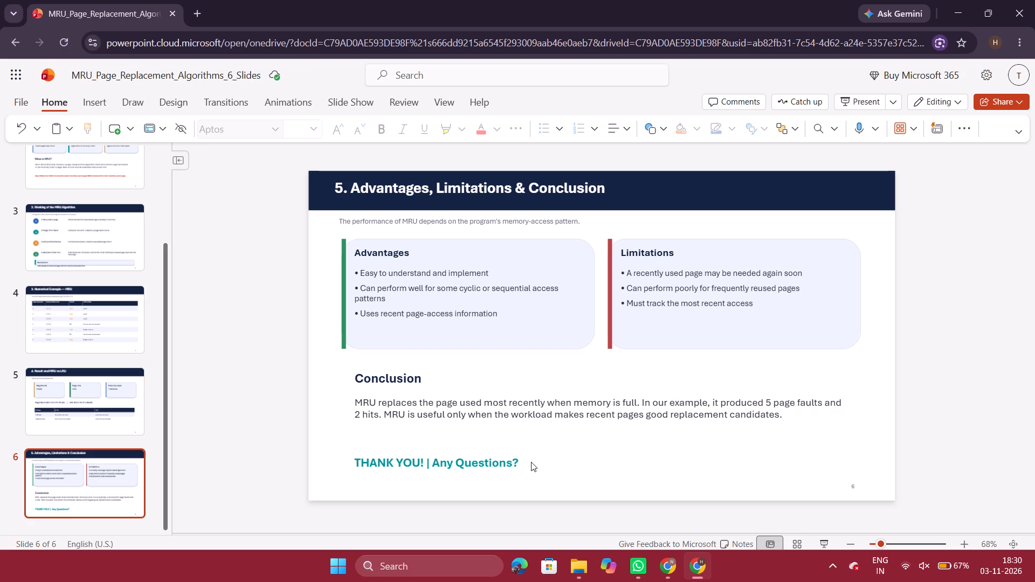
{"action": "left_click", "coordinate": [531, 462]}
{"action": "double_click", "coordinate": [531, 462]}
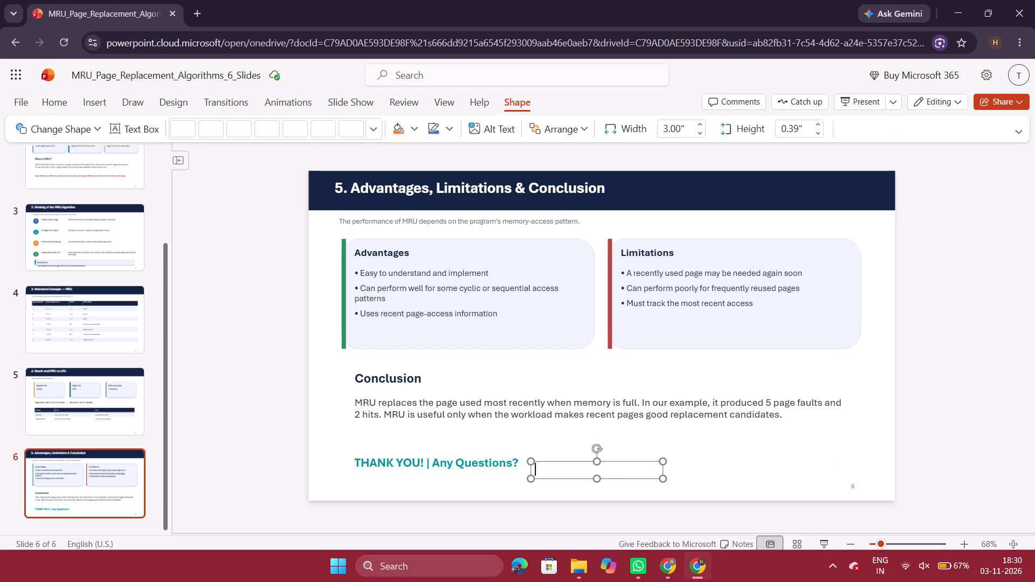
{"action": "left_click", "coordinate": [514, 462]}
{"action": "double_click", "coordinate": [529, 462]}
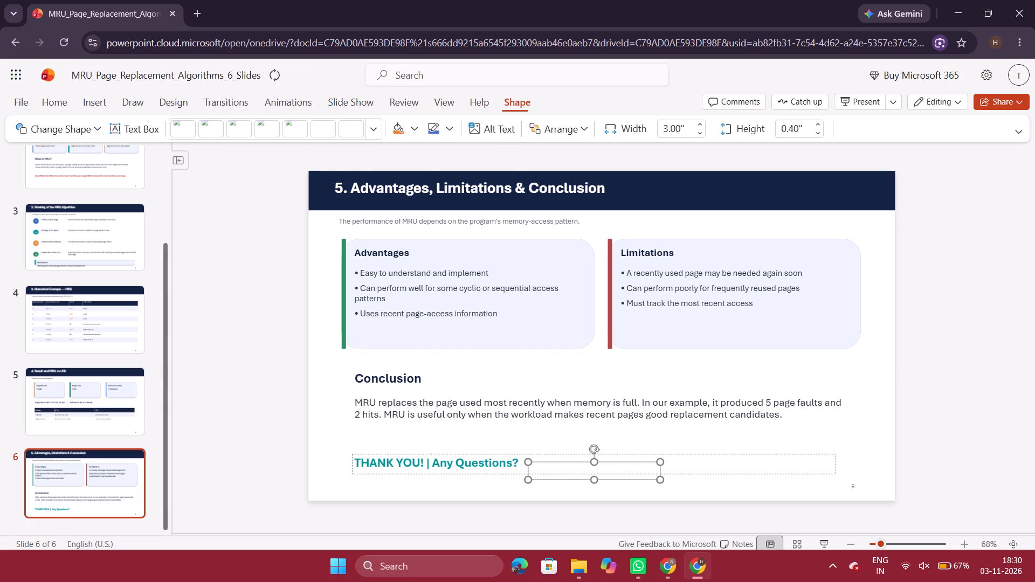
{"action": "left_click_drag", "start_coordinate": [352, 460], "coordinate": [432, 463]}
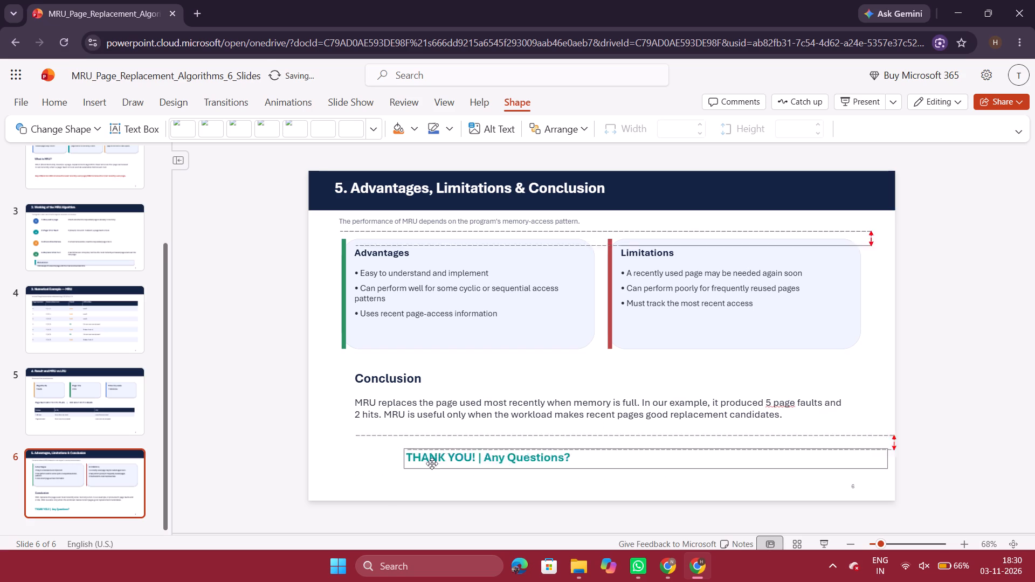
{"action": "left_click_drag", "start_coordinate": [432, 463], "coordinate": [377, 507]}
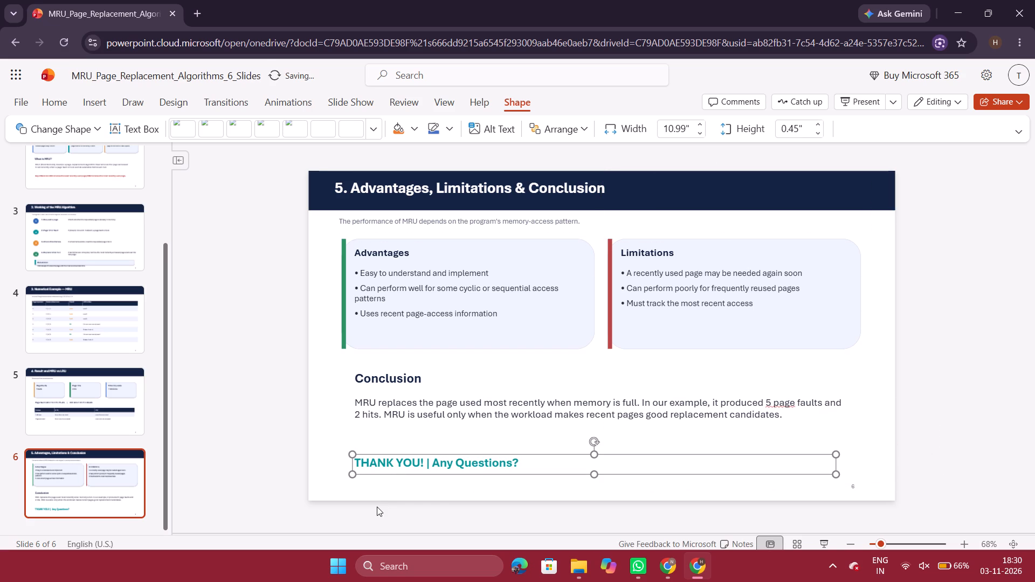
{"action": "left_click_drag", "start_coordinate": [377, 507], "coordinate": [596, 456]}
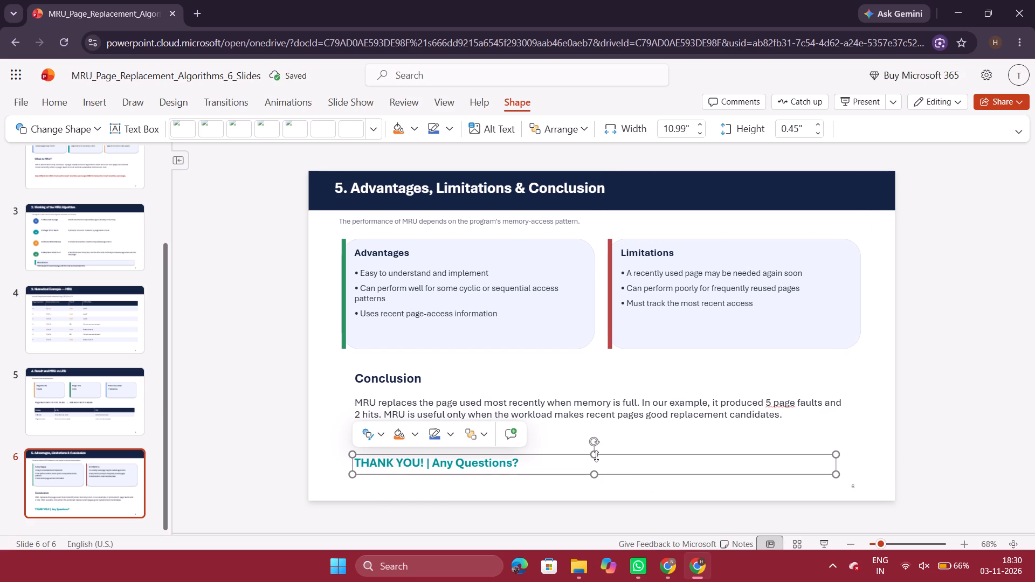
{"action": "right_click", "coordinate": [596, 456]}
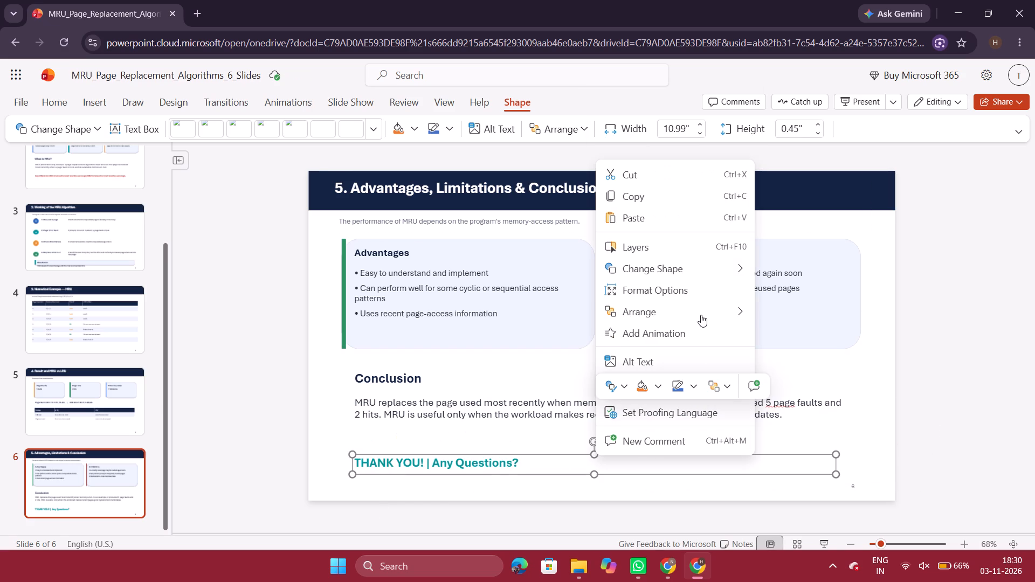
{"action": "left_click", "coordinate": [639, 180]}
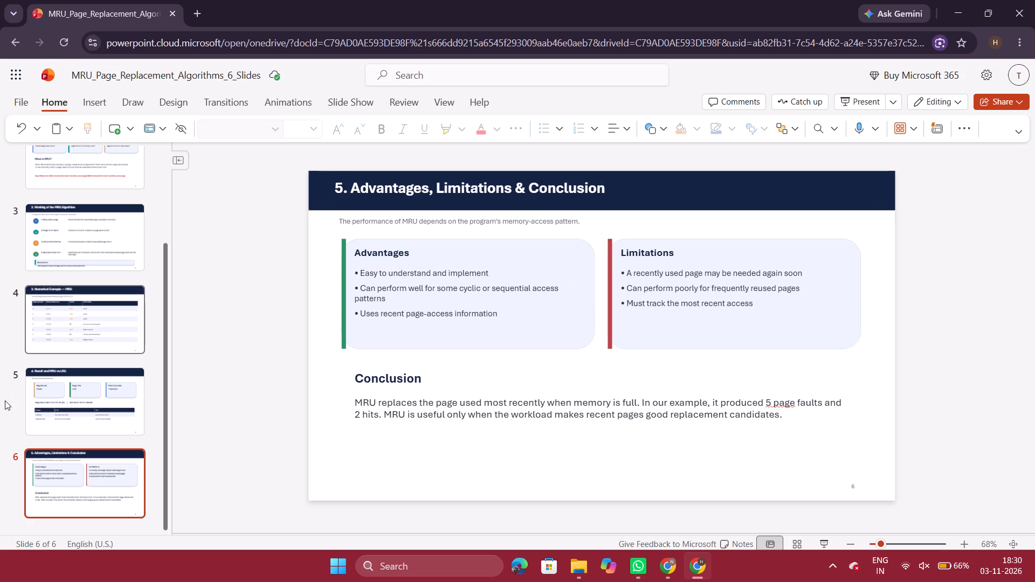
Cut the blue, teal and orange rounded squares from the title slide, slide 1.
{"action": "scroll", "coordinate": [92, 310], "scroll_direction": "up", "scroll_amount": 4}
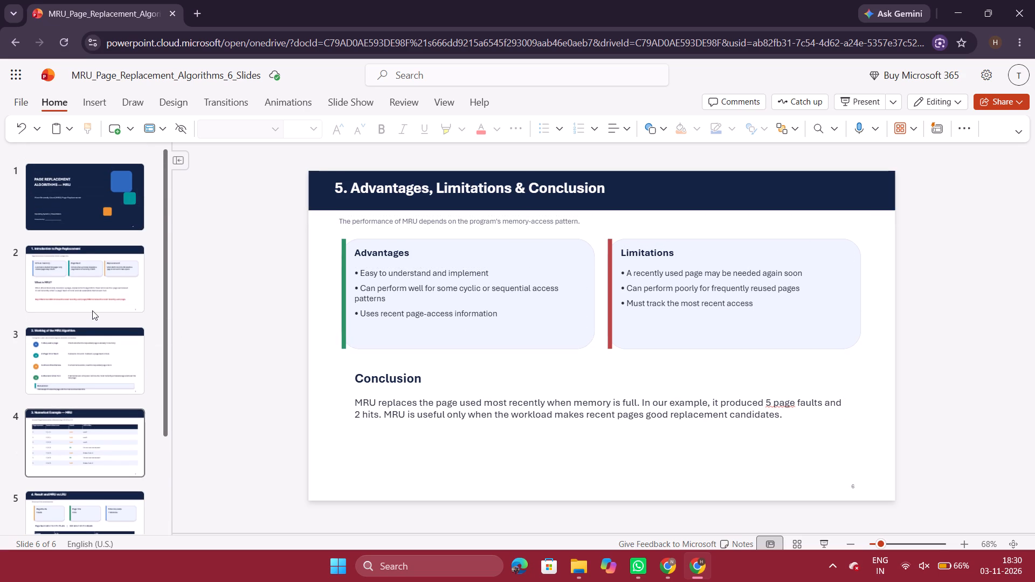
{"action": "left_click", "coordinate": [107, 181]}
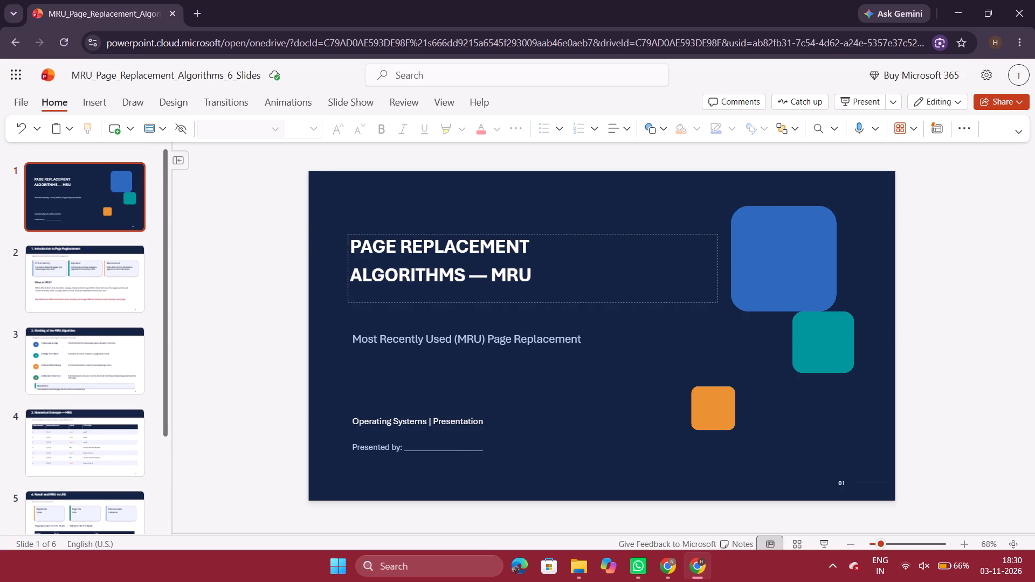
{"action": "right_click", "coordinate": [777, 242]}
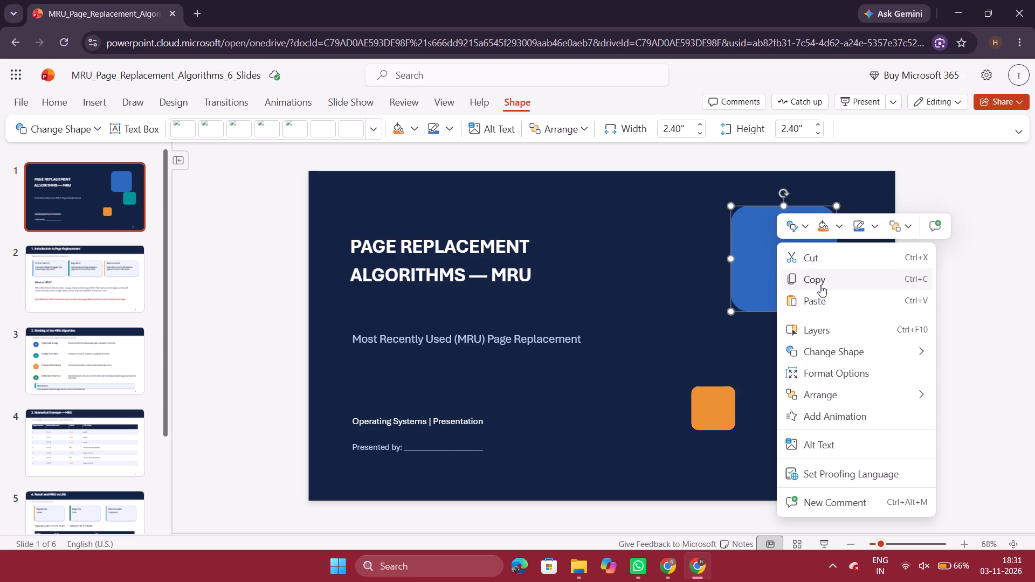
{"action": "left_click", "coordinate": [820, 285]}
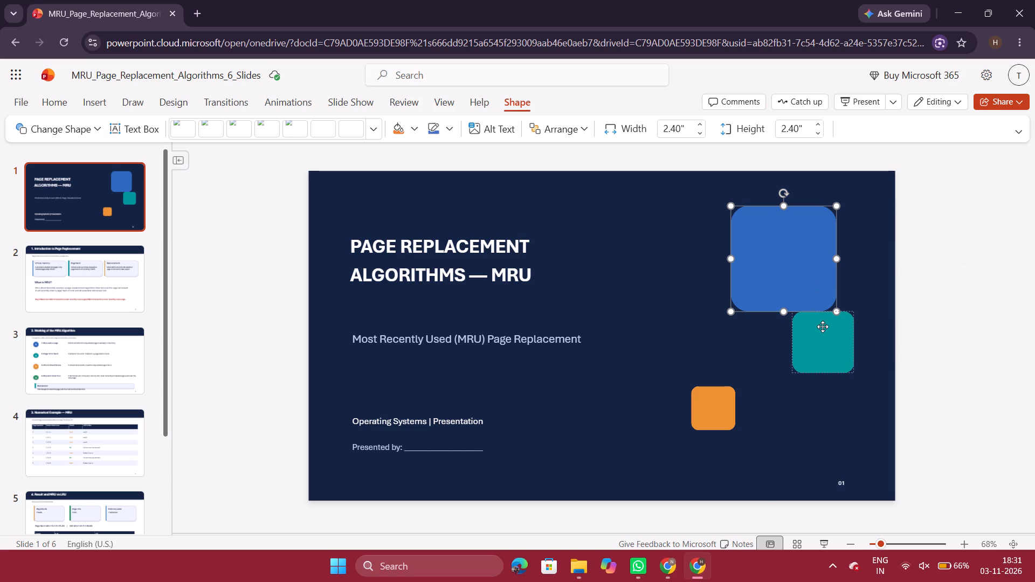
{"action": "right_click", "coordinate": [823, 327]}
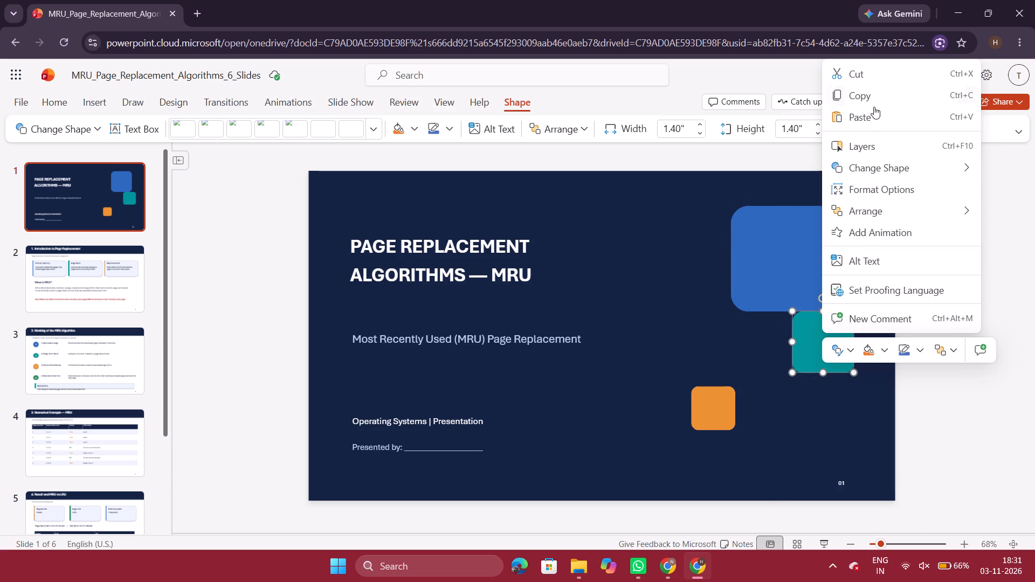
{"action": "left_click", "coordinate": [874, 102]}
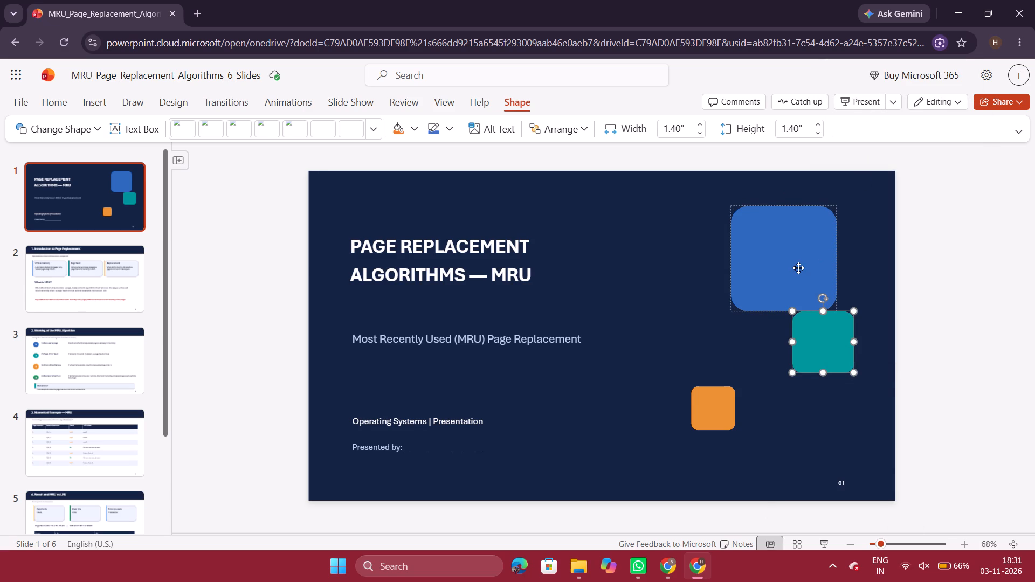
{"action": "right_click", "coordinate": [798, 268]}
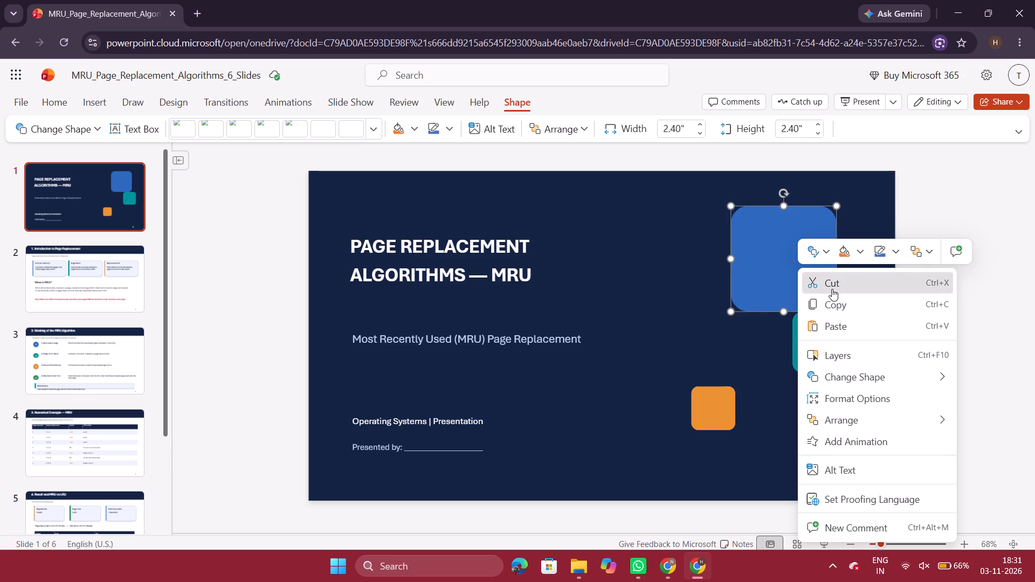
{"action": "left_click", "coordinate": [832, 289]}
{"action": "right_click", "coordinate": [832, 316]}
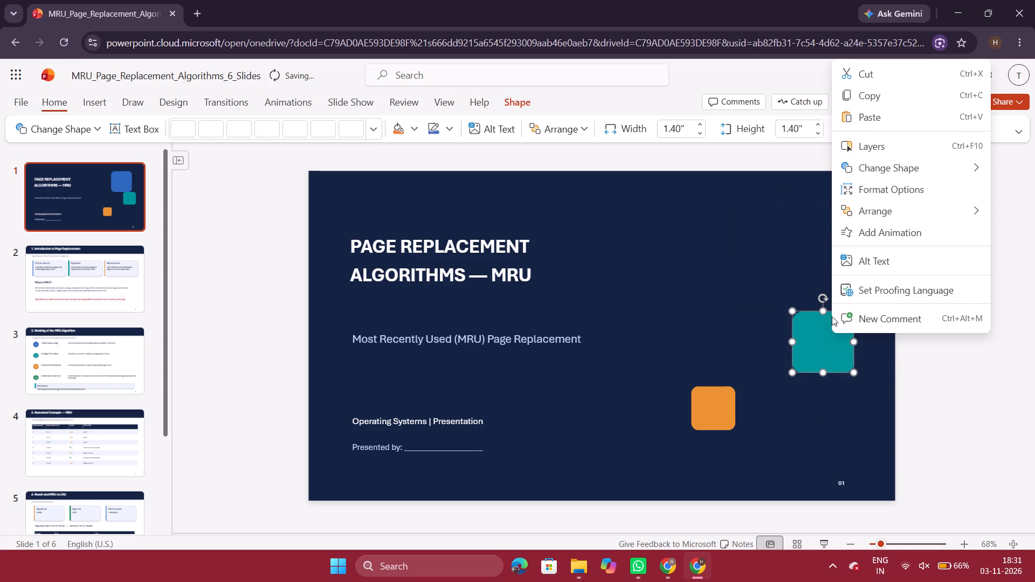
{"action": "left_click", "coordinate": [878, 74]}
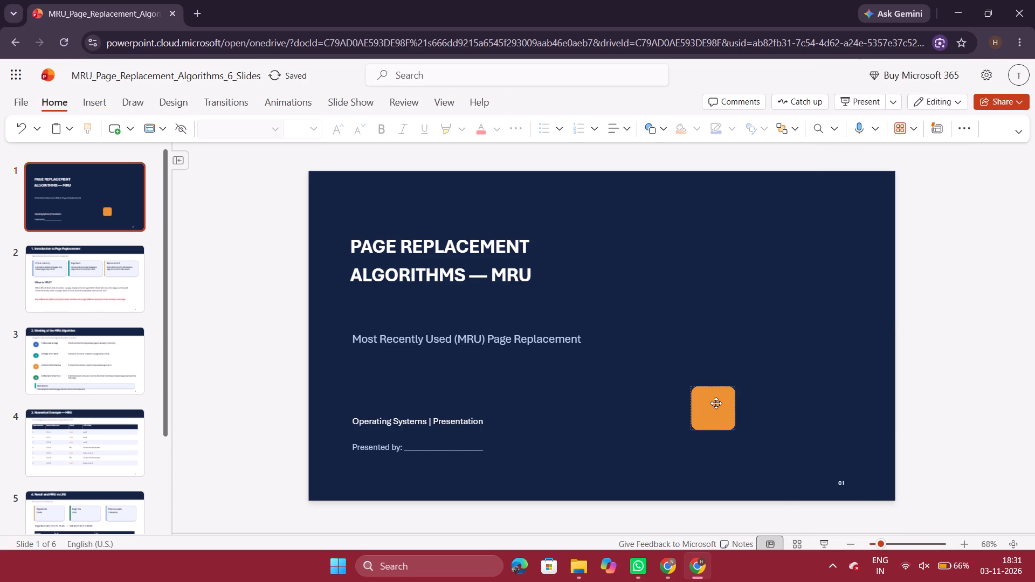
{"action": "right_click", "coordinate": [716, 403]}
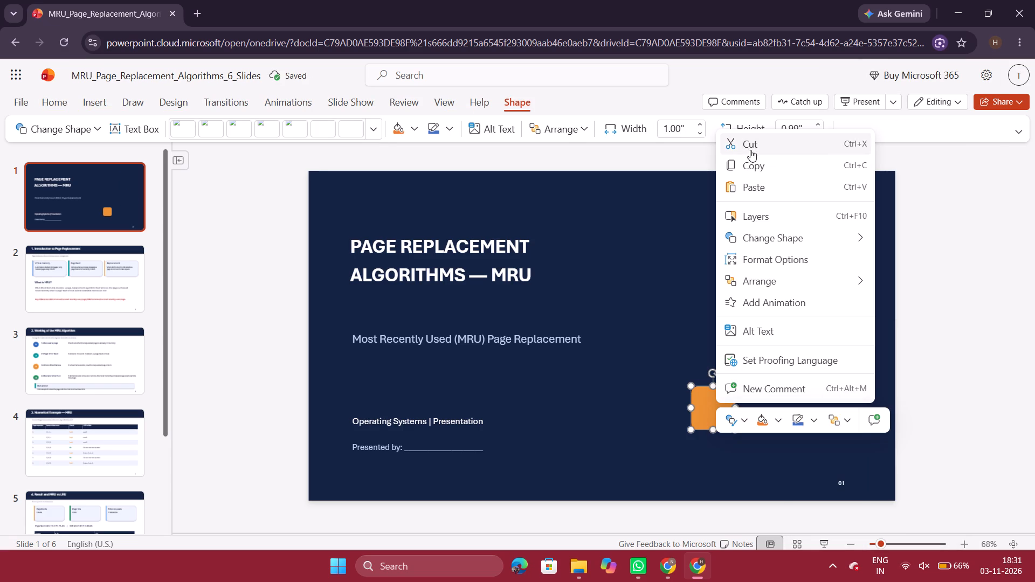
{"action": "left_click", "coordinate": [750, 140]}
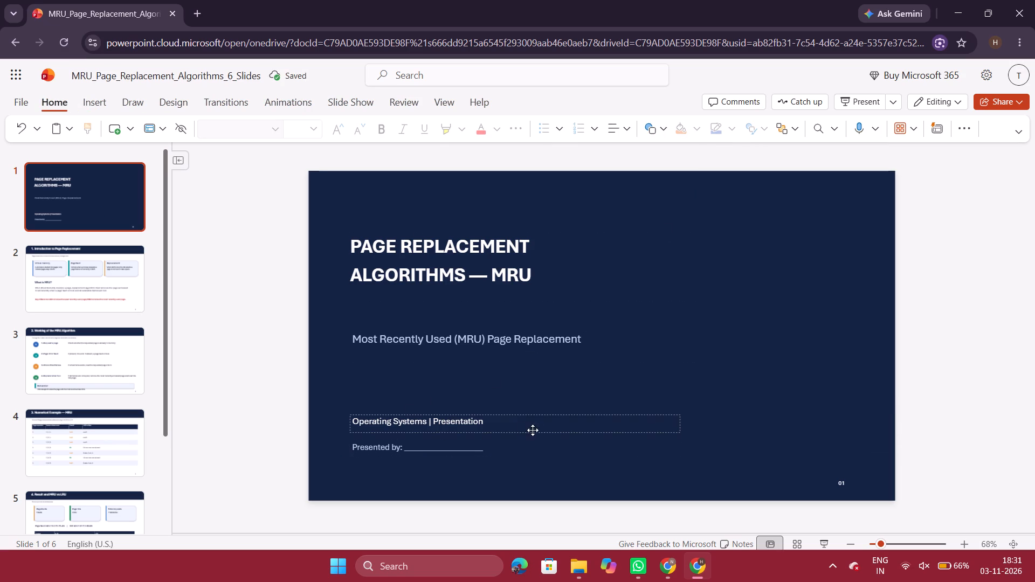
Delete the "Operating Systems | Presentation" and "Presented by:" text boxes from slide 1.
{"action": "right_click", "coordinate": [404, 424]}
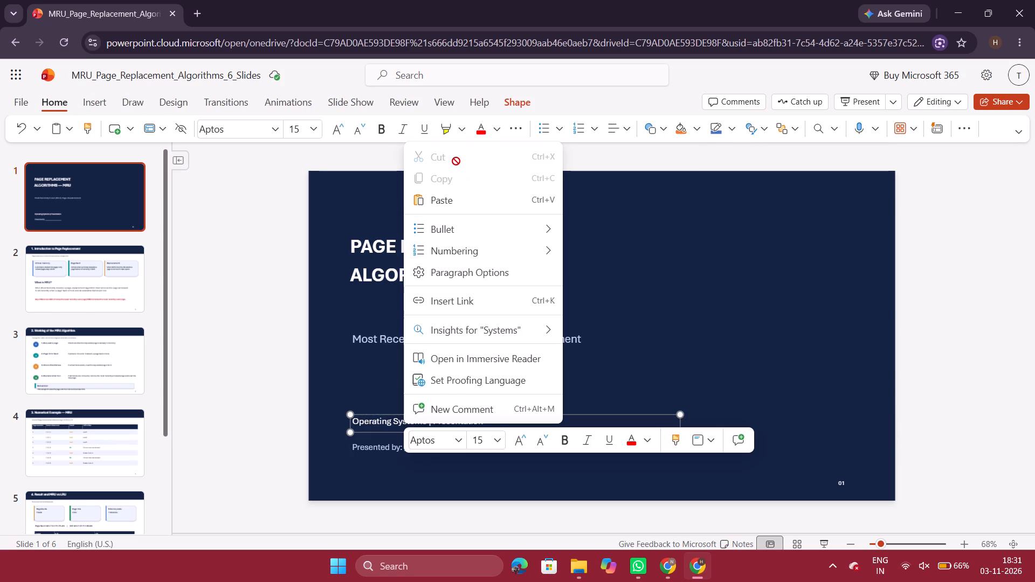
{"action": "left_click", "coordinate": [456, 153]}
{"action": "left_click", "coordinate": [777, 339]}
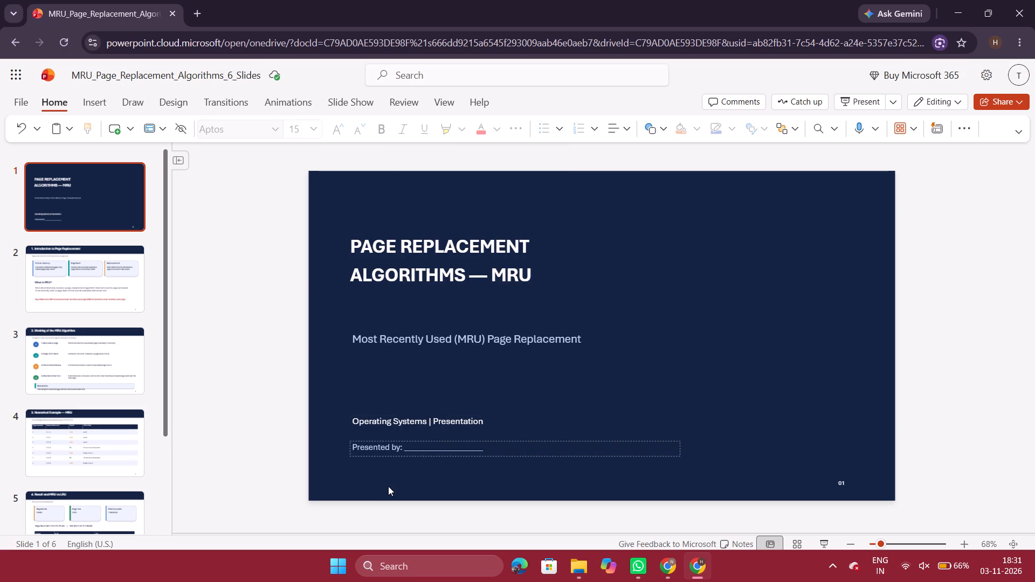
{"action": "right_click", "coordinate": [419, 419]}
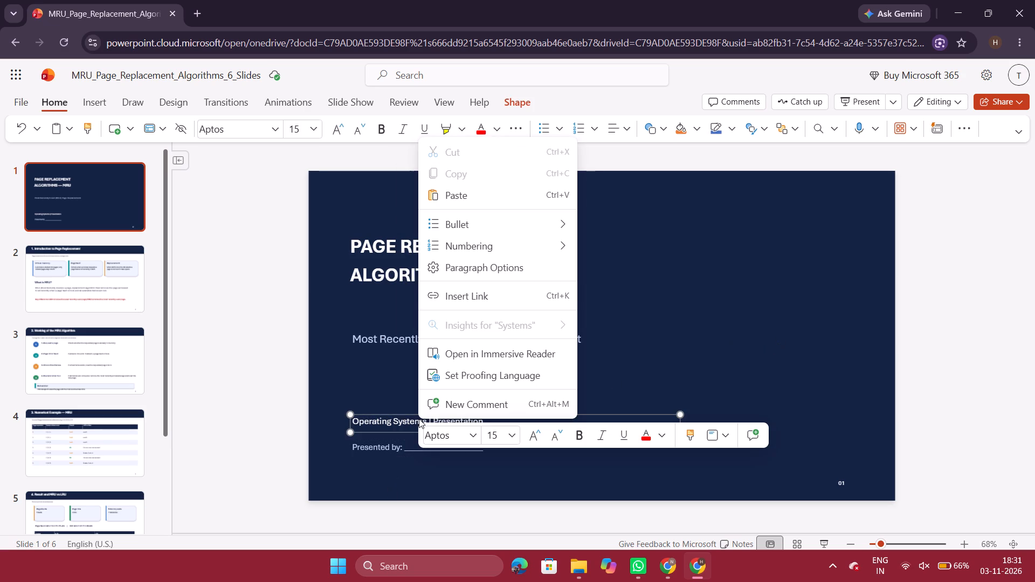
{"action": "left_click", "coordinate": [395, 428]}
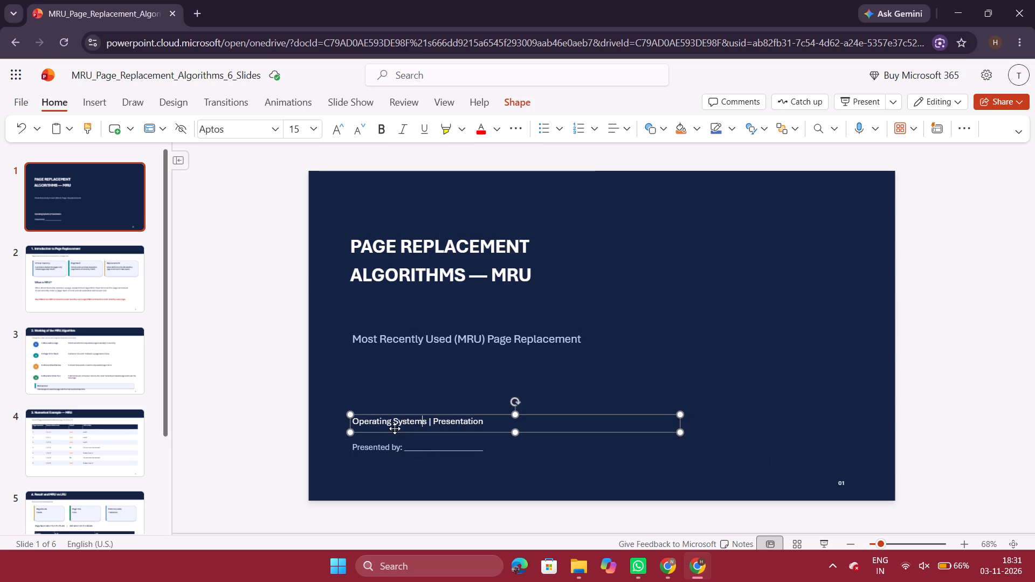
{"action": "key", "text": "BackSpace"}
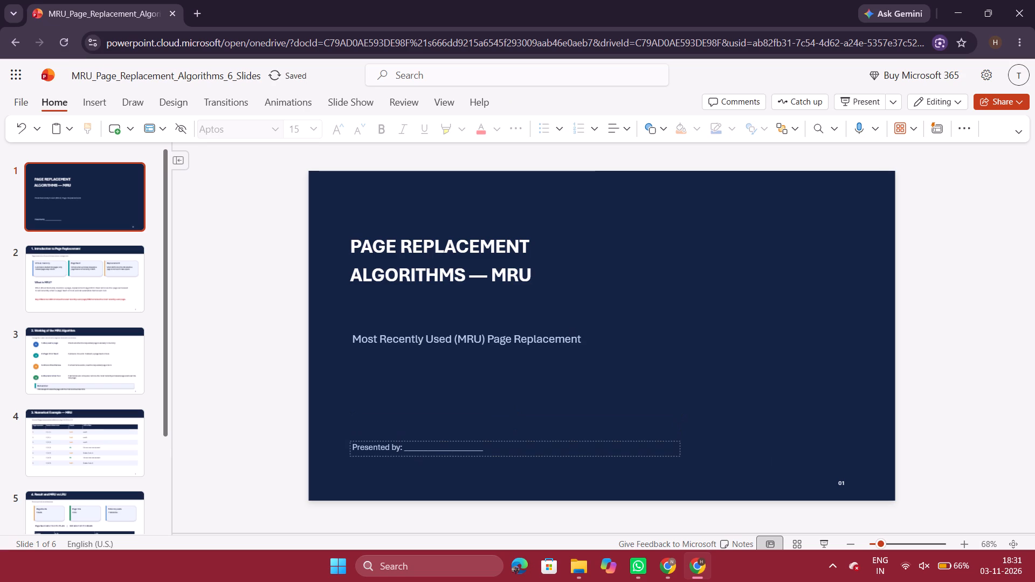
{"action": "left_click", "coordinate": [394, 454]}
{"action": "key", "text": "BackSpace"}
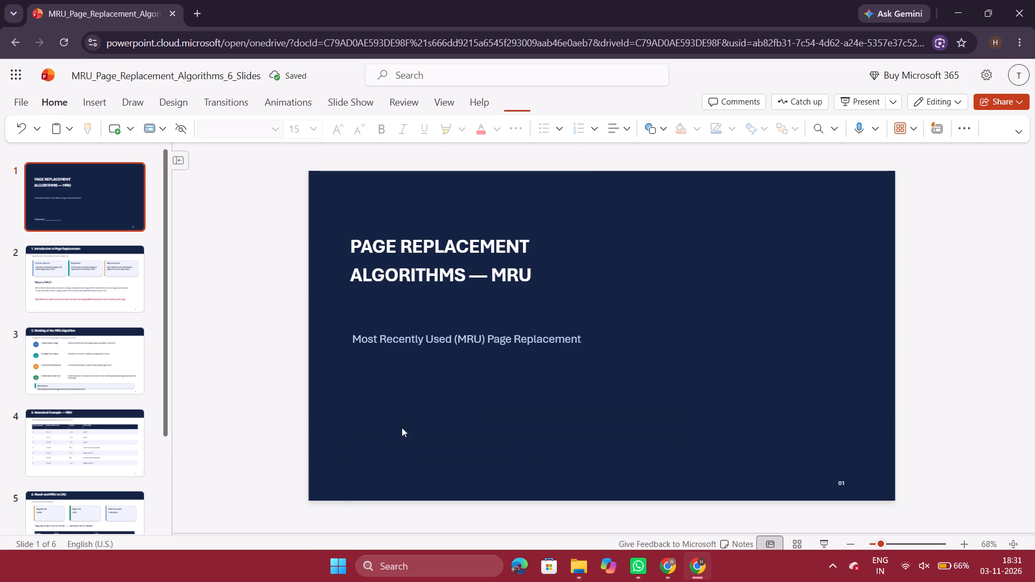
Remove the "Most Recently Used (MRU) Page Replacement" subtitle text box from slide 1.
{"action": "left_click", "coordinate": [453, 340]}
{"action": "key", "text": "BackSpace"}
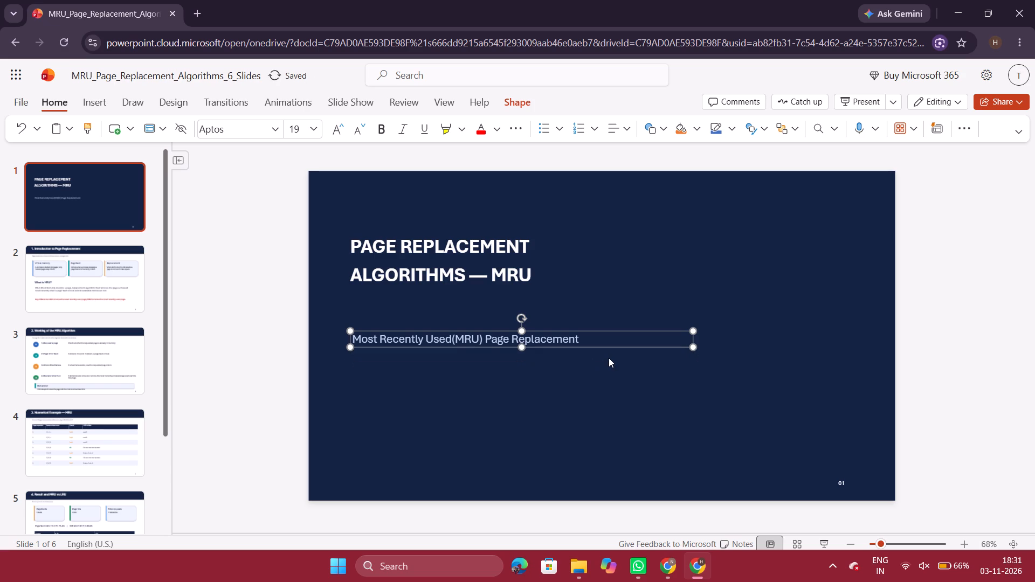
{"action": "key", "text": "BackSpace"}
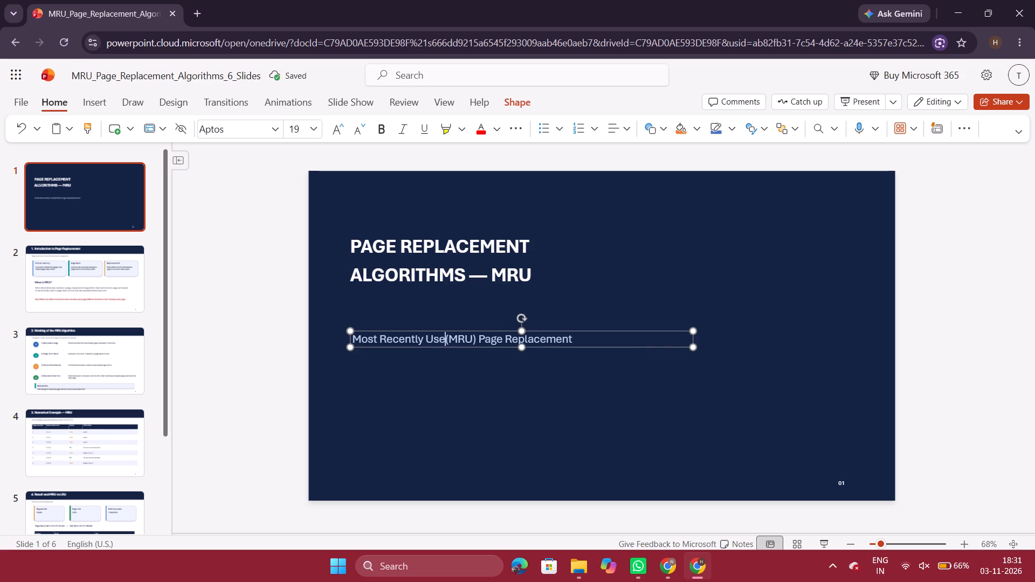
{"action": "left_click", "coordinate": [632, 342]}
{"action": "key", "text": "BackSpace"}
{"action": "key", "text": "BackSpace"}
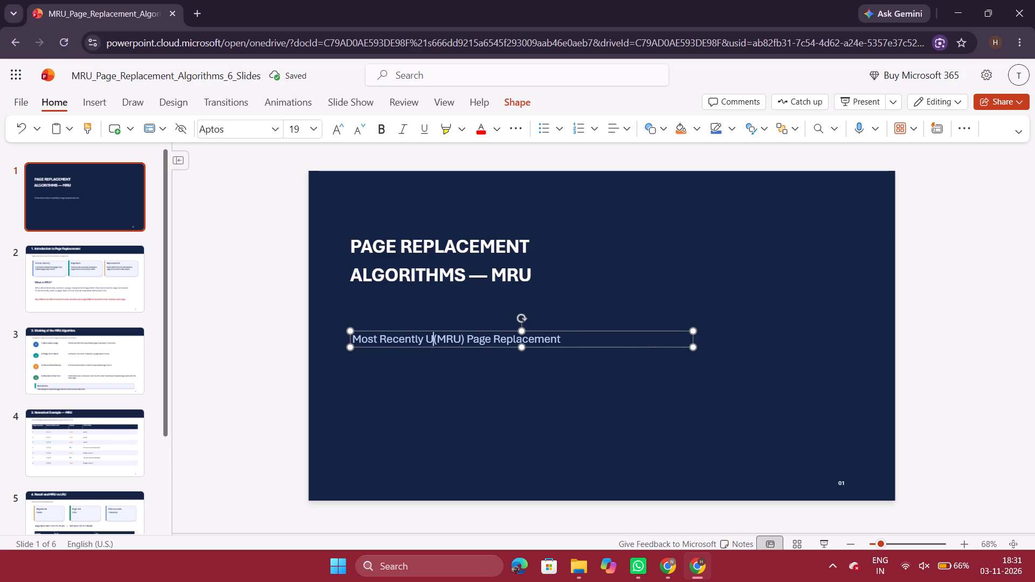
{"action": "left_click", "coordinate": [690, 339]}
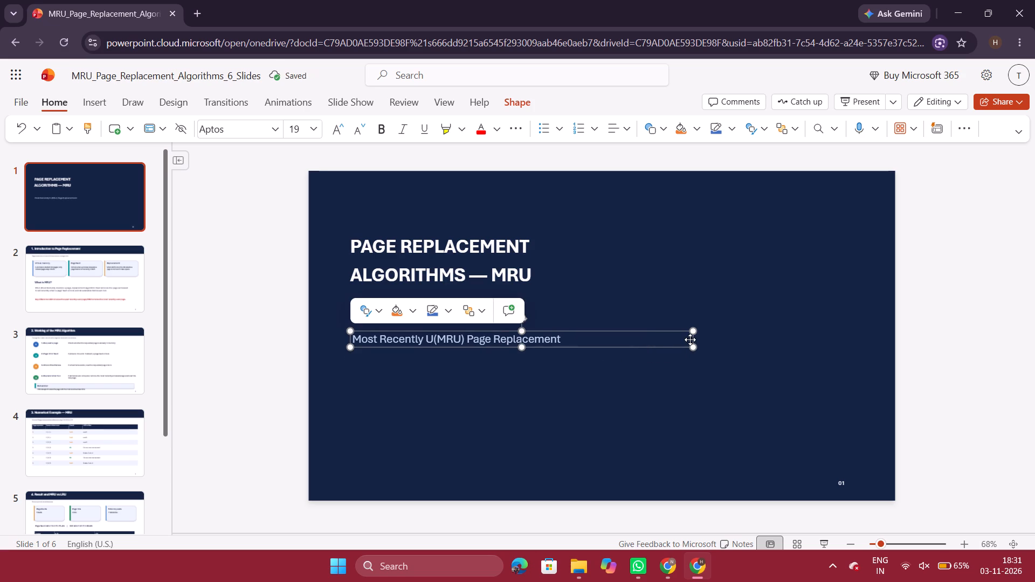
{"action": "right_click", "coordinate": [577, 331]}
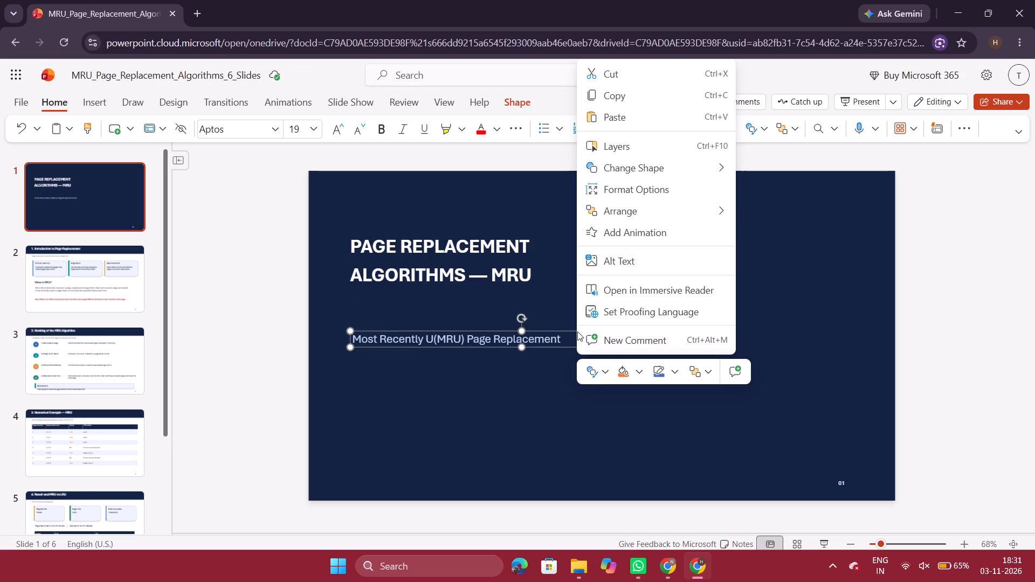
{"action": "left_click", "coordinate": [651, 80]}
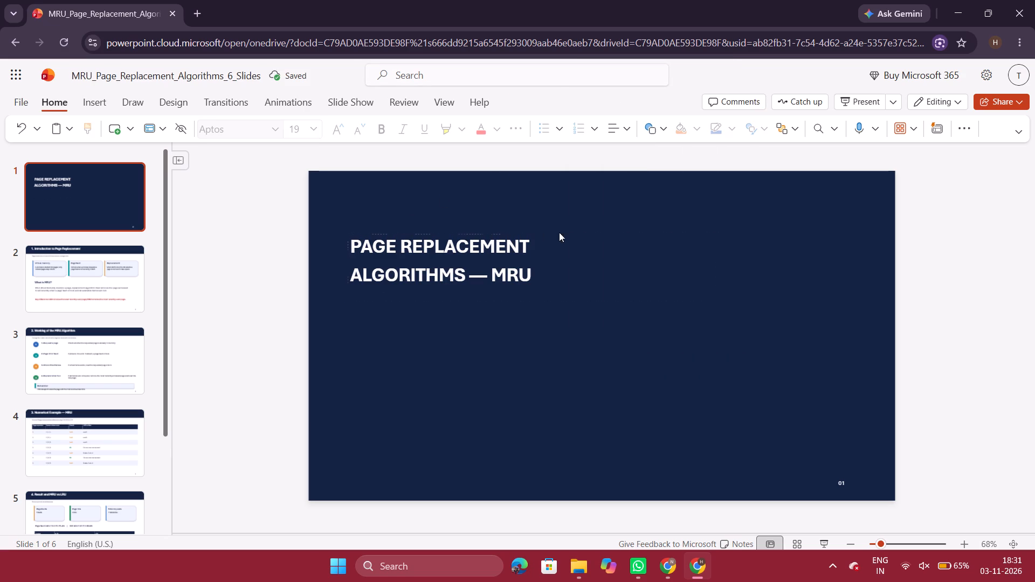
Move the "PAGE REPLACEMENT ALGORITHMS — MRU" title box down to the lower middle of slide 1.
{"action": "left_click", "coordinate": [539, 297]}
{"action": "left_click", "coordinate": [590, 287]}
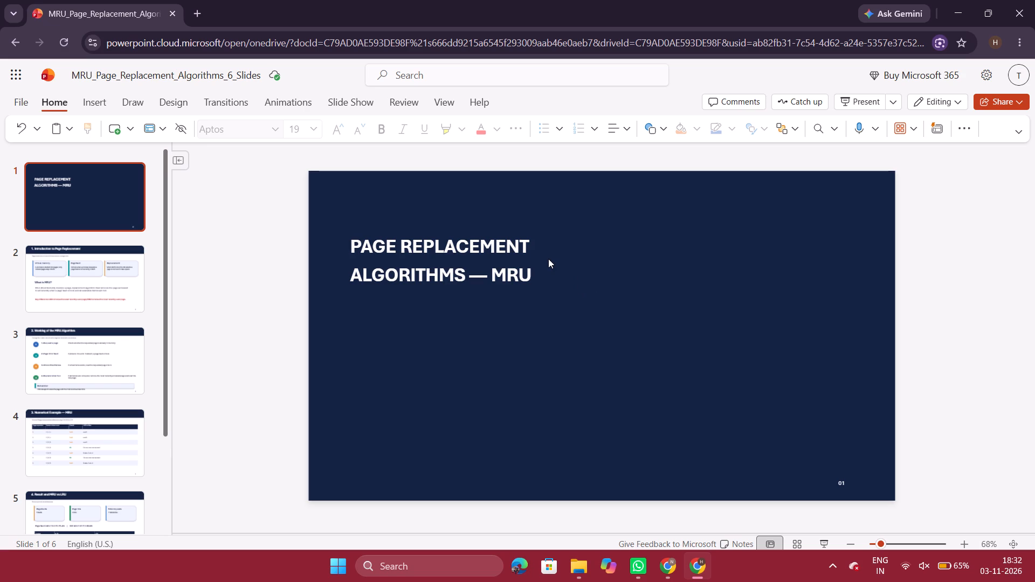
{"action": "left_click", "coordinate": [548, 259]}
{"action": "left_click", "coordinate": [486, 259]}
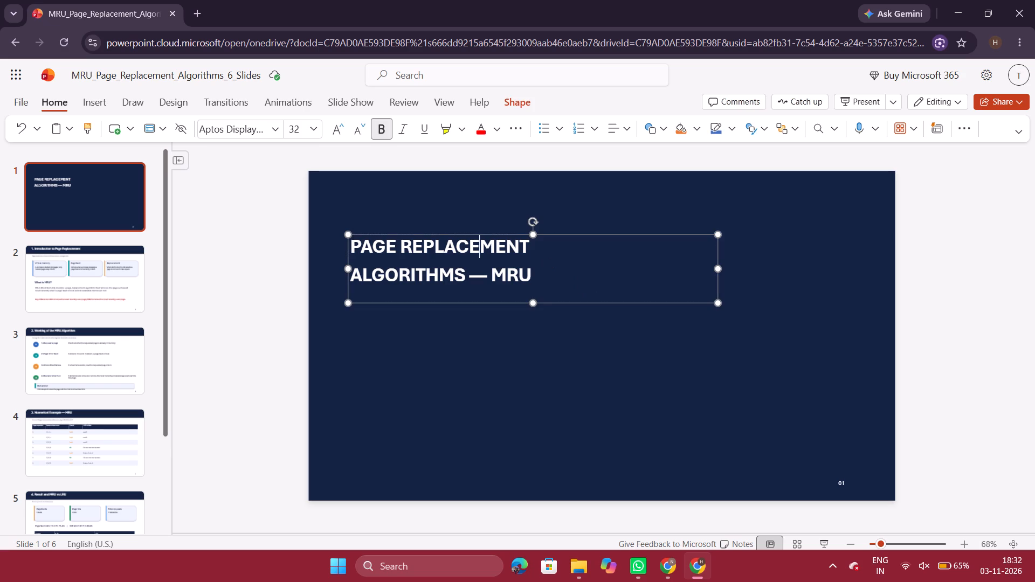
{"action": "left_click_drag", "start_coordinate": [540, 304], "coordinate": [572, 319]}
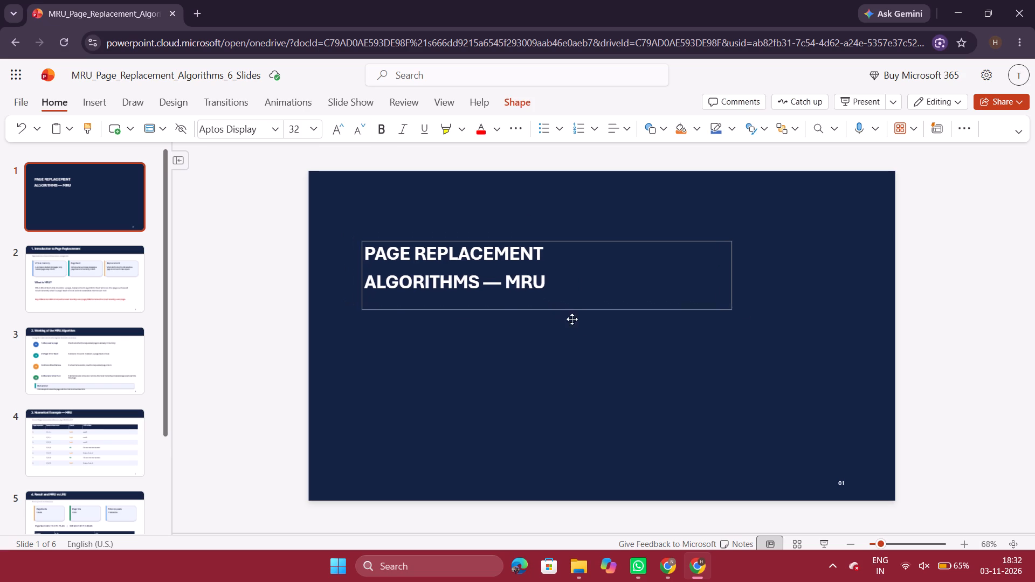
{"action": "left_click_drag", "start_coordinate": [572, 319], "coordinate": [630, 488]}
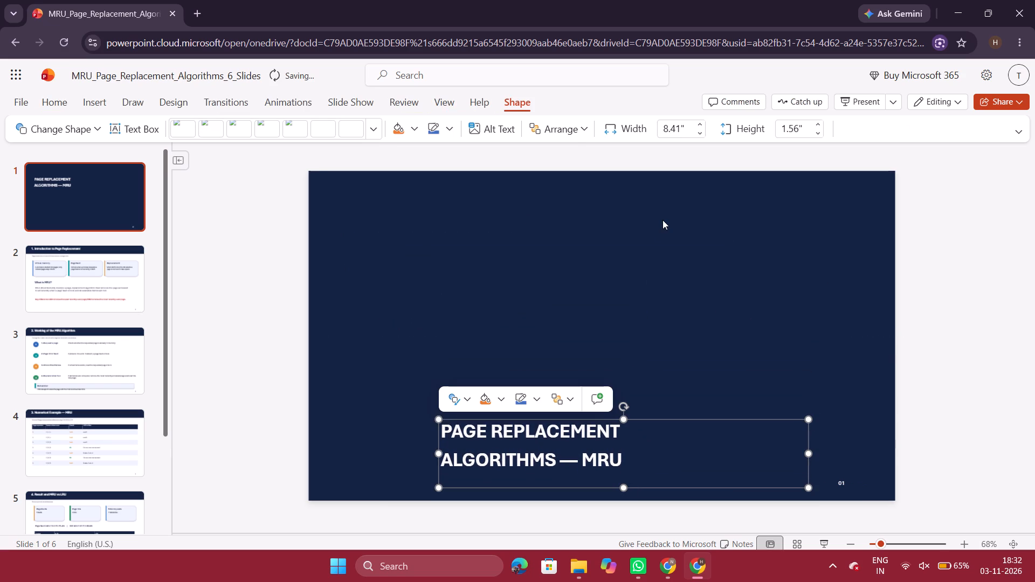
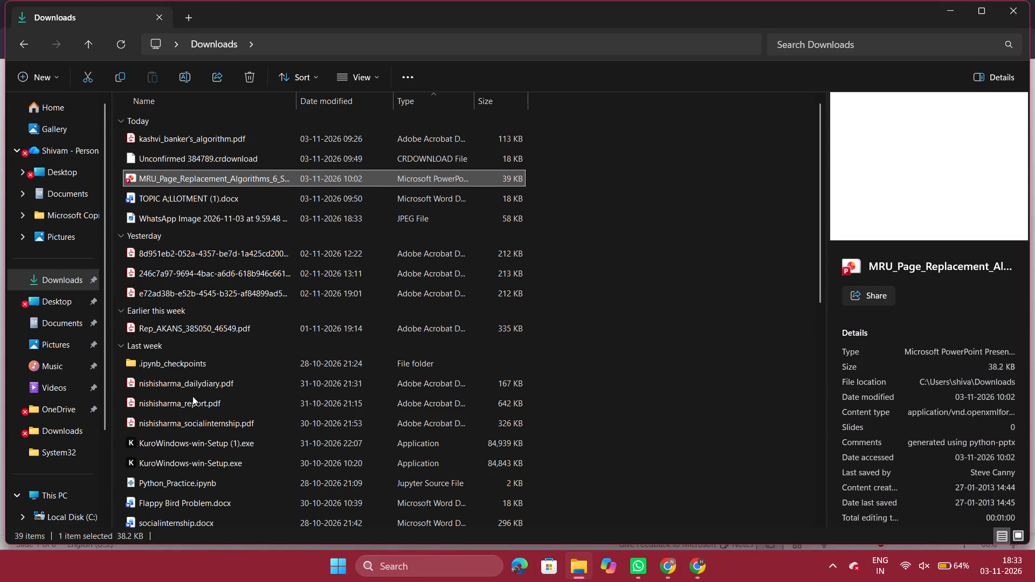
Open the social internship PDF from last week's files in the Downloads folder.
{"action": "double_click", "coordinate": [197, 418]}
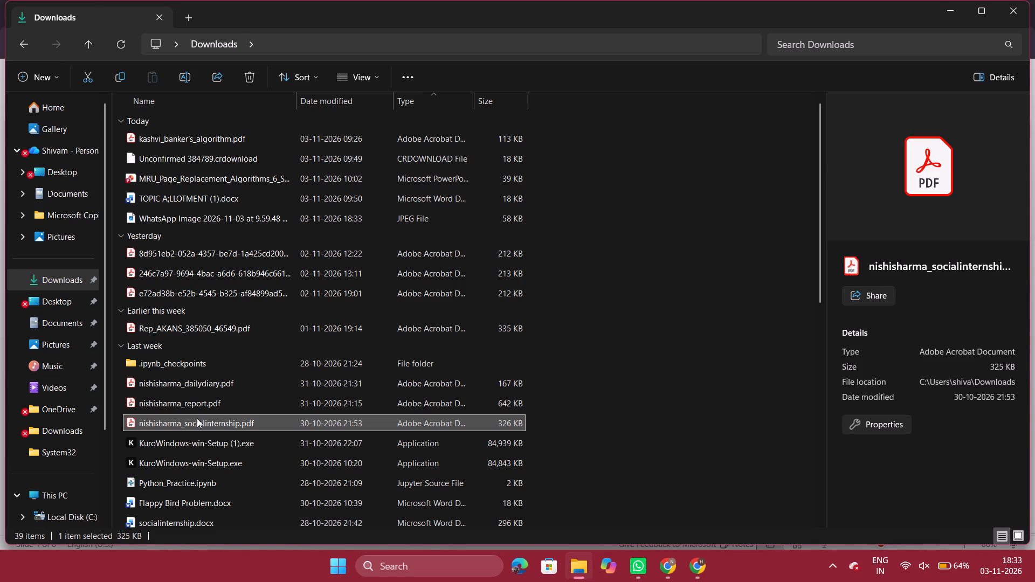
{"action": "right_click", "coordinate": [197, 418]}
{"action": "left_click", "coordinate": [197, 418]}
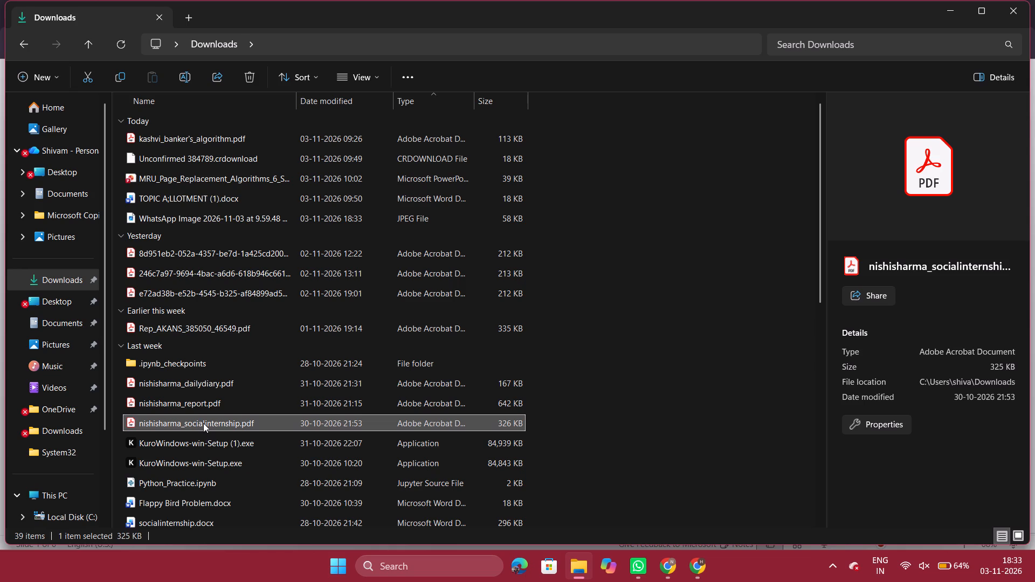
{"action": "double_click", "coordinate": [203, 422]}
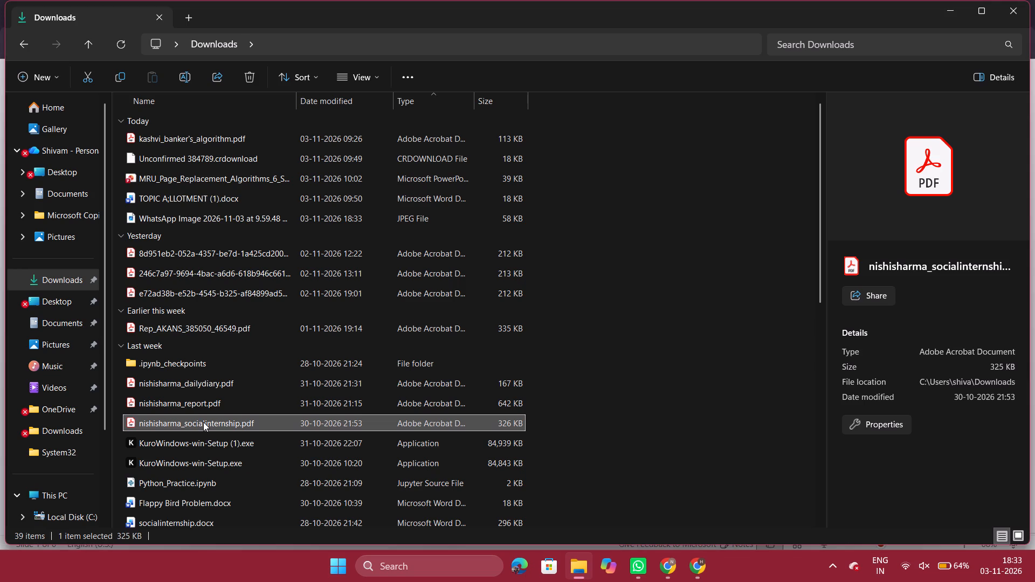
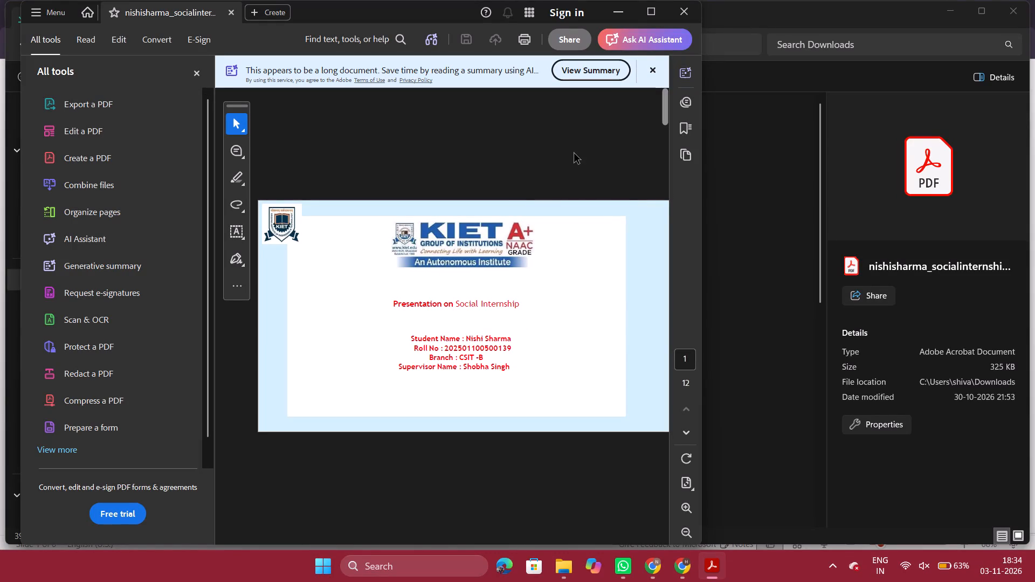
Close the social internship PDF and the browser window showing the Microsoft sign-in page.
{"action": "left_click", "coordinate": [629, 12]}
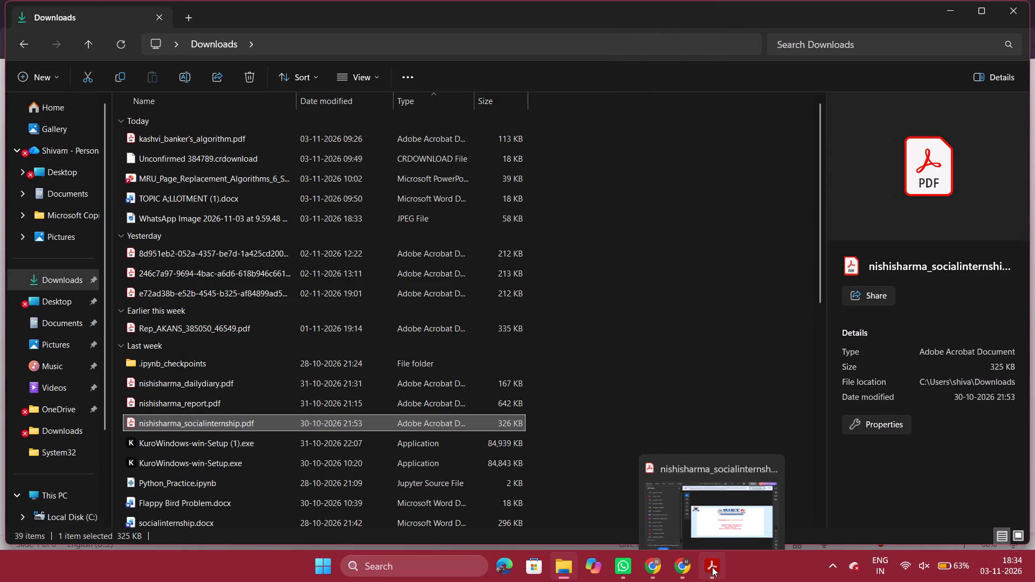
{"action": "left_click", "coordinate": [771, 446]}
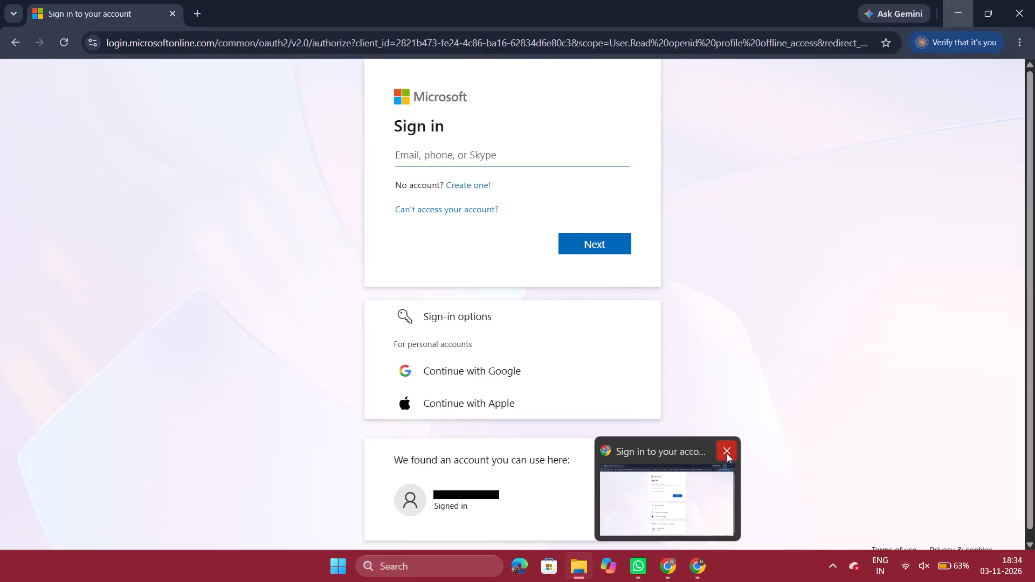
{"action": "left_click", "coordinate": [729, 447]}
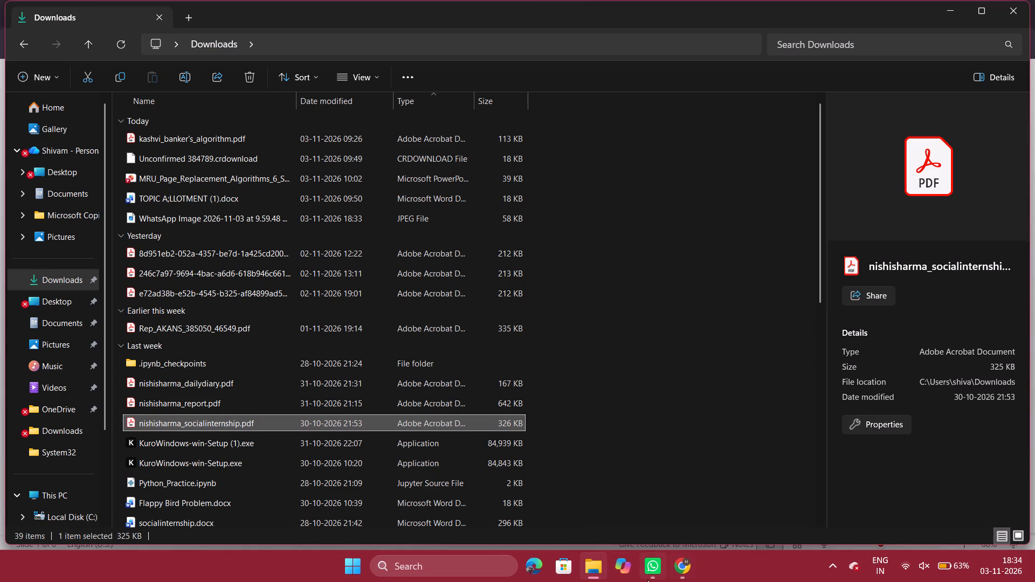
Open Google Chrome using the kiet.edu profile with the initial N.
{"action": "left_click", "coordinate": [479, 570]}
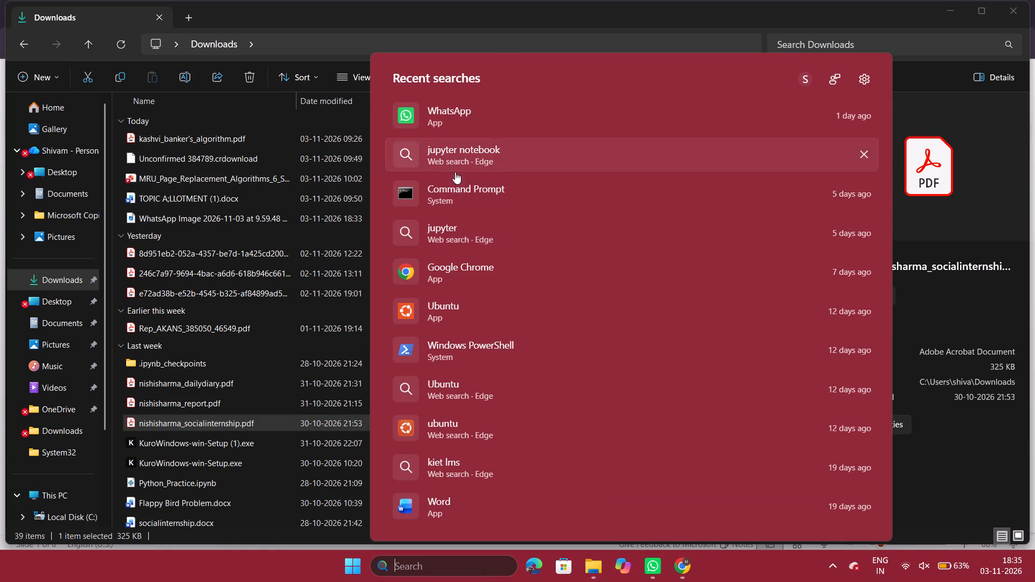
{"action": "left_click", "coordinate": [454, 261]}
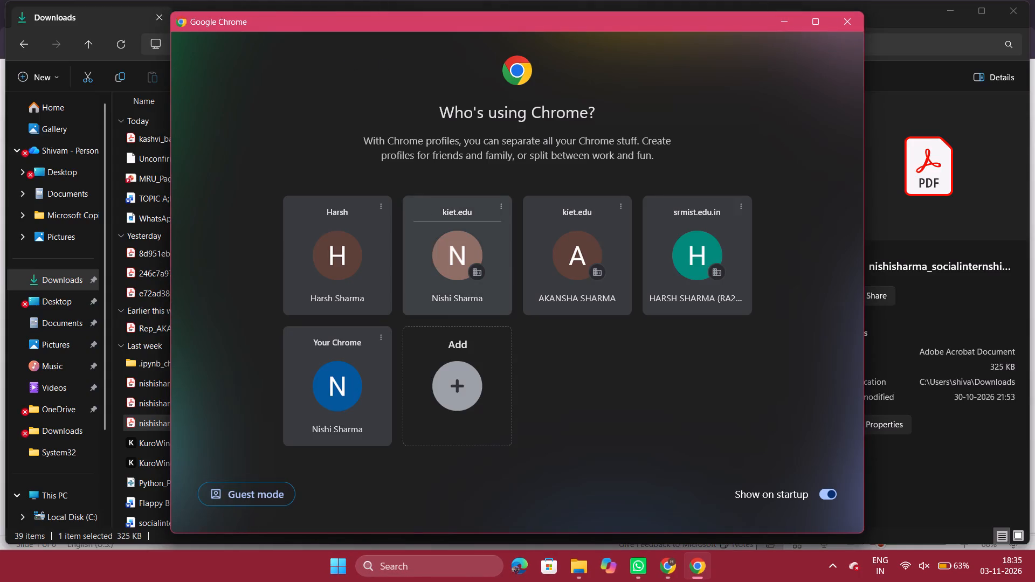
{"action": "left_click", "coordinate": [441, 233]}
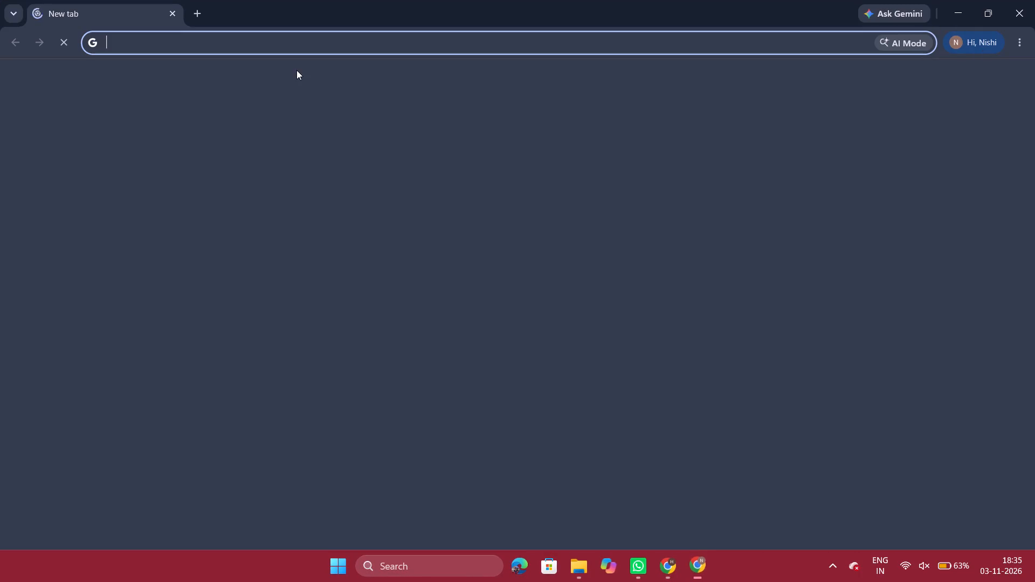
{"action": "left_click", "coordinate": [259, 47]}
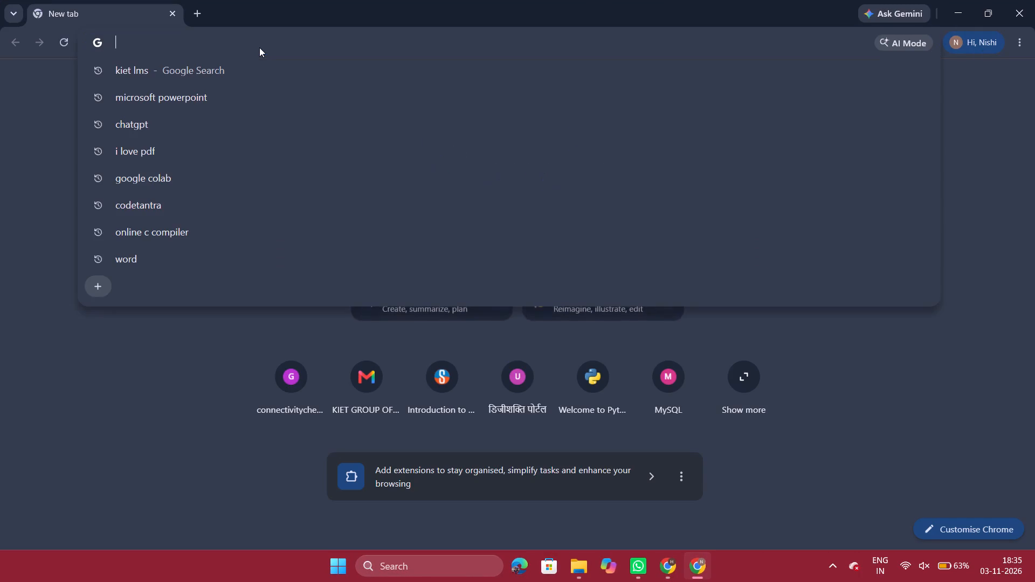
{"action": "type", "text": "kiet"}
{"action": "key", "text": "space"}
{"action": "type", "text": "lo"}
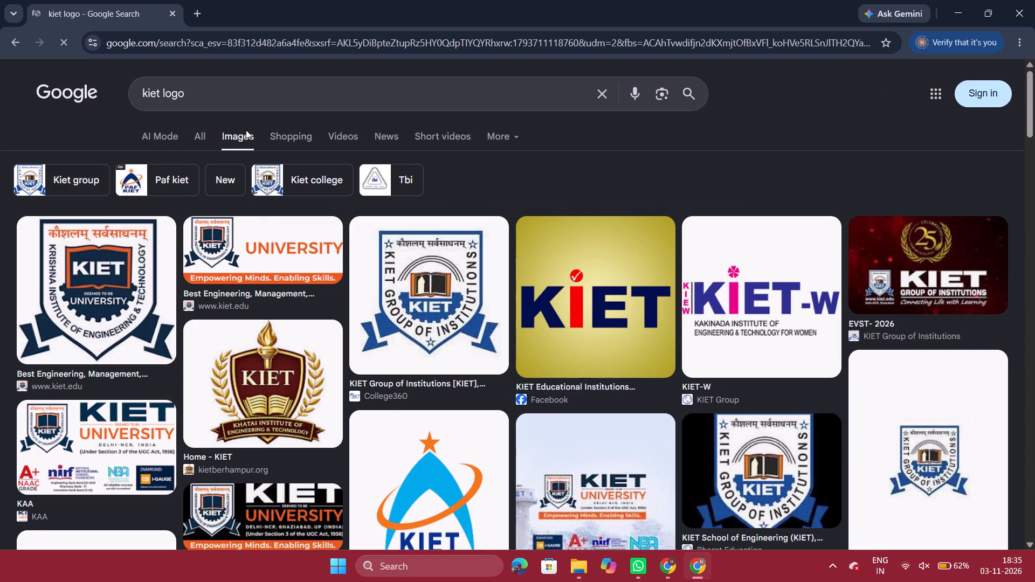
Look through the kiet logo image results for a KIET Group of Institutions logo that suits the presentation.
{"action": "scroll", "coordinate": [414, 307], "scroll_direction": "down", "scroll_amount": 1}
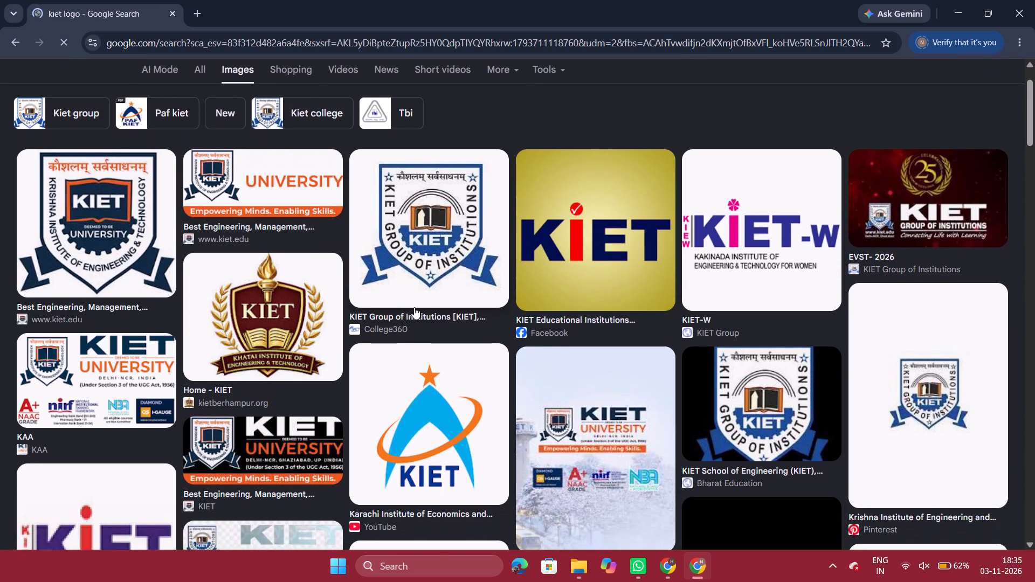
{"action": "scroll", "coordinate": [414, 307], "scroll_direction": "down", "scroll_amount": 2}
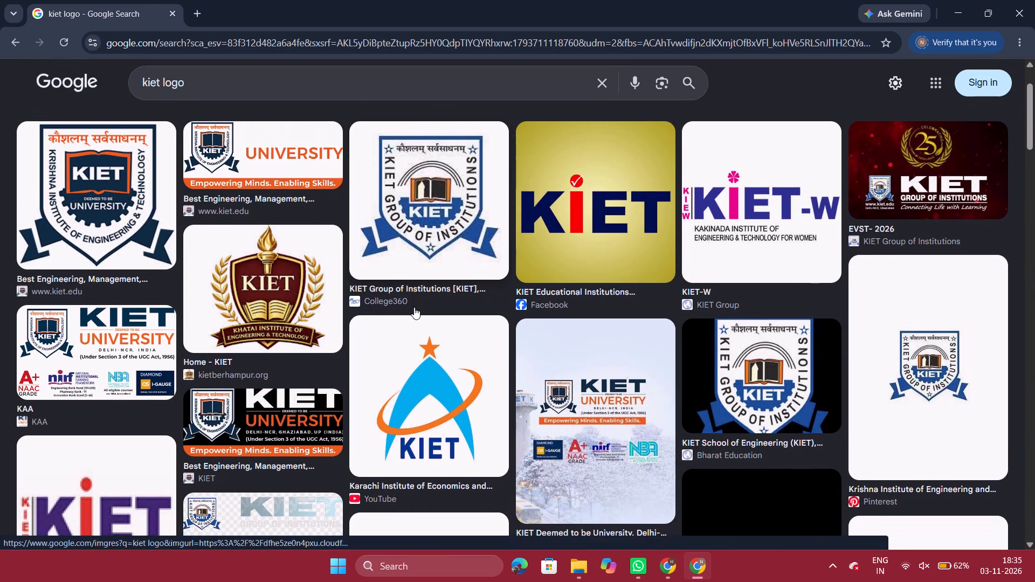
{"action": "scroll", "coordinate": [414, 307], "scroll_direction": "down", "scroll_amount": 2}
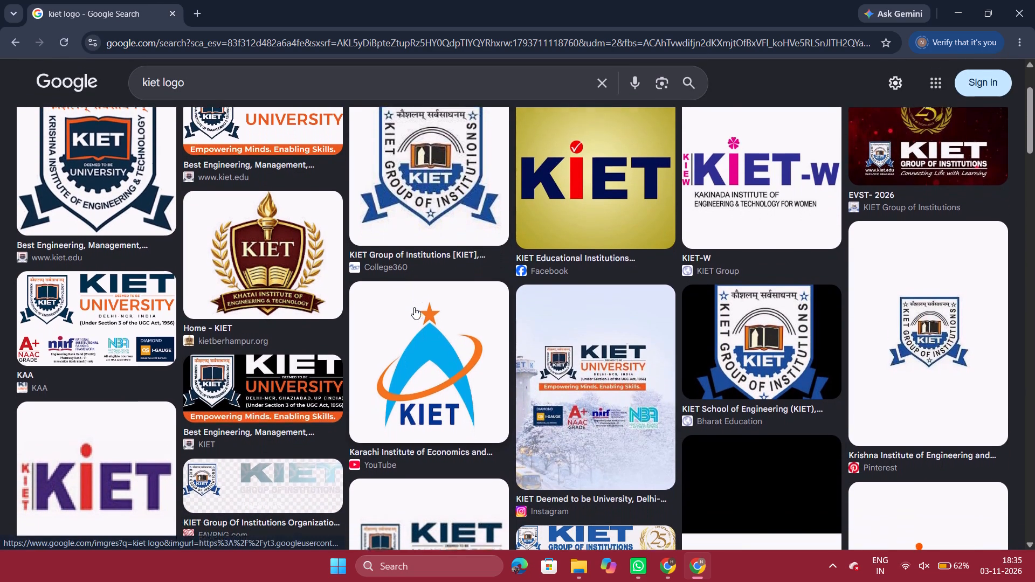
{"action": "scroll", "coordinate": [414, 307], "scroll_direction": "down", "scroll_amount": 2}
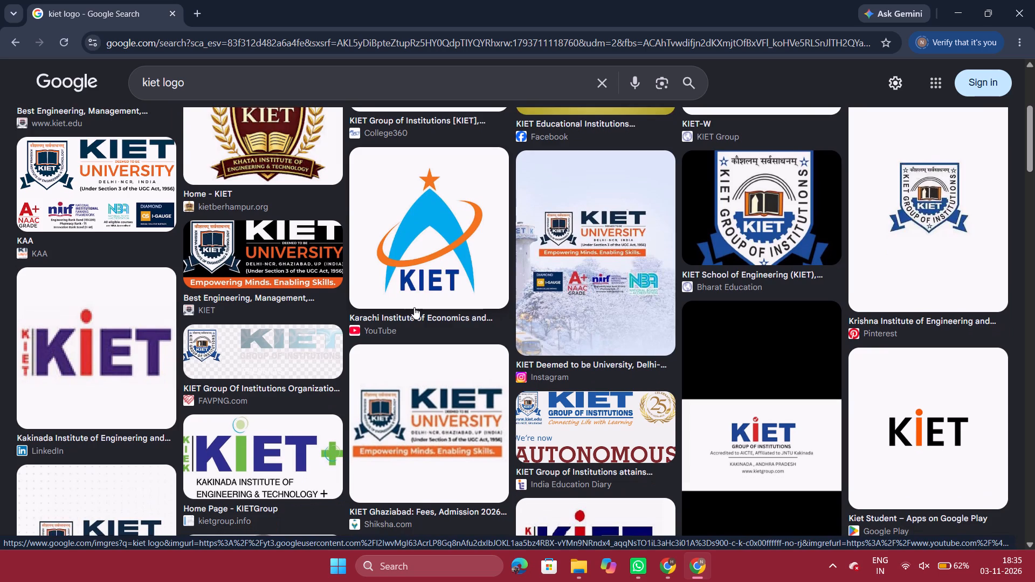
{"action": "scroll", "coordinate": [414, 307], "scroll_direction": "down", "scroll_amount": 5}
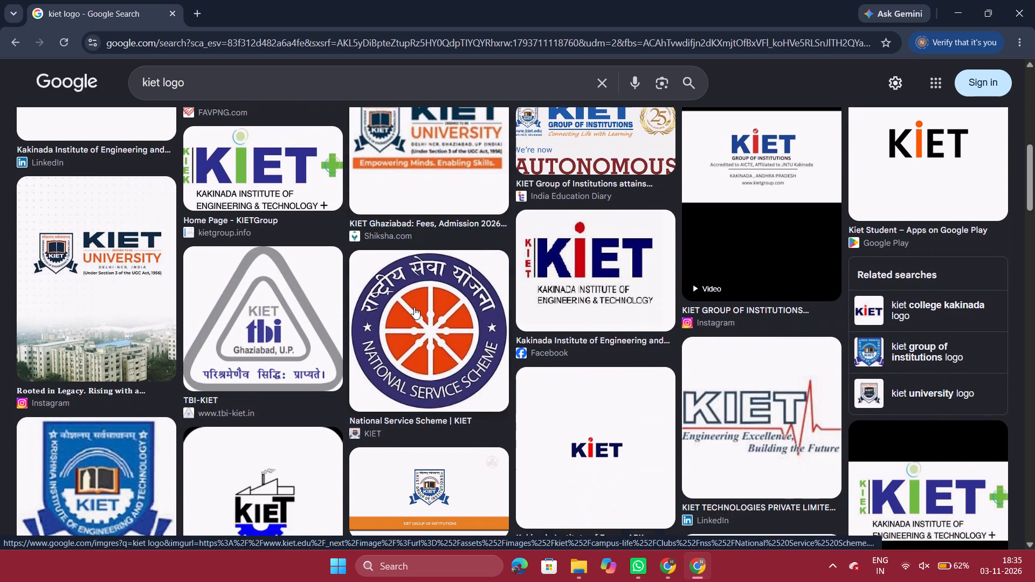
{"action": "scroll", "coordinate": [414, 307], "scroll_direction": "down", "scroll_amount": 6}
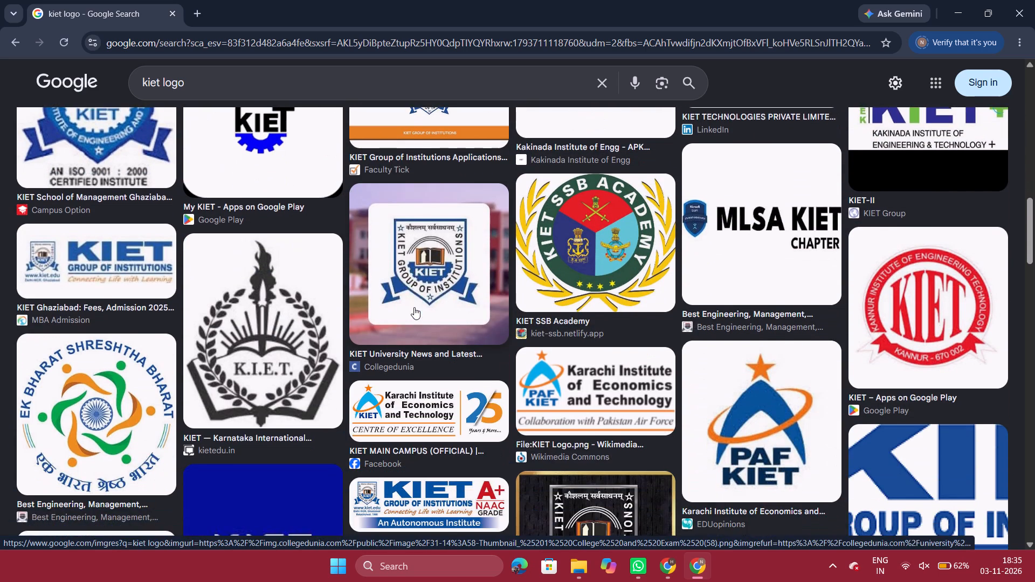
{"action": "scroll", "coordinate": [414, 307], "scroll_direction": "down", "scroll_amount": 3}
{"action": "scroll", "coordinate": [414, 307], "scroll_direction": "up", "scroll_amount": 5}
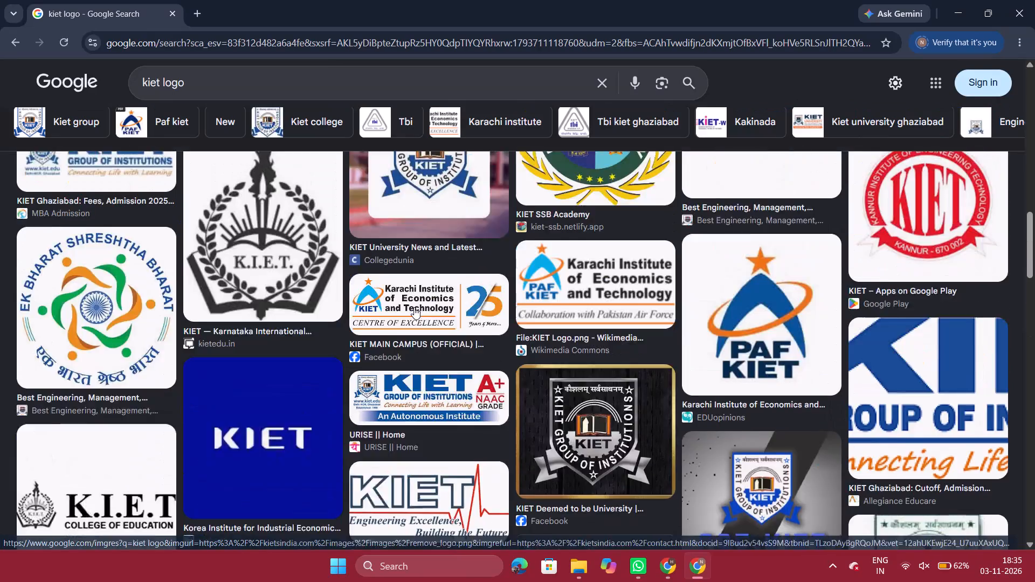
{"action": "scroll", "coordinate": [414, 307], "scroll_direction": "up", "scroll_amount": 5}
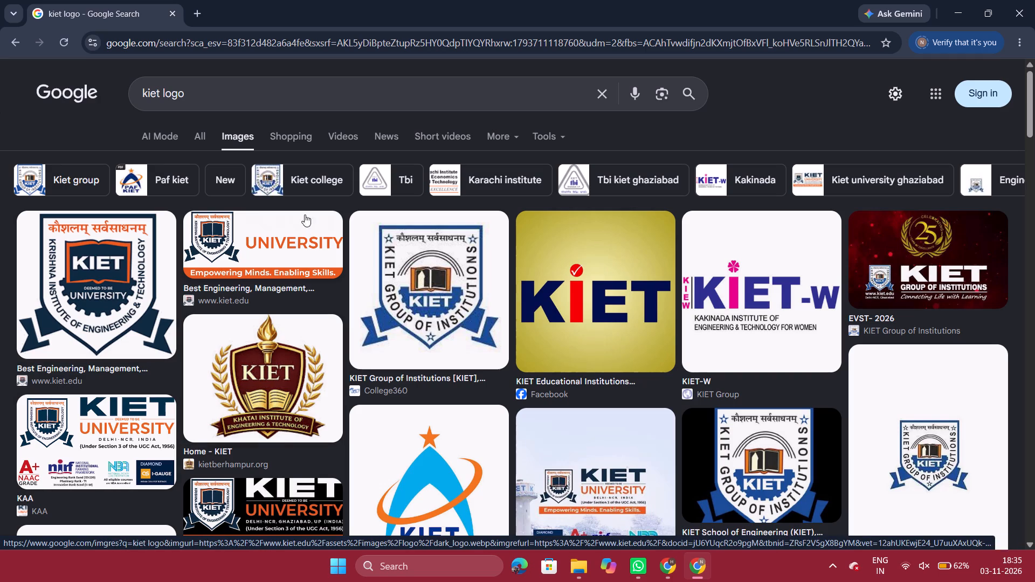
{"action": "left_click", "coordinate": [309, 188]}
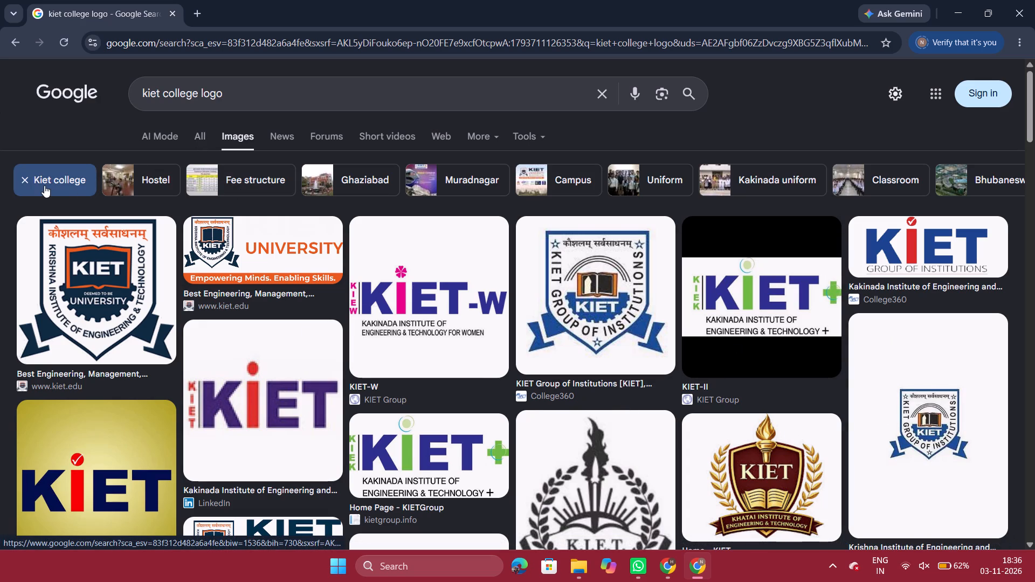
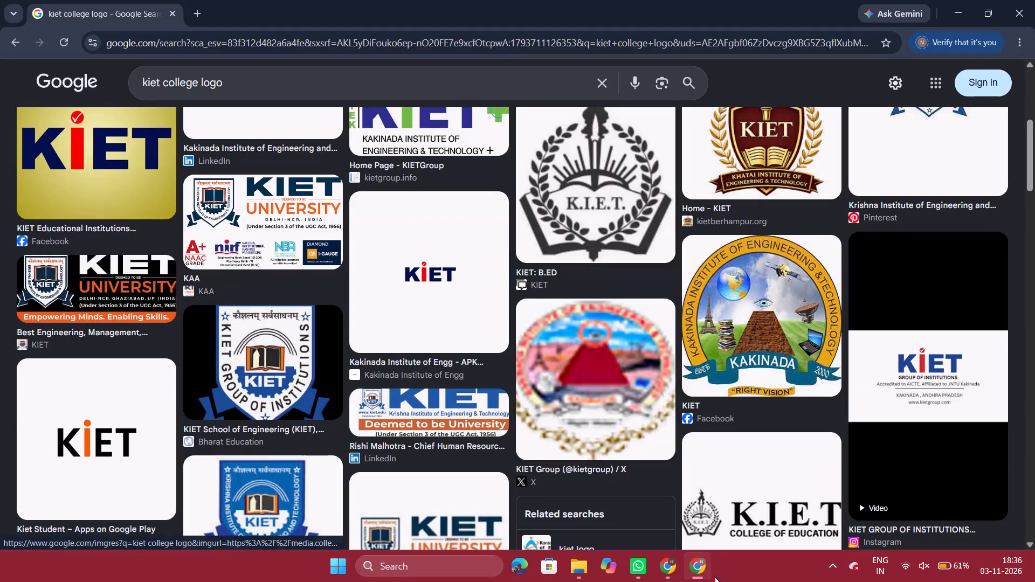
Switch back to the MRU presentation and insert WhatsApp Image 2026-11-03 at 9.59.48 AM.jpeg from the Downloads folder on slide 1.
{"action": "left_click", "coordinate": [670, 570]}
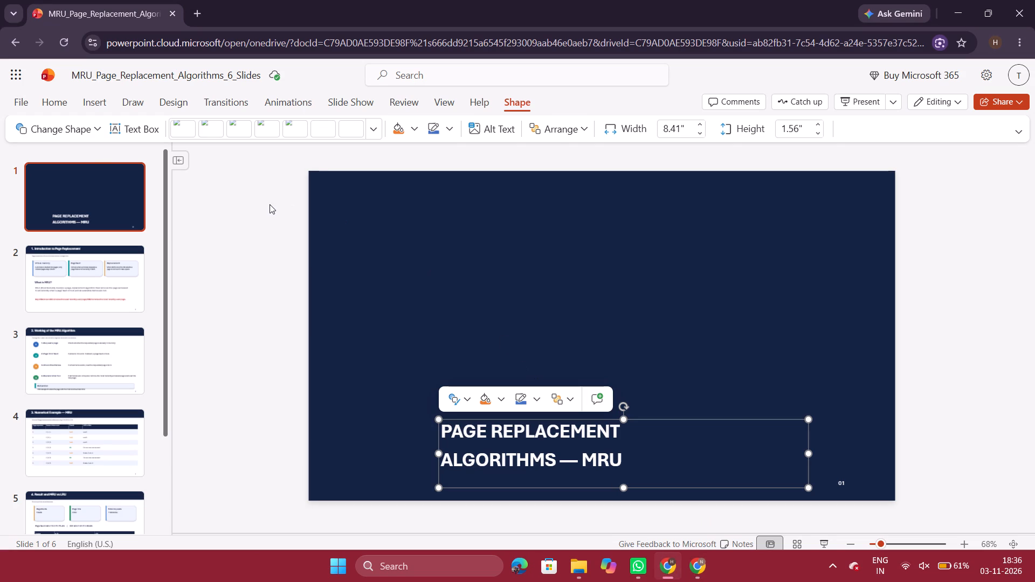
{"action": "left_click", "coordinate": [102, 102]}
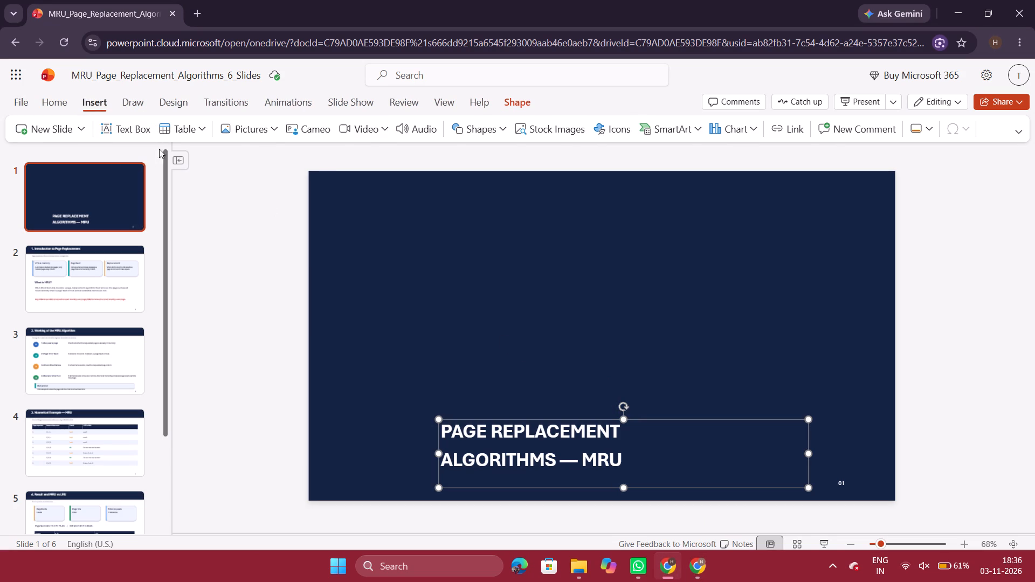
{"action": "left_click", "coordinate": [94, 104]}
{"action": "left_click", "coordinate": [242, 127]}
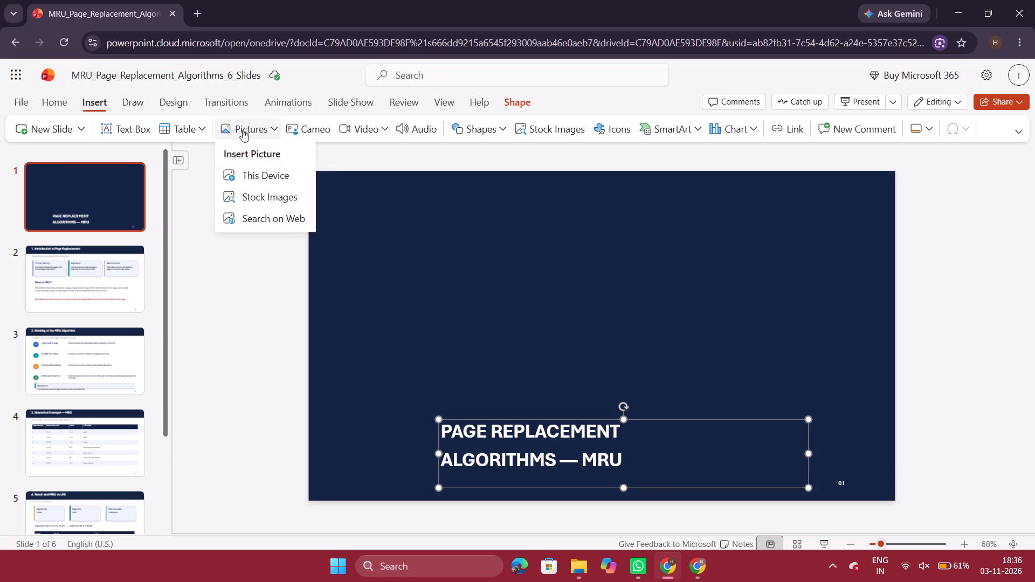
{"action": "left_click", "coordinate": [263, 175]}
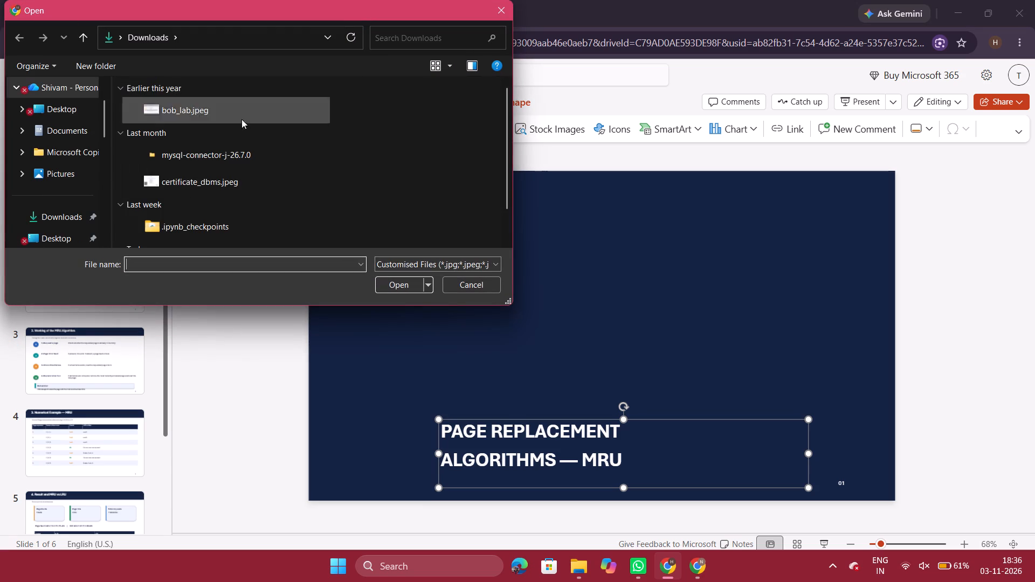
{"action": "scroll", "coordinate": [229, 199], "scroll_direction": "down", "scroll_amount": 10}
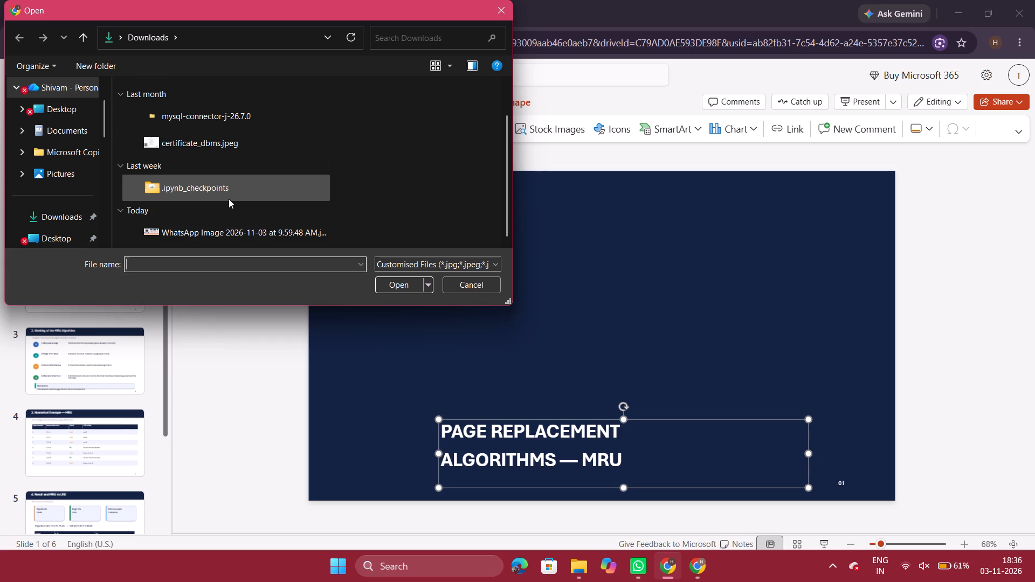
{"action": "scroll", "coordinate": [229, 199], "scroll_direction": "down", "scroll_amount": 7}
{"action": "left_click", "coordinate": [237, 230]}
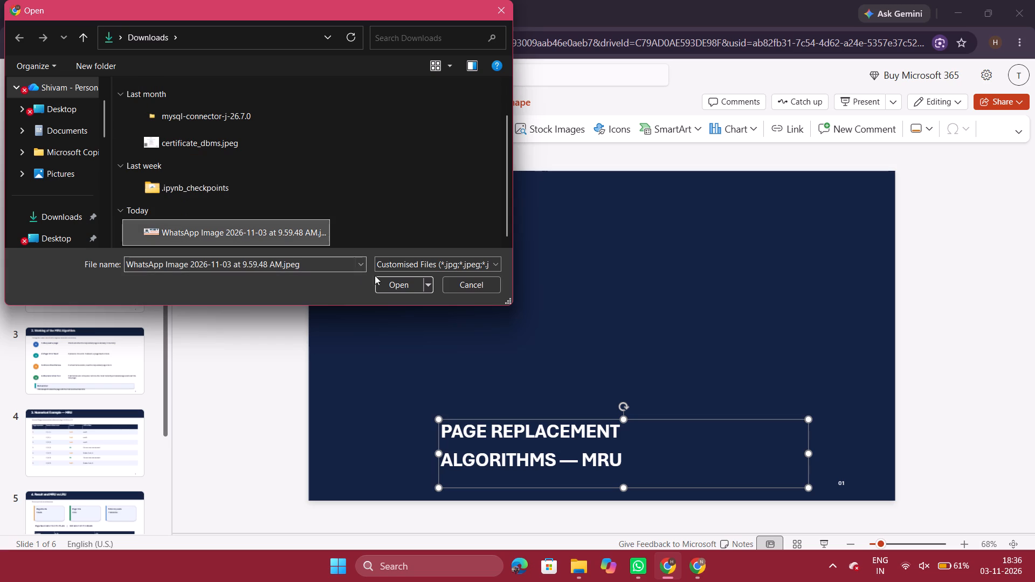
{"action": "left_click", "coordinate": [387, 281]}
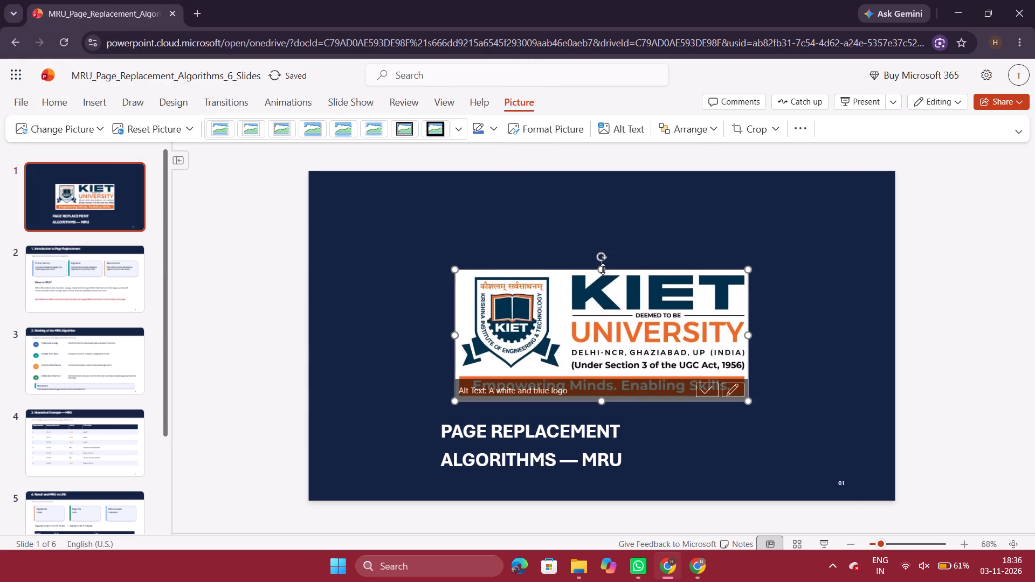
Move the KIET University logo up to just below the title slide's upper edge, keeping it horizontally centred.
{"action": "left_click_drag", "start_coordinate": [605, 285], "coordinate": [608, 234]}
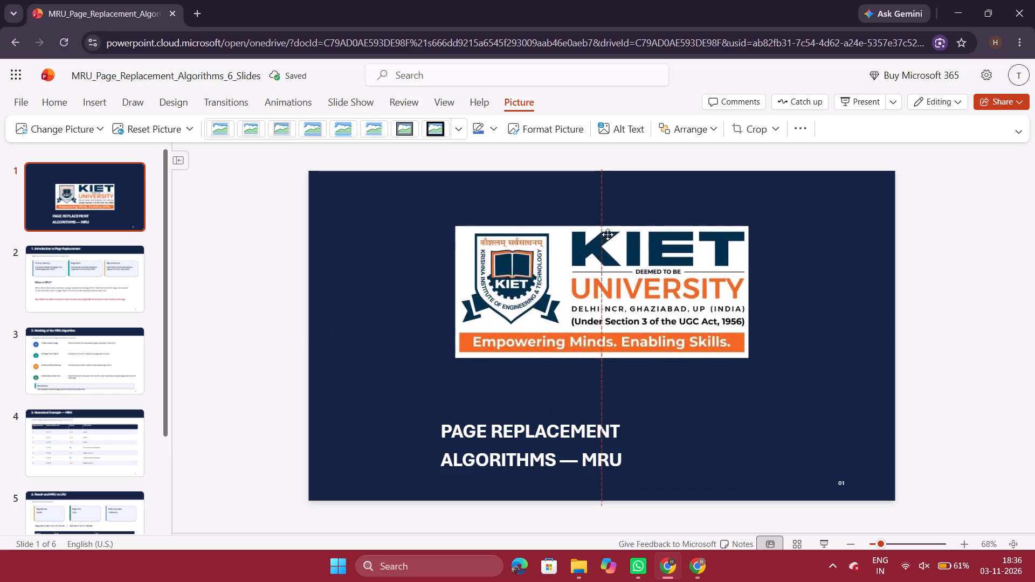
{"action": "left_click_drag", "start_coordinate": [608, 234], "coordinate": [603, 204]}
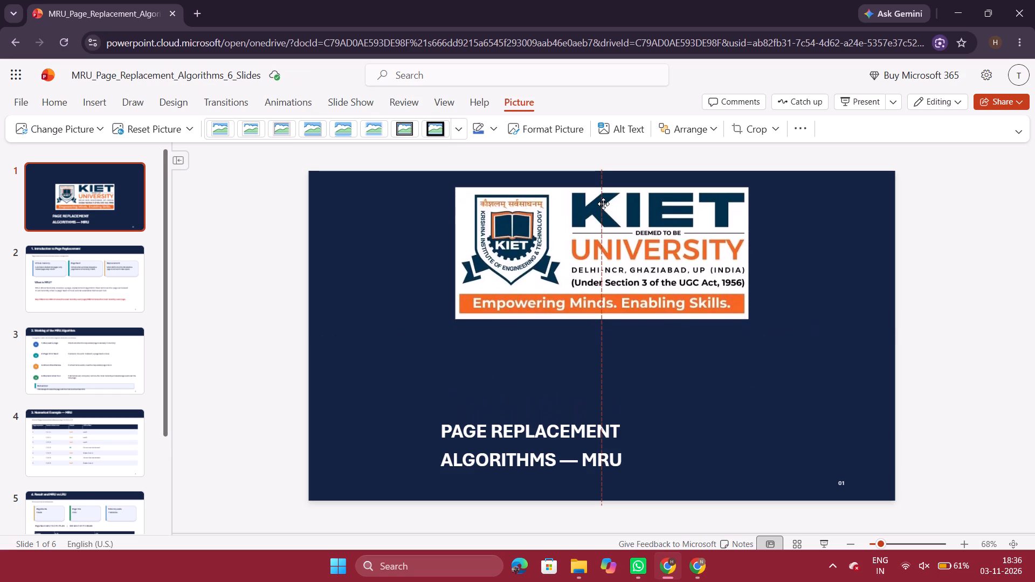
{"action": "left_click_drag", "start_coordinate": [603, 204], "coordinate": [604, 181]}
{"action": "left_click_drag", "start_coordinate": [620, 216], "coordinate": [617, 240]}
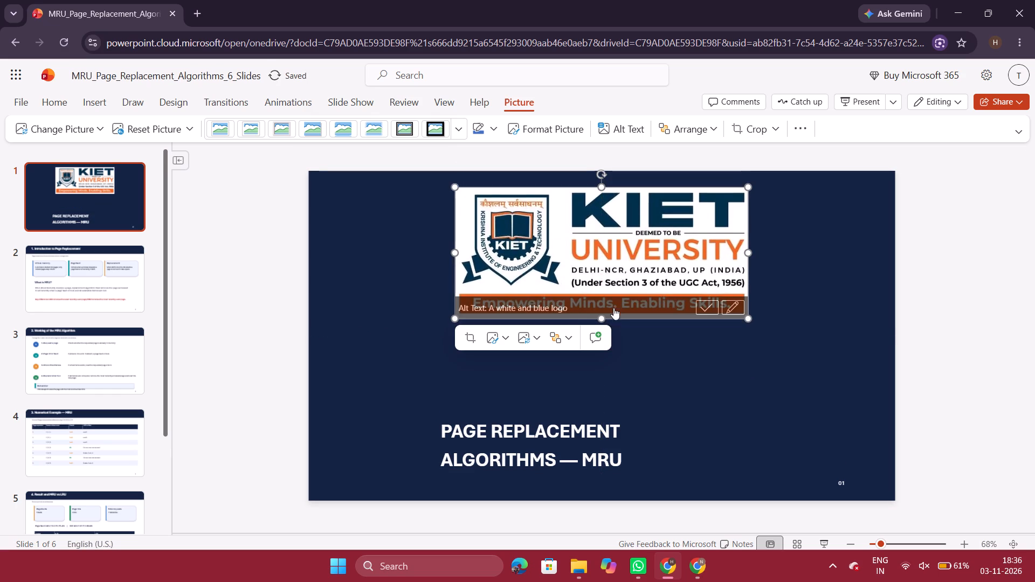
Reduce the height and width of the KIET University logo on the title slide and place it near the slide's upper edge, just right of centre.
{"action": "left_click_drag", "start_coordinate": [603, 318], "coordinate": [608, 287]}
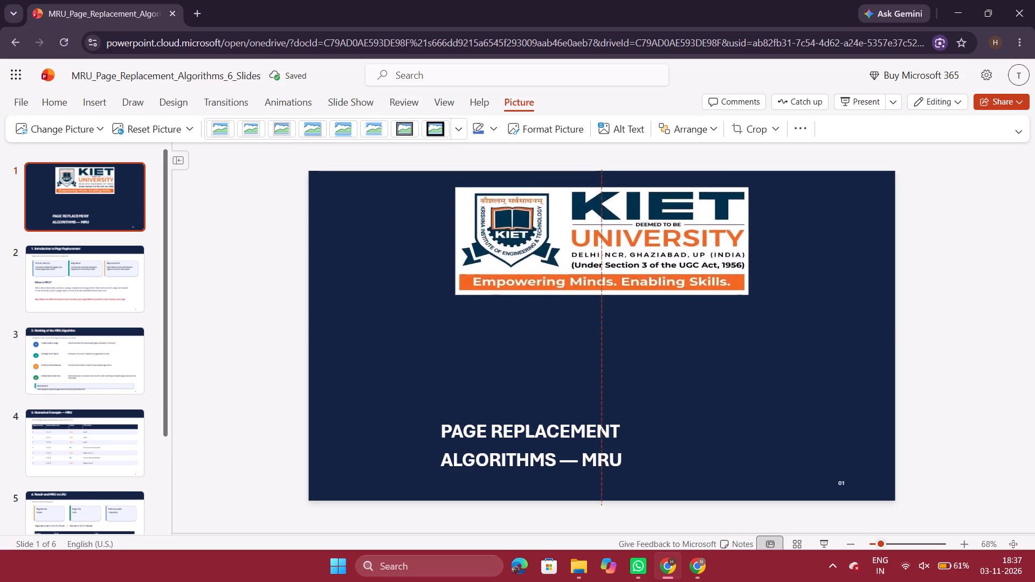
{"action": "left_click_drag", "start_coordinate": [608, 287], "coordinate": [610, 265]}
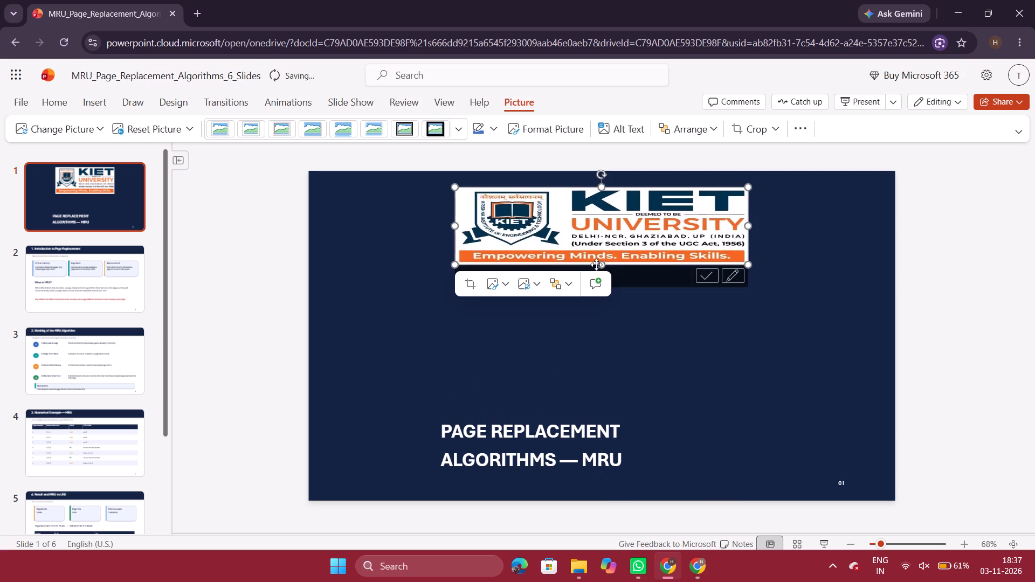
{"action": "left_click_drag", "start_coordinate": [460, 224], "coordinate": [470, 218]}
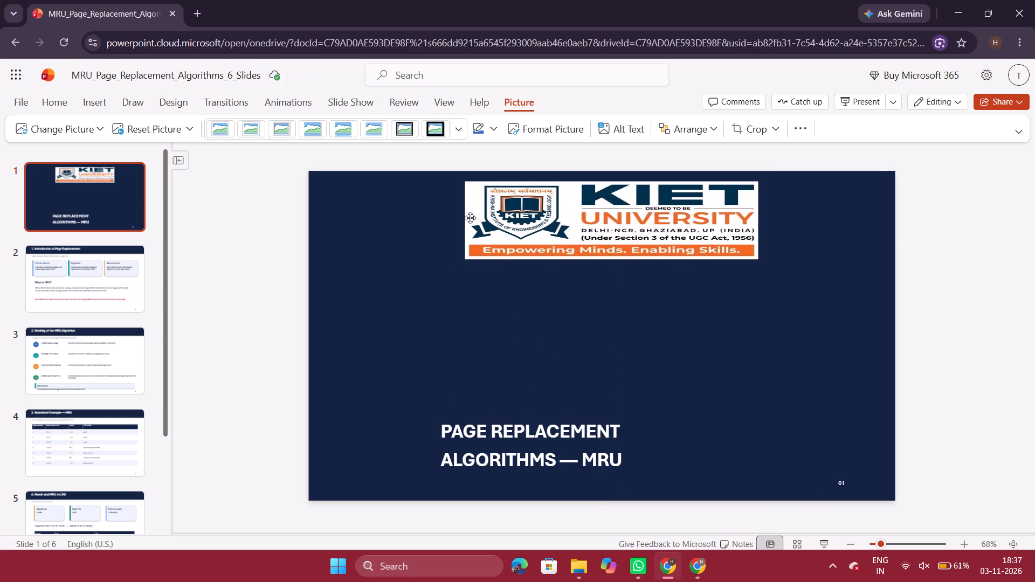
{"action": "left_click_drag", "start_coordinate": [470, 218], "coordinate": [471, 218]}
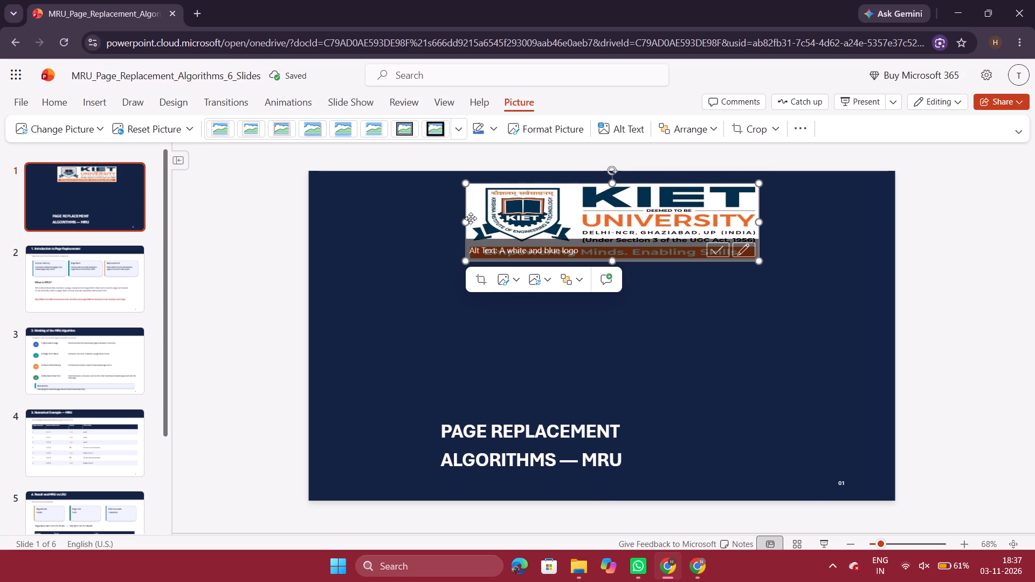
{"action": "left_click_drag", "start_coordinate": [523, 222], "coordinate": [512, 221]}
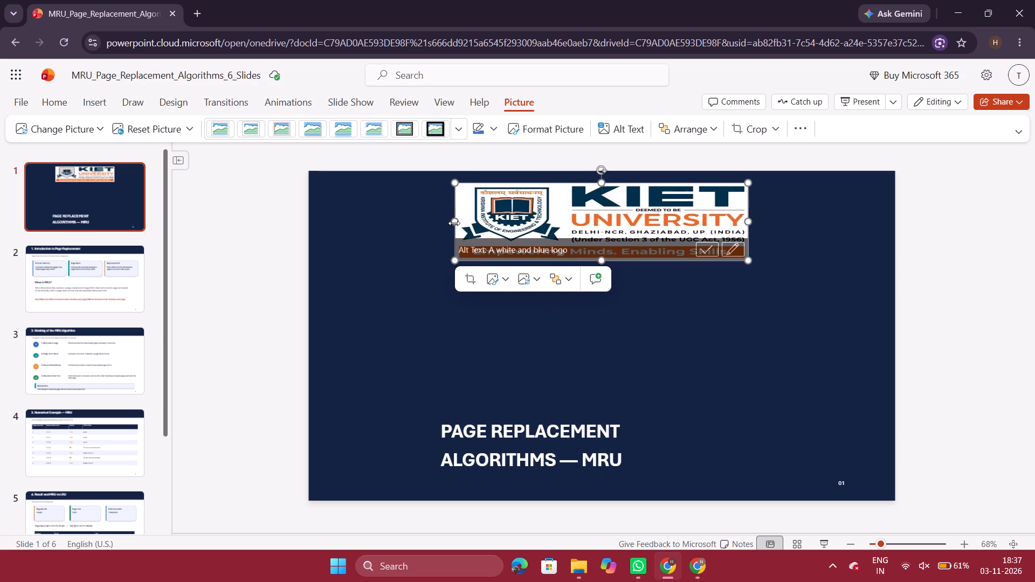
{"action": "left_click_drag", "start_coordinate": [454, 223], "coordinate": [510, 223]}
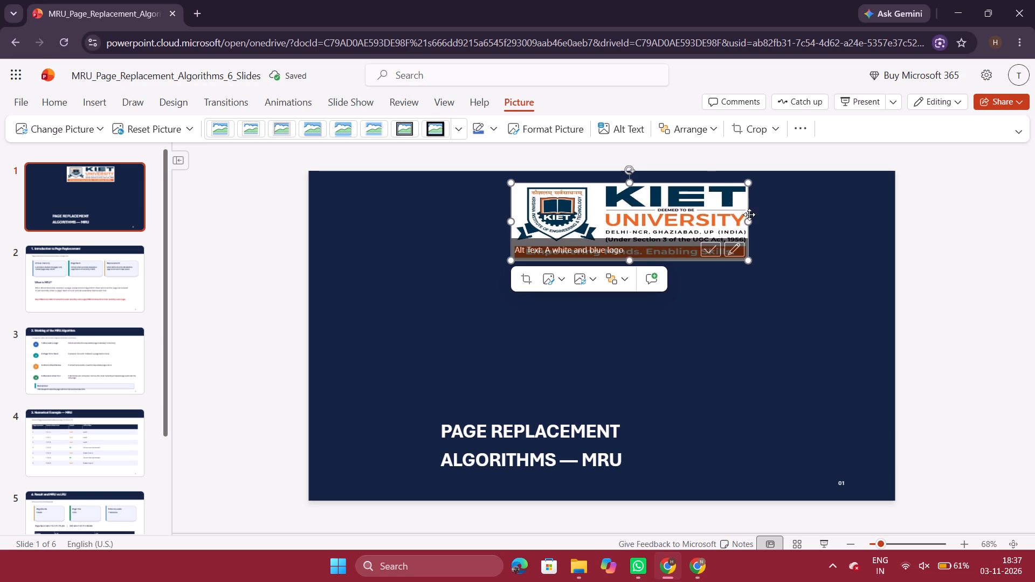
{"action": "left_click_drag", "start_coordinate": [660, 214], "coordinate": [634, 215]}
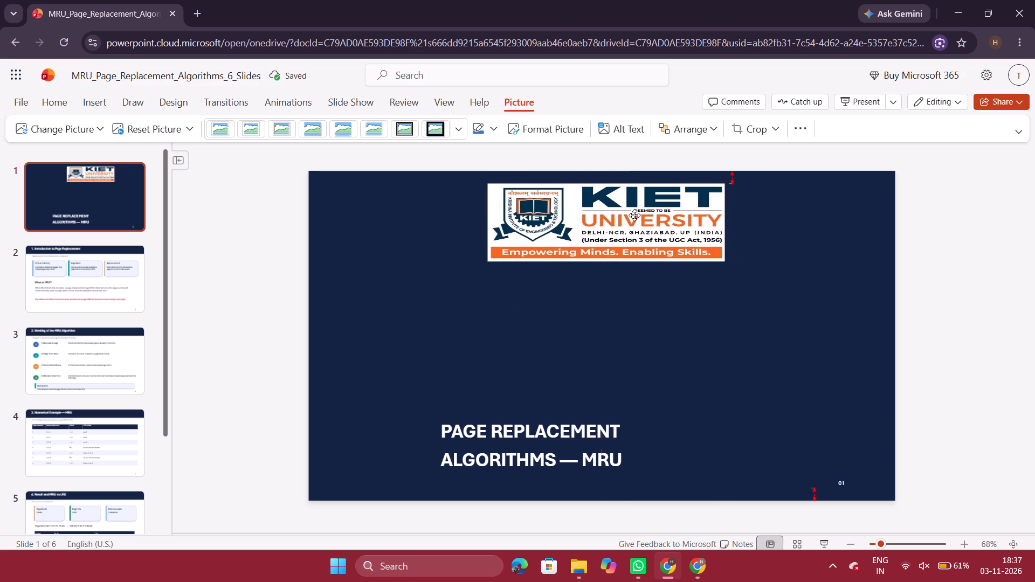
{"action": "left_click_drag", "start_coordinate": [634, 215], "coordinate": [651, 212]}
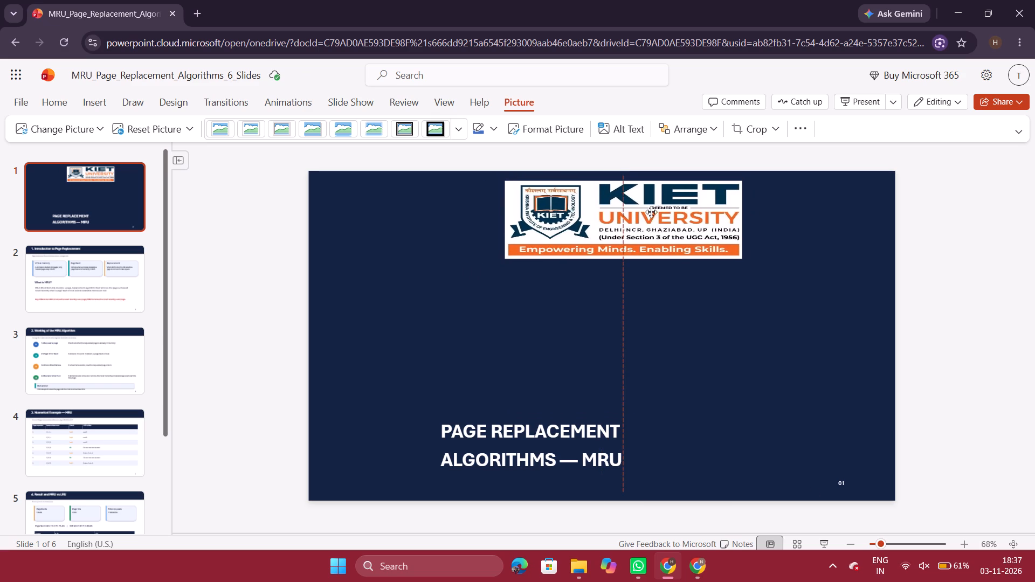
{"action": "left_click_drag", "start_coordinate": [651, 212], "coordinate": [650, 211]}
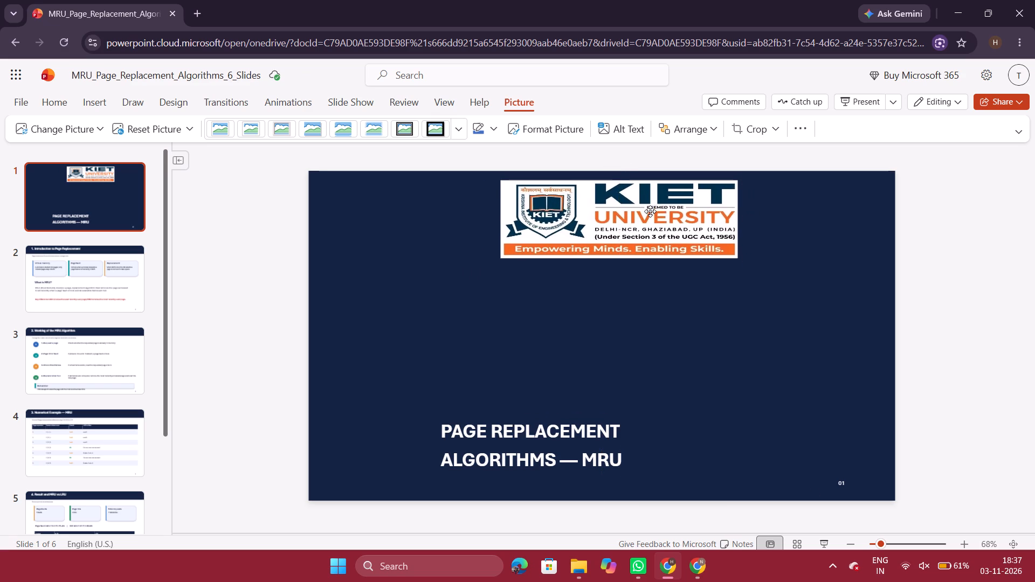
{"action": "left_click", "coordinate": [685, 326]}
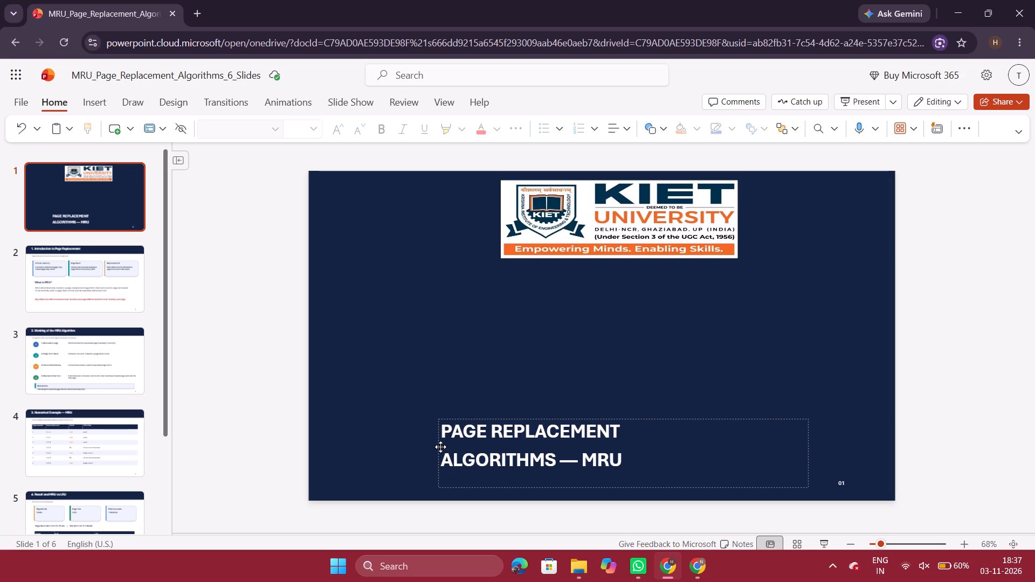
Move the title text box up so it sits just below the KIET University logo, centred under it.
{"action": "left_click_drag", "start_coordinate": [440, 447], "coordinate": [384, 442]}
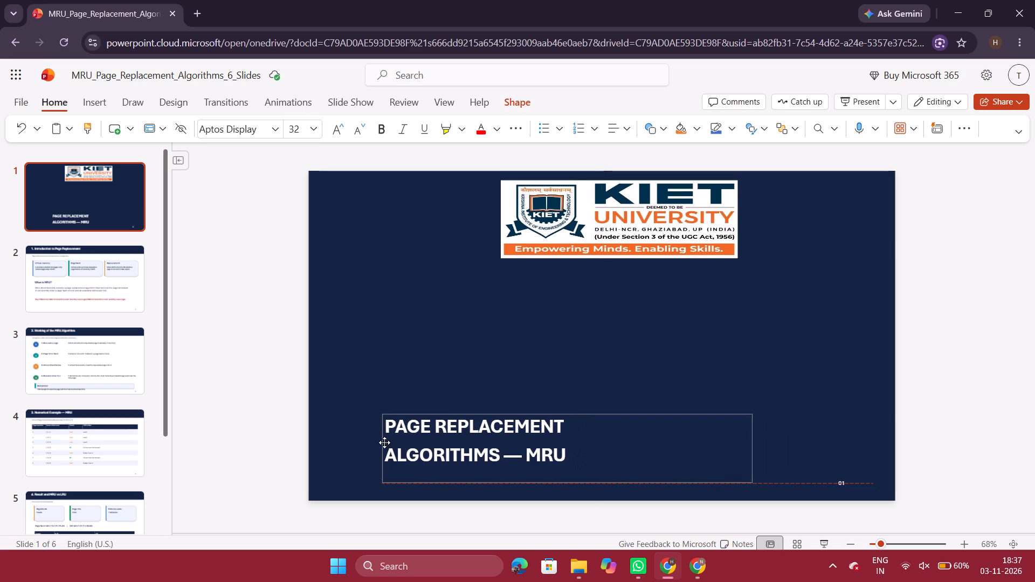
{"action": "left_click_drag", "start_coordinate": [384, 442], "coordinate": [430, 326]}
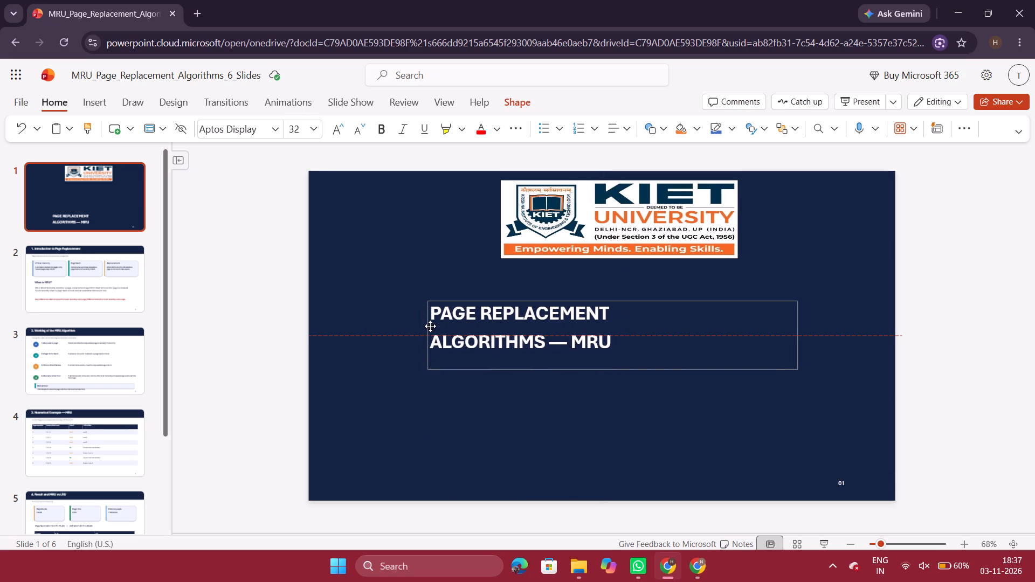
{"action": "left_click_drag", "start_coordinate": [430, 326], "coordinate": [431, 323]}
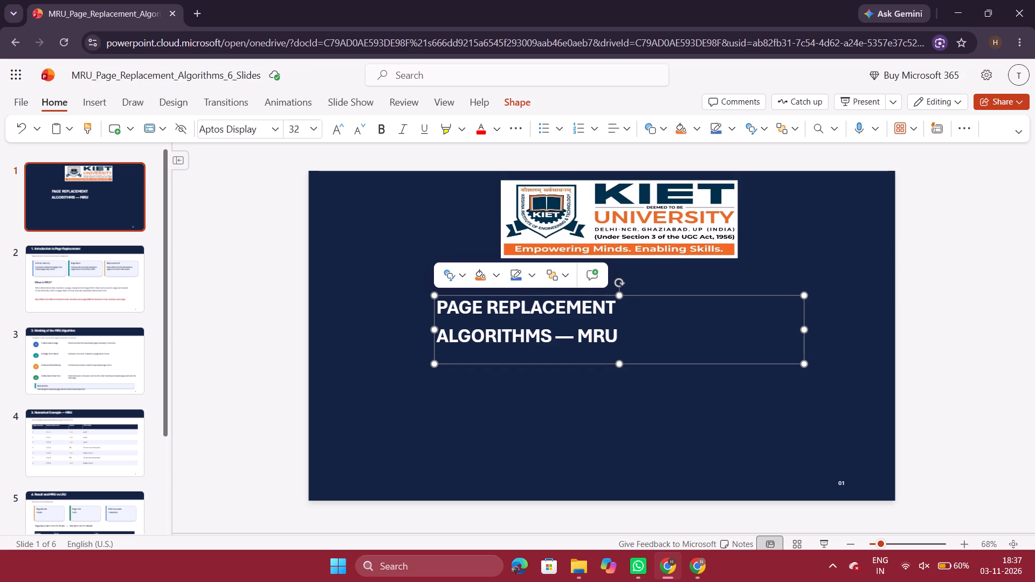
Insert "Presentation on " before PAGE REPLACEMENT at the start of the title.
{"action": "left_click", "coordinate": [441, 308]}
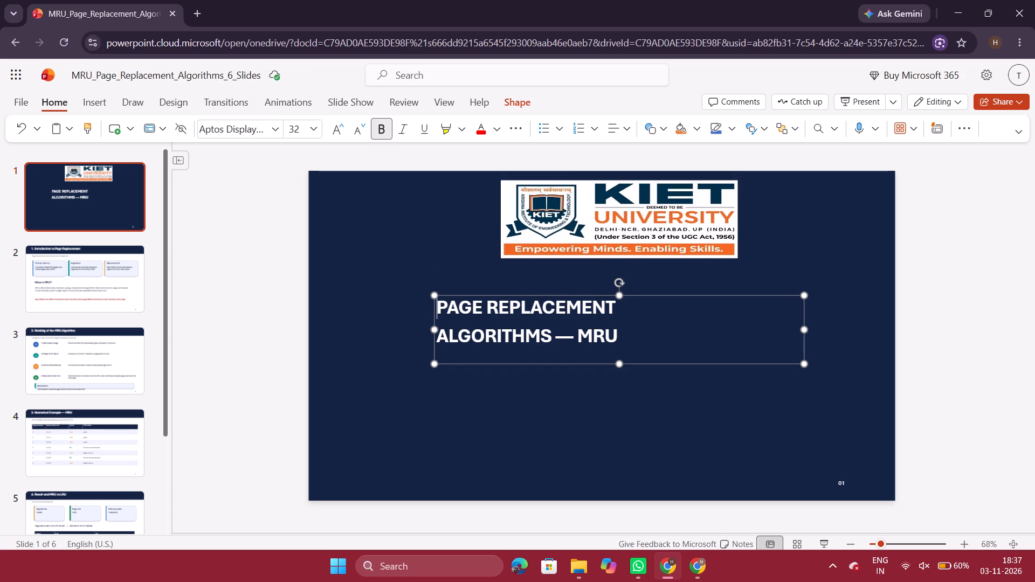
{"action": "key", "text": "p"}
{"action": "key", "text": "BackSpace"}
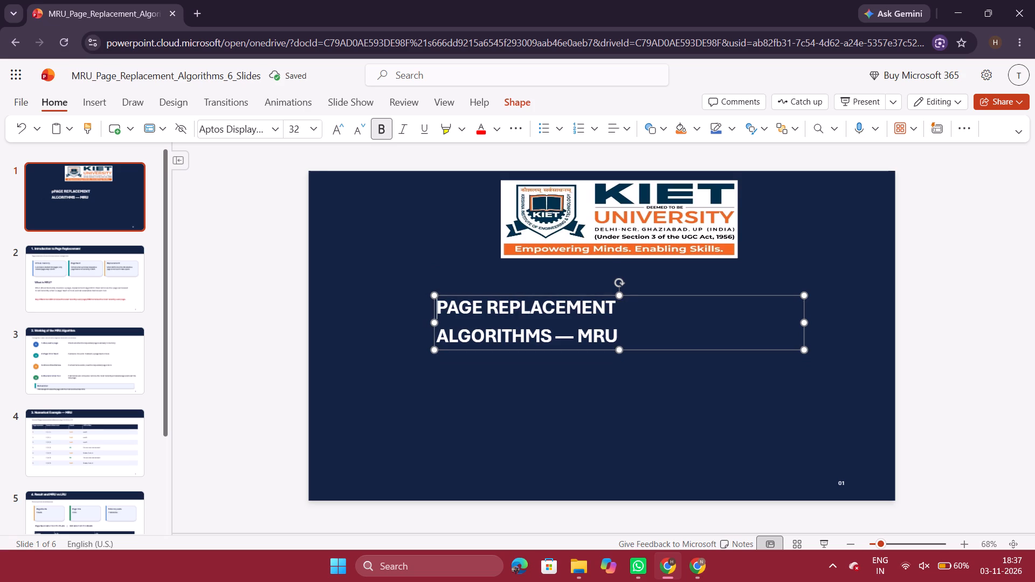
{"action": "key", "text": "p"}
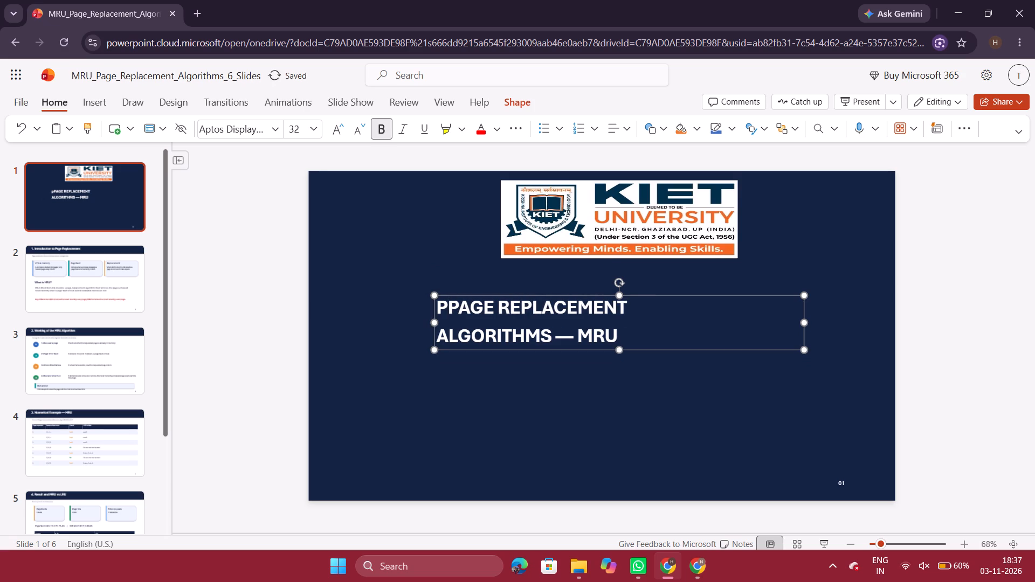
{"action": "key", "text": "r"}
{"action": "key", "text": "BackSpace"}
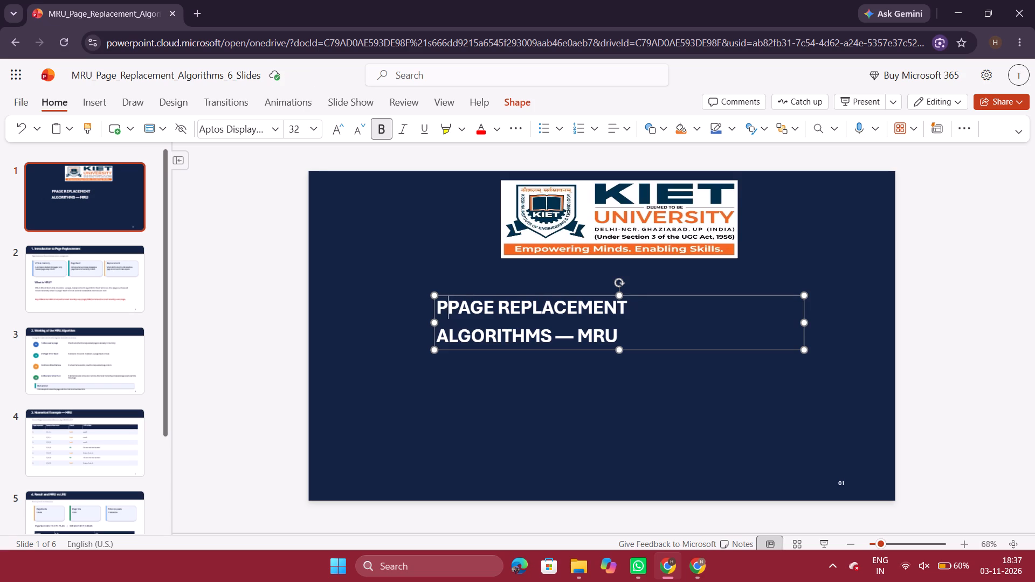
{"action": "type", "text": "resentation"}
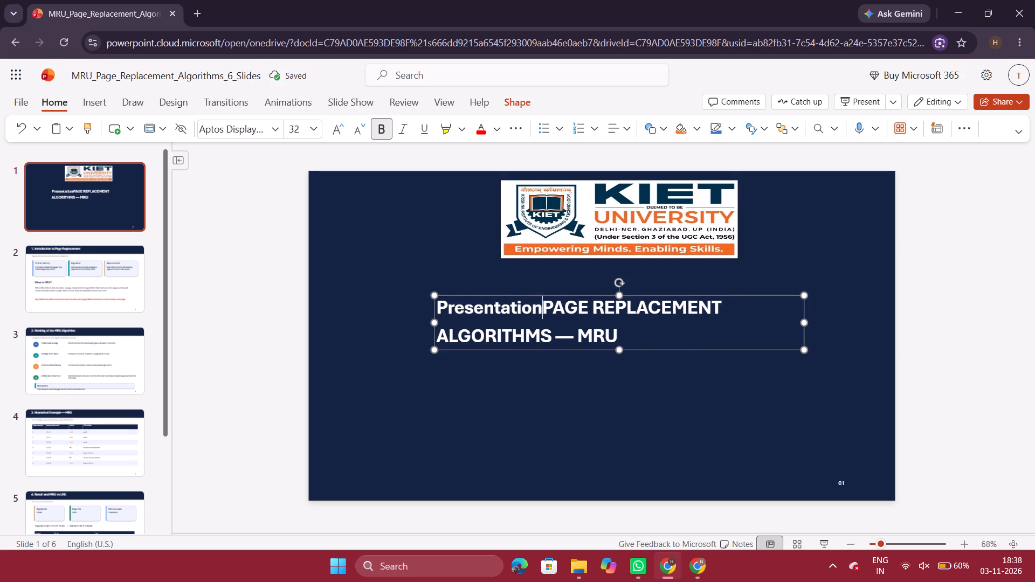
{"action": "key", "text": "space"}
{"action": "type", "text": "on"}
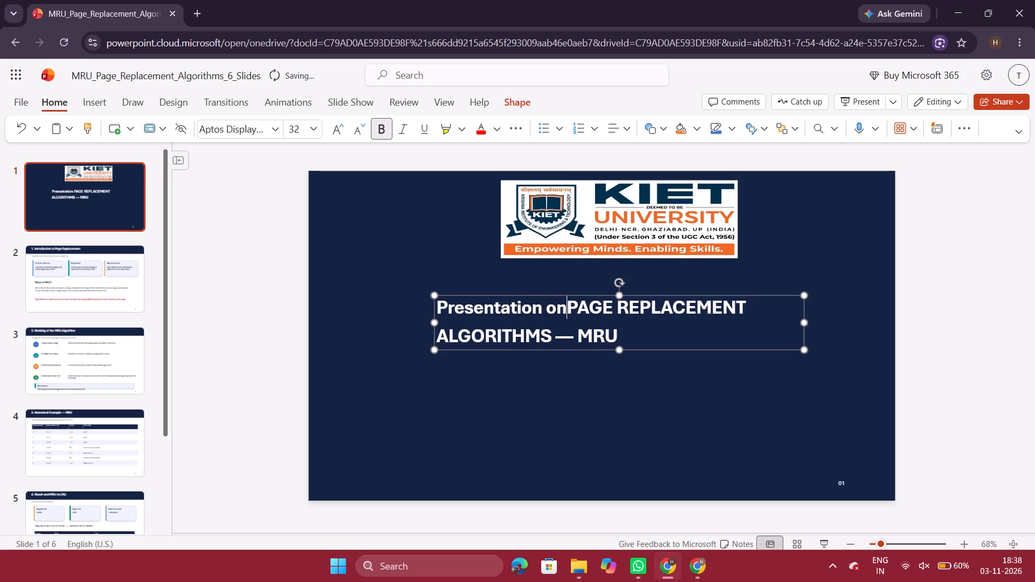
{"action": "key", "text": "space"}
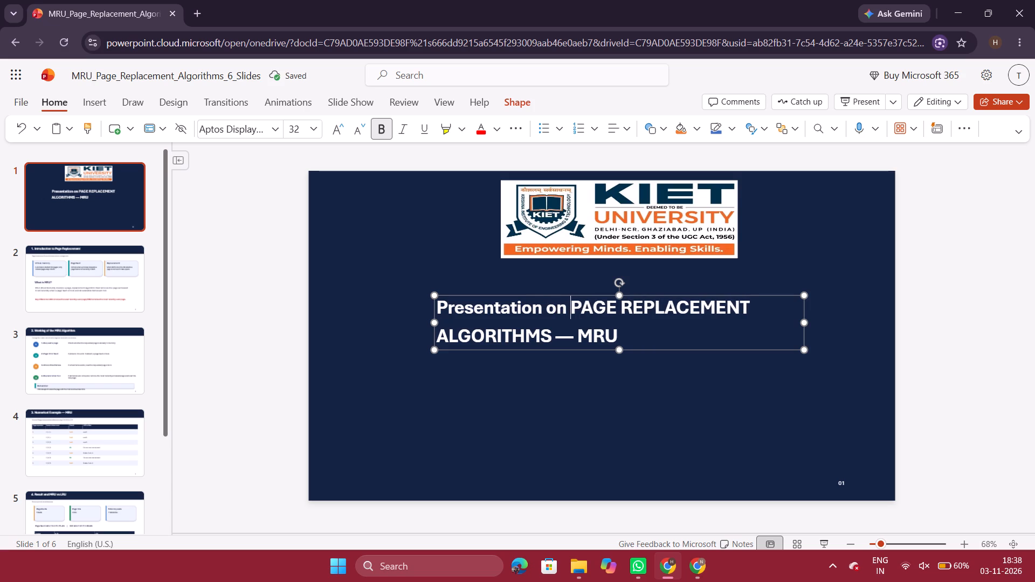
Change the word PAGE in the title to "Page", keeping a space after it.
{"action": "left_click", "coordinate": [619, 309]}
{"action": "key", "text": "BackSpace"}
{"action": "key", "text": "BackSpace"}
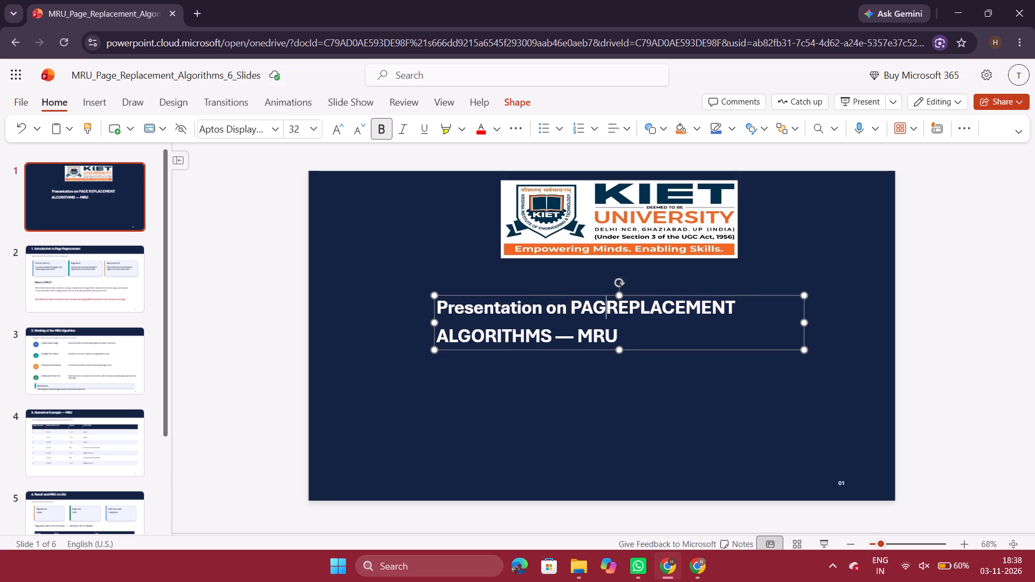
{"action": "key", "text": "BackSpace"}
{"action": "key", "text": "BackSpace"}
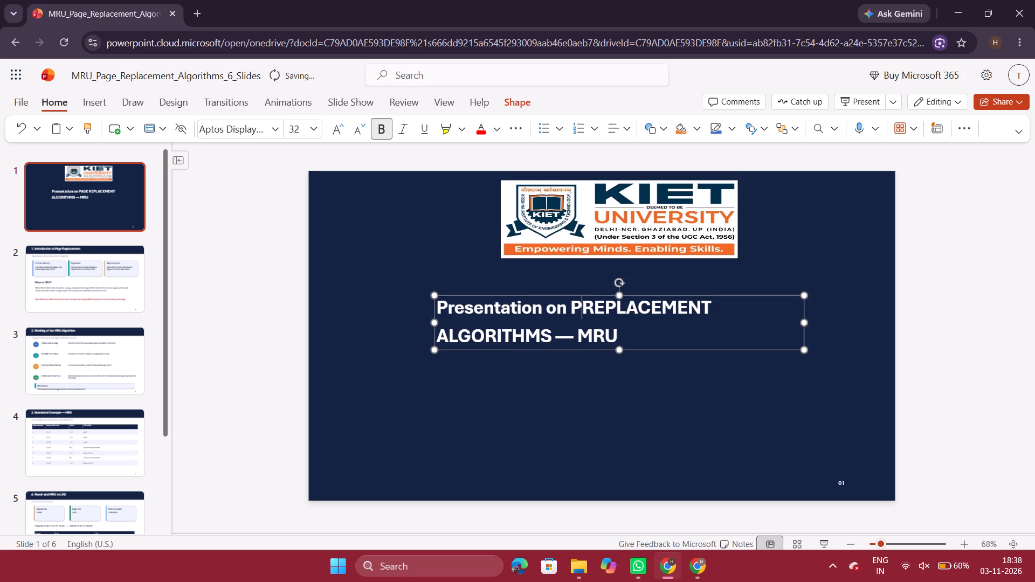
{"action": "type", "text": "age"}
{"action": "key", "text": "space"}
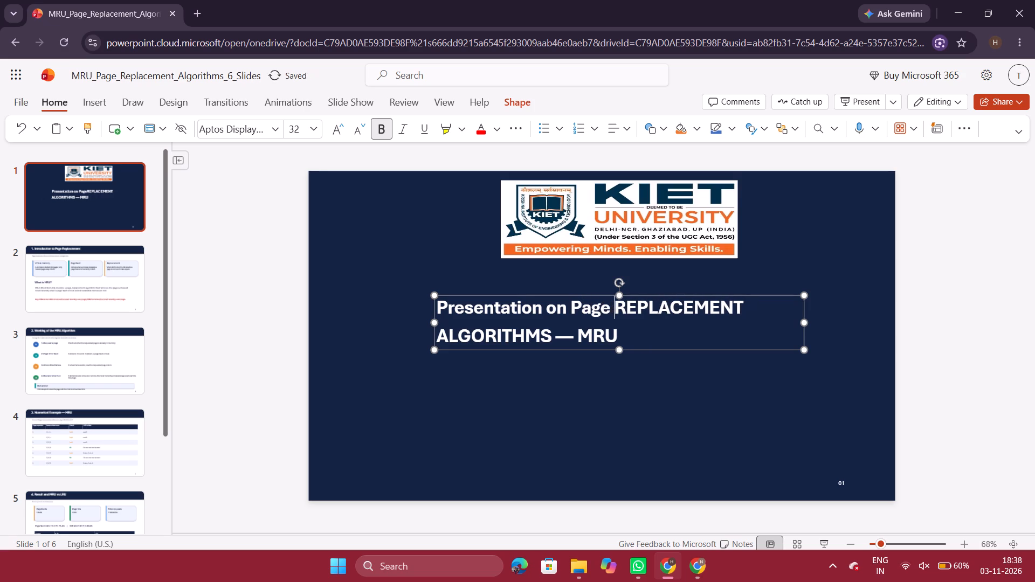
Change the word REPLACEMENT in the title to "Replacement" and remove the leftover capital letters.
{"action": "left_click", "coordinate": [750, 303]}
{"action": "left_click", "coordinate": [625, 303]}
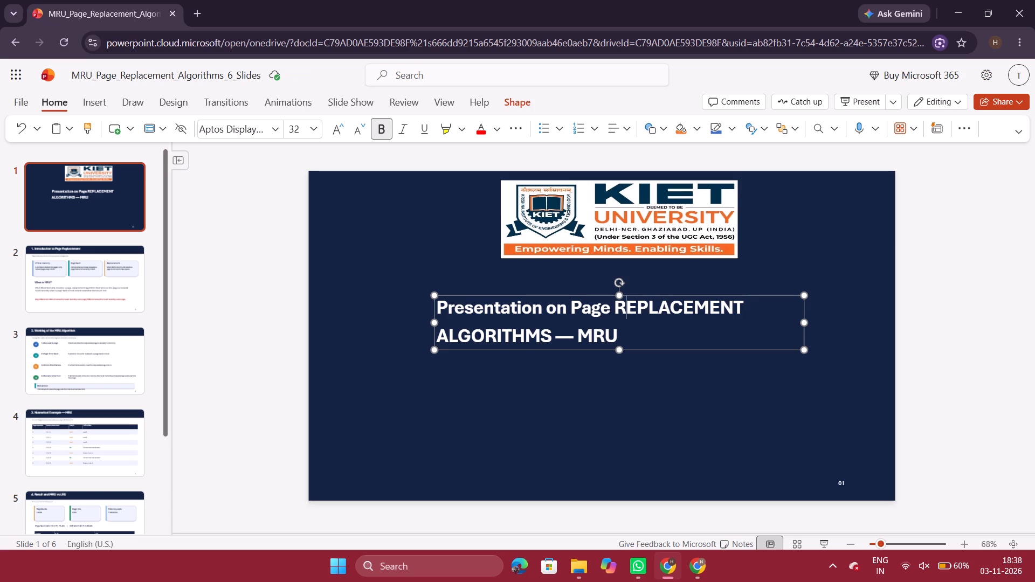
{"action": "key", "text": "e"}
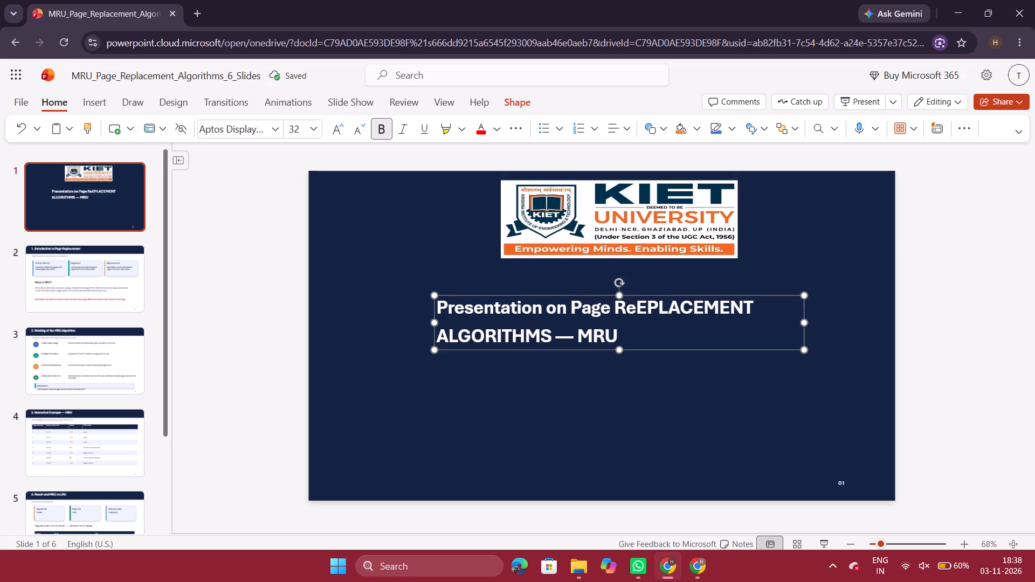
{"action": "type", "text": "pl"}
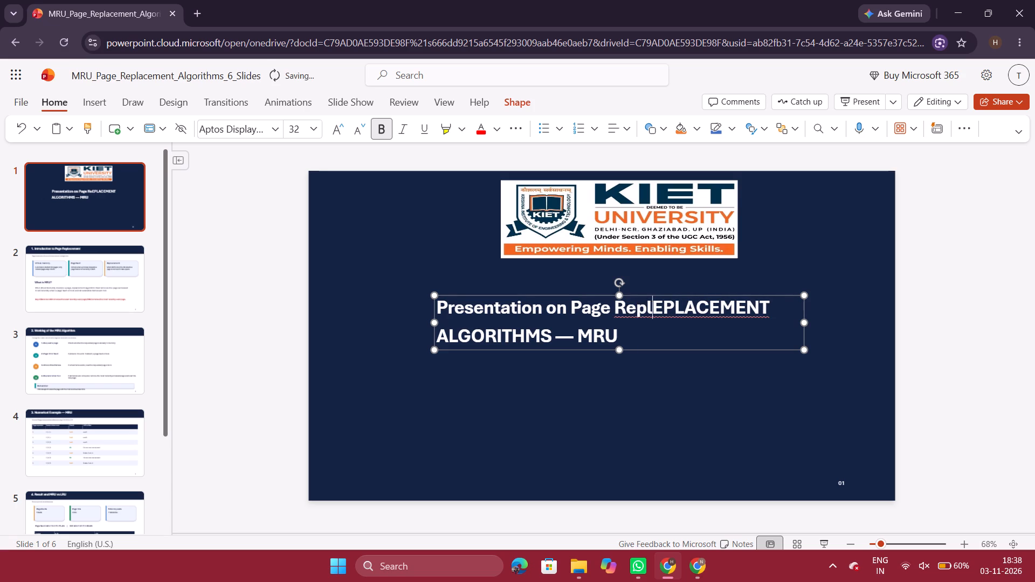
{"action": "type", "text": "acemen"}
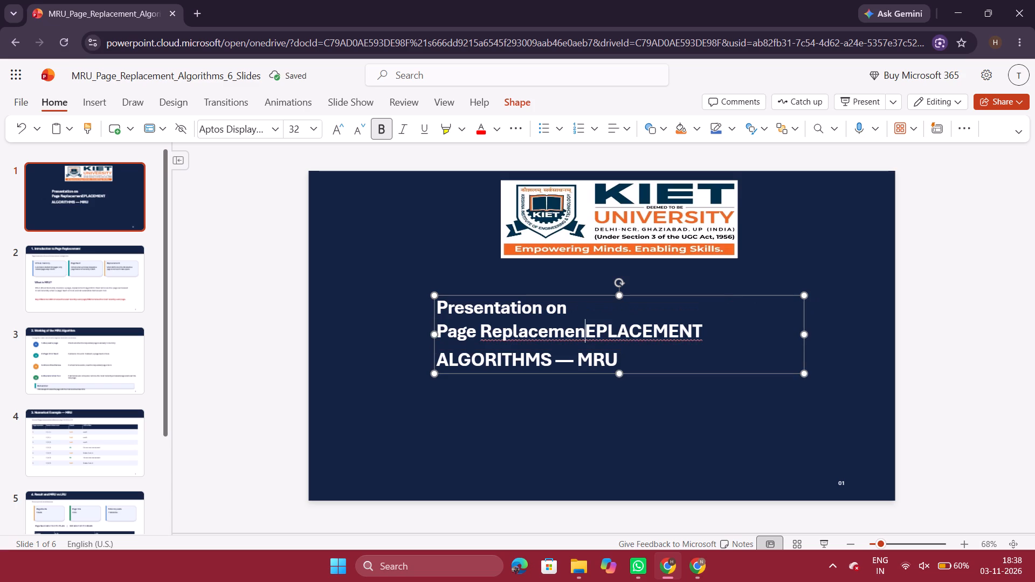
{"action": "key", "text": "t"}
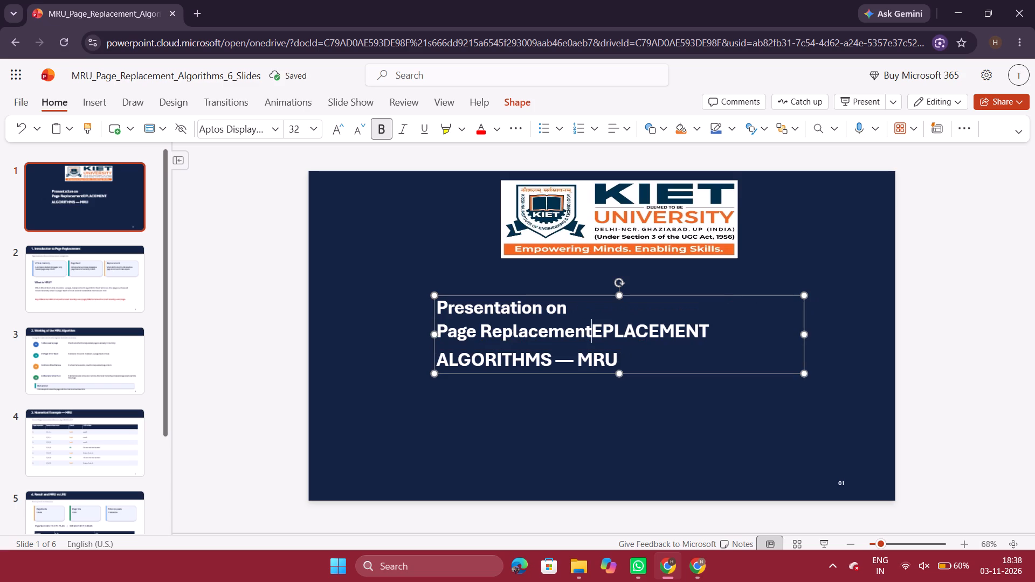
{"action": "left_click", "coordinate": [712, 328]}
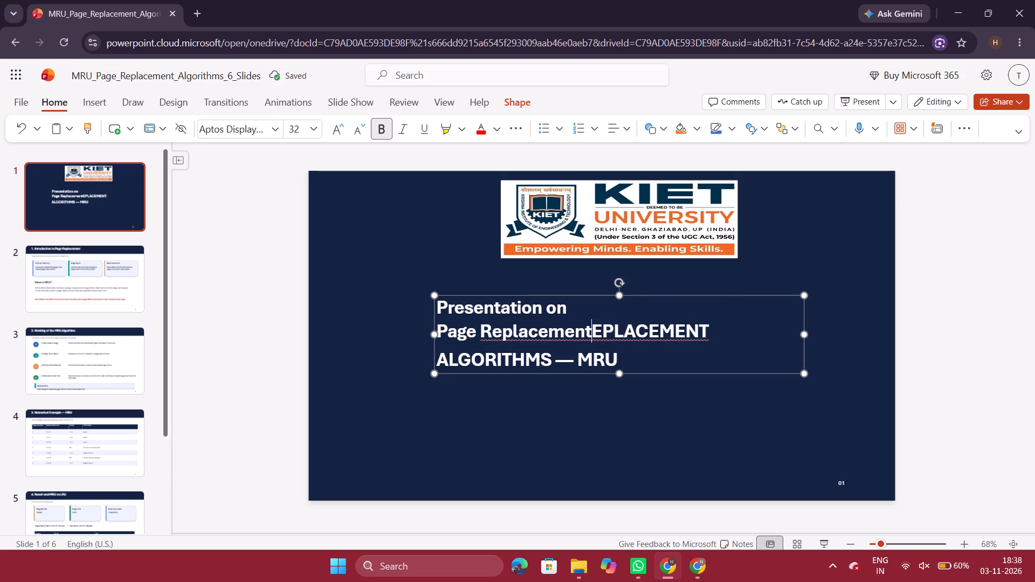
{"action": "key", "text": "BackSpace"}
{"action": "key", "text": "BackSpace"}
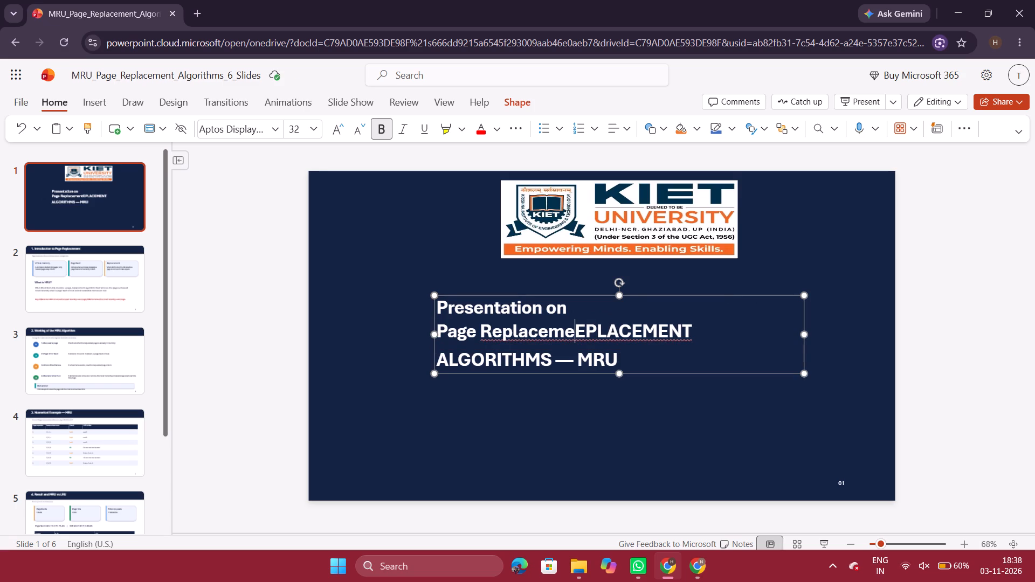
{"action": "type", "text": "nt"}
{"action": "left_click", "coordinate": [721, 330]}
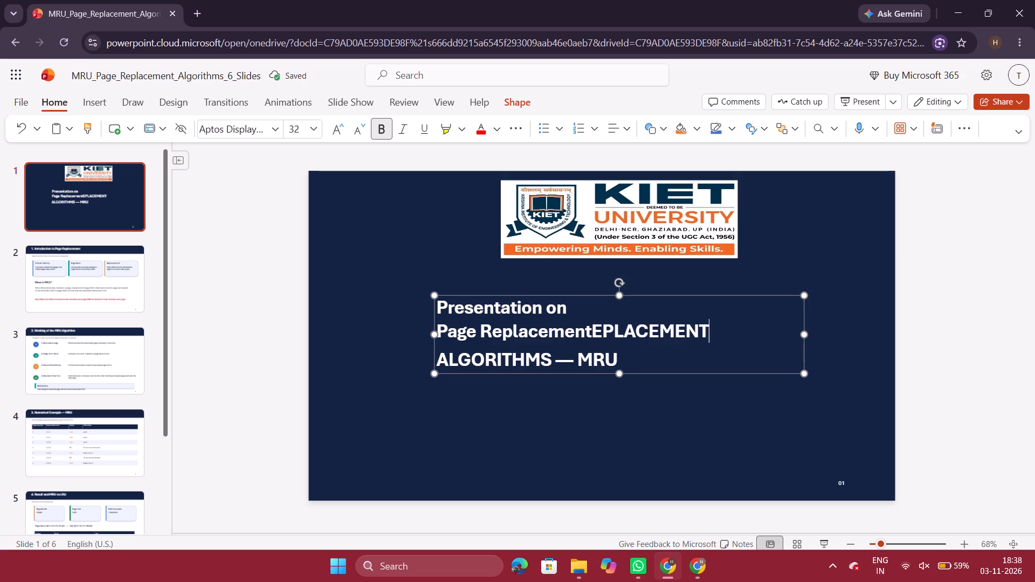
{"action": "key", "text": "BackSpace"}
{"action": "key", "text": "BackSpace"}
{"action": "key", "text": "BackSpace"}
{"action": "key", "text": "BackSpace"}
{"action": "key", "text": "BackSpace"}
{"action": "key", "text": "BackSpace"}
{"action": "key", "text": "BackSpace"}
{"action": "key", "text": "BackSpace"}
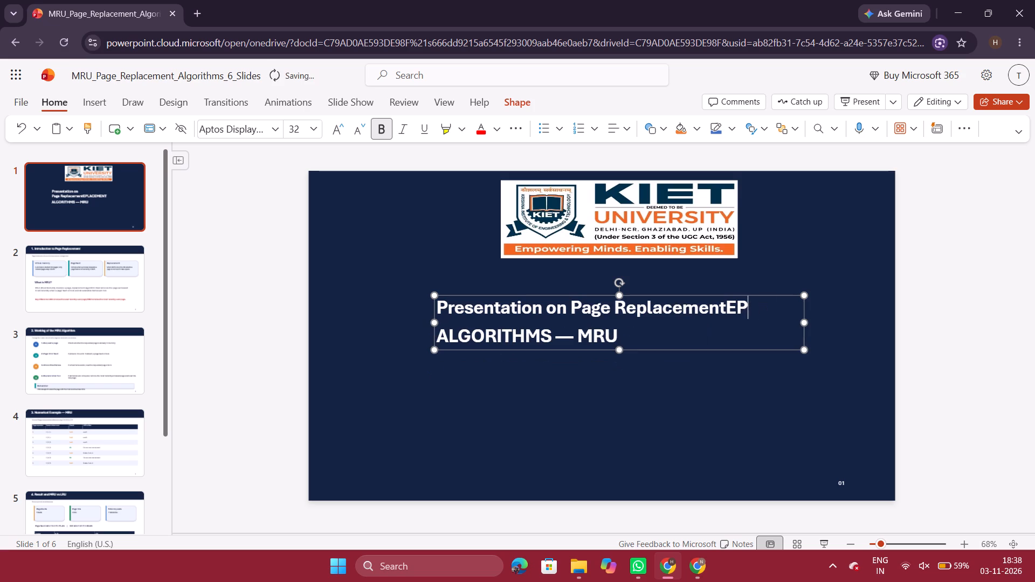
{"action": "key", "text": "BackSpace"}
{"action": "key", "text": "BackSpace"}
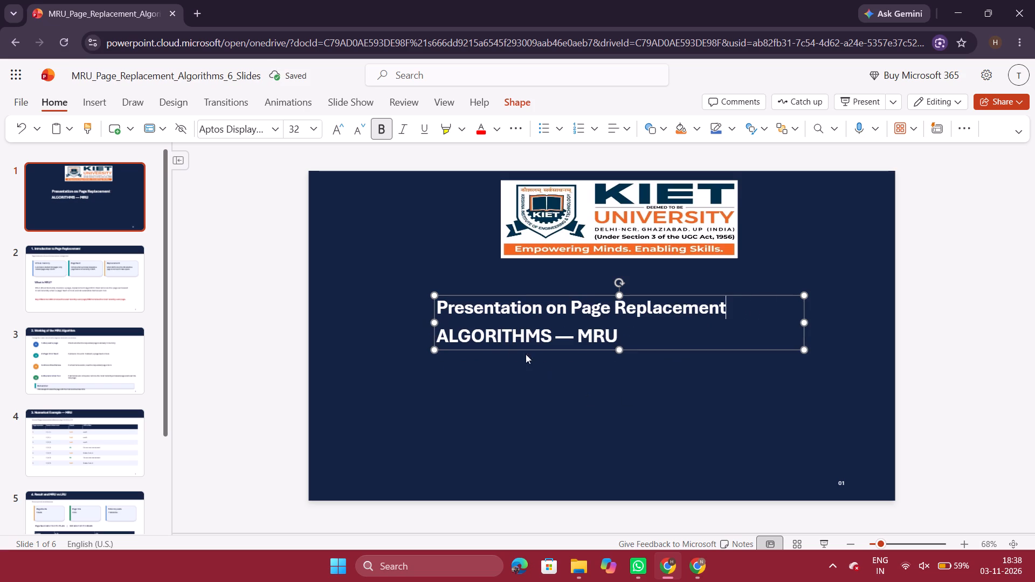
Change the word ALGORITHMS in the title to "Algorithms", removing the leftover capital letters and keeping a space before the dash.
{"action": "left_click", "coordinate": [448, 336]}
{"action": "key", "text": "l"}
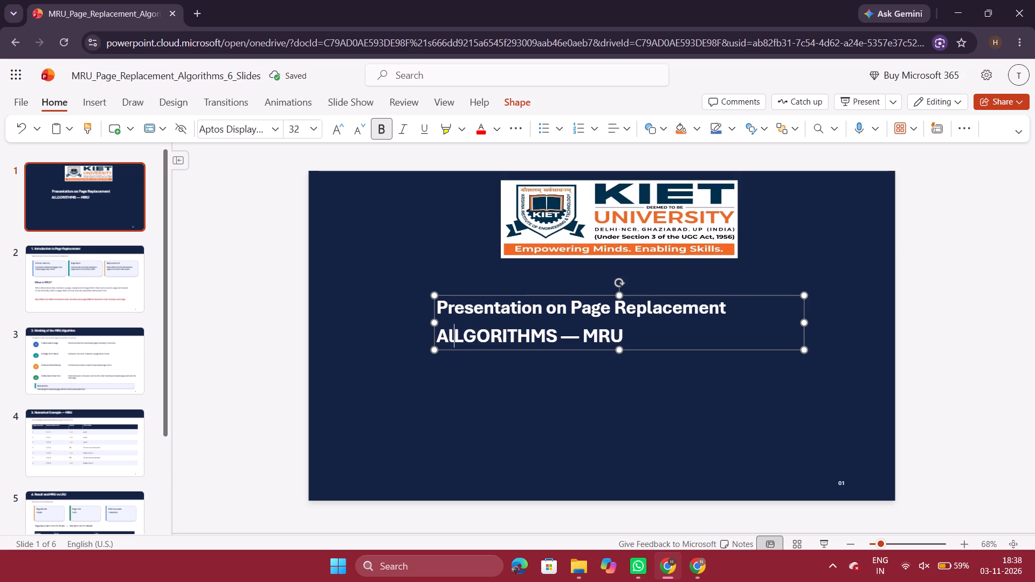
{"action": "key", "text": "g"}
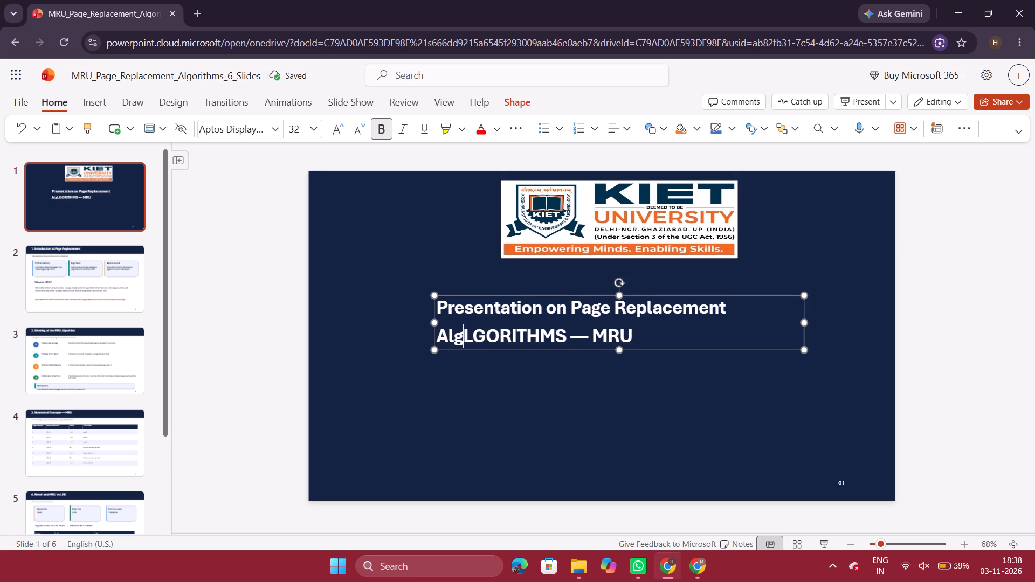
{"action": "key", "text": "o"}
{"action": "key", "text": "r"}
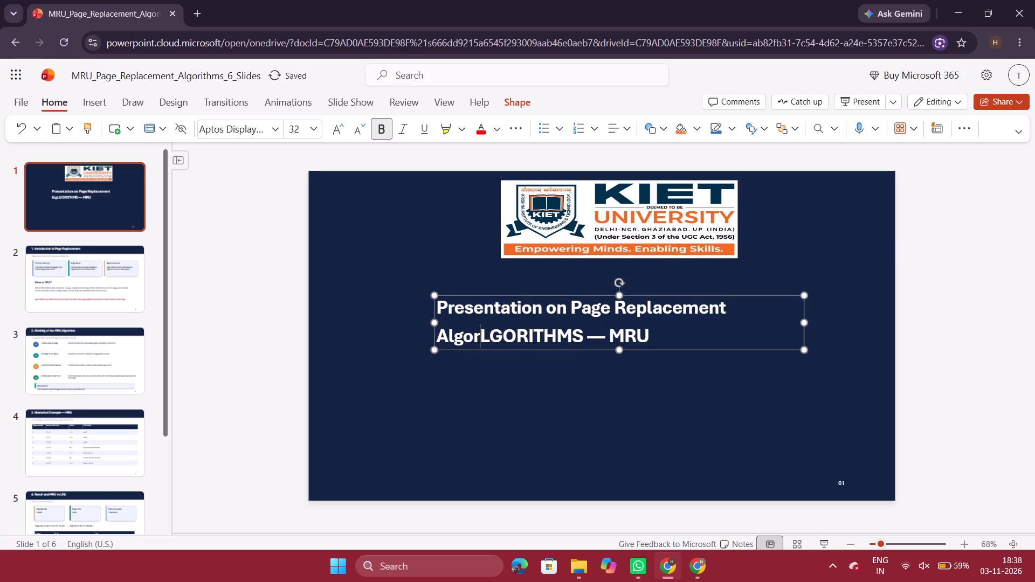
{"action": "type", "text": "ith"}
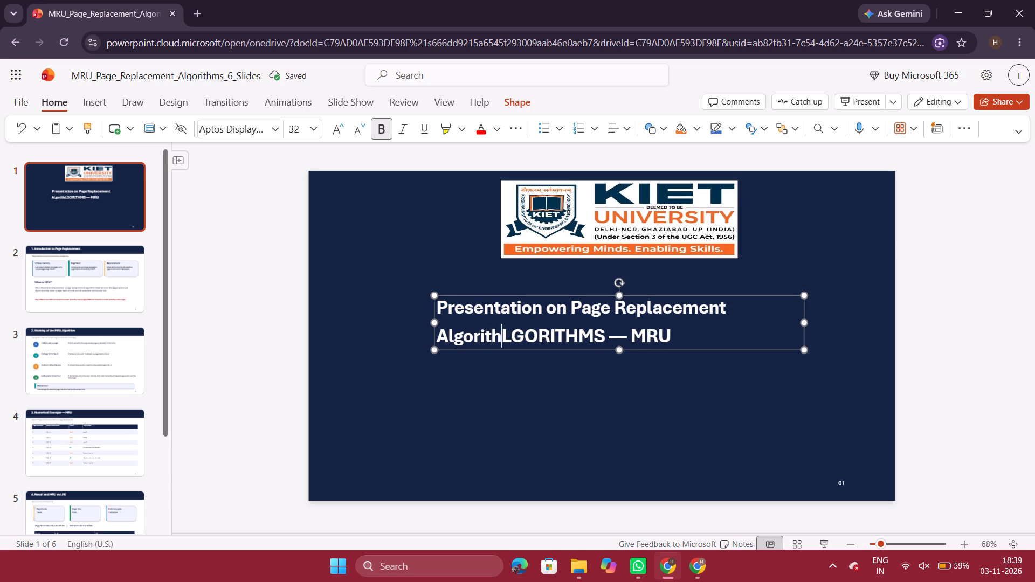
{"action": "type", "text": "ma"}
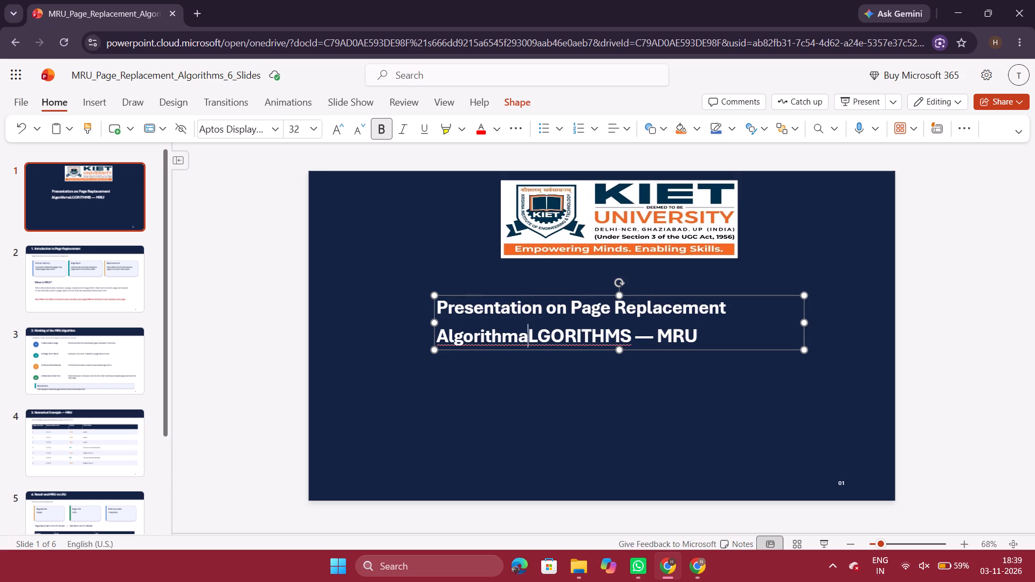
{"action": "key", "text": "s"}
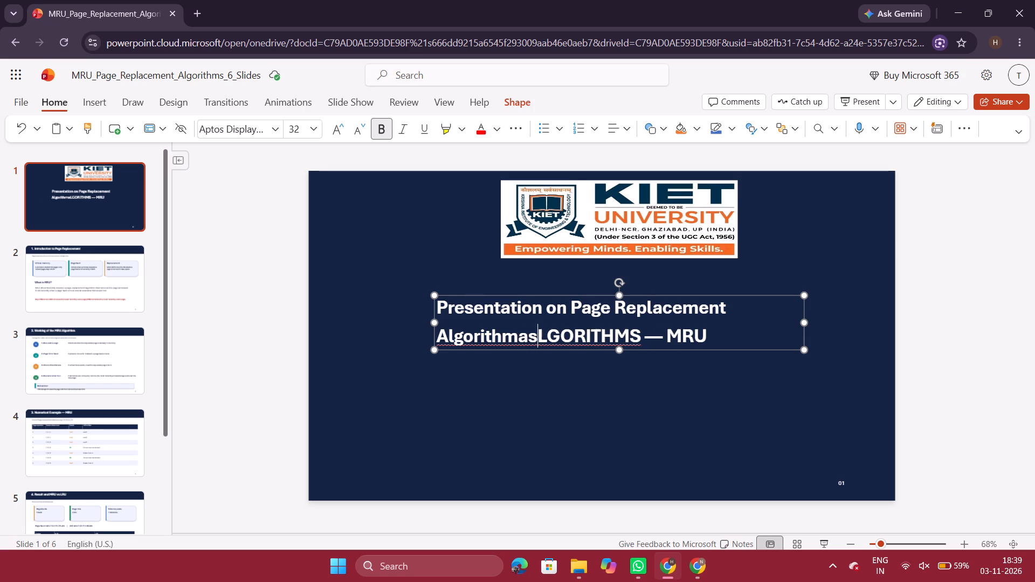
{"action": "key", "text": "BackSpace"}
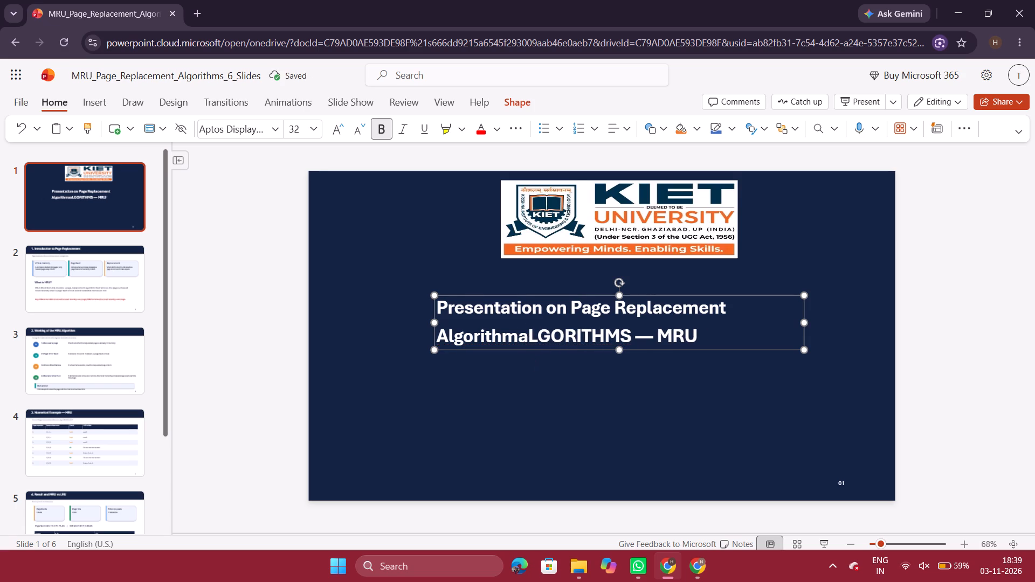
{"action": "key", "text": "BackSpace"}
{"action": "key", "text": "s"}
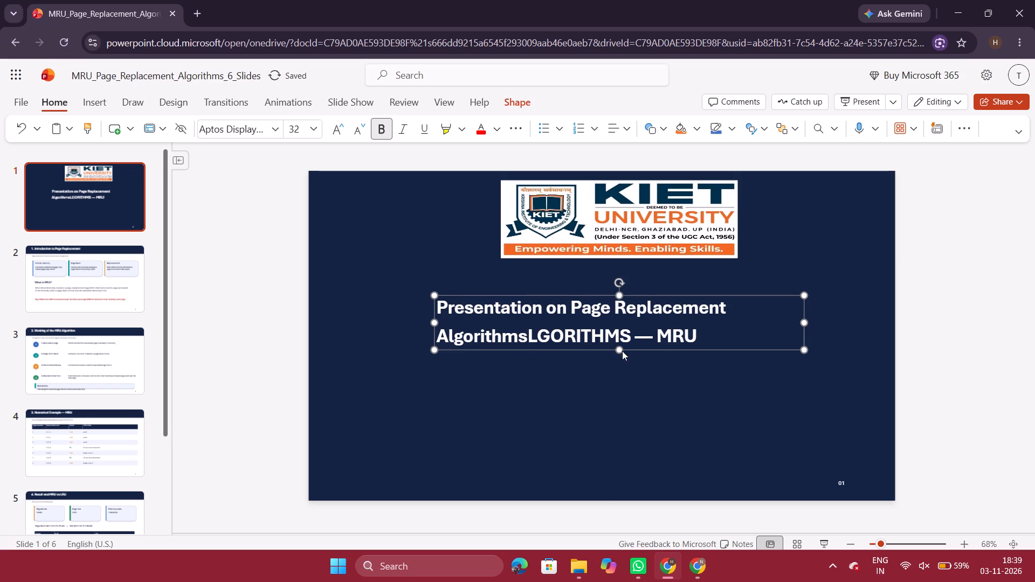
{"action": "left_click", "coordinate": [637, 335]}
{"action": "key", "text": "BackSpace"}
{"action": "key", "text": "BackSpace"}
{"action": "key", "text": "BackSpace"}
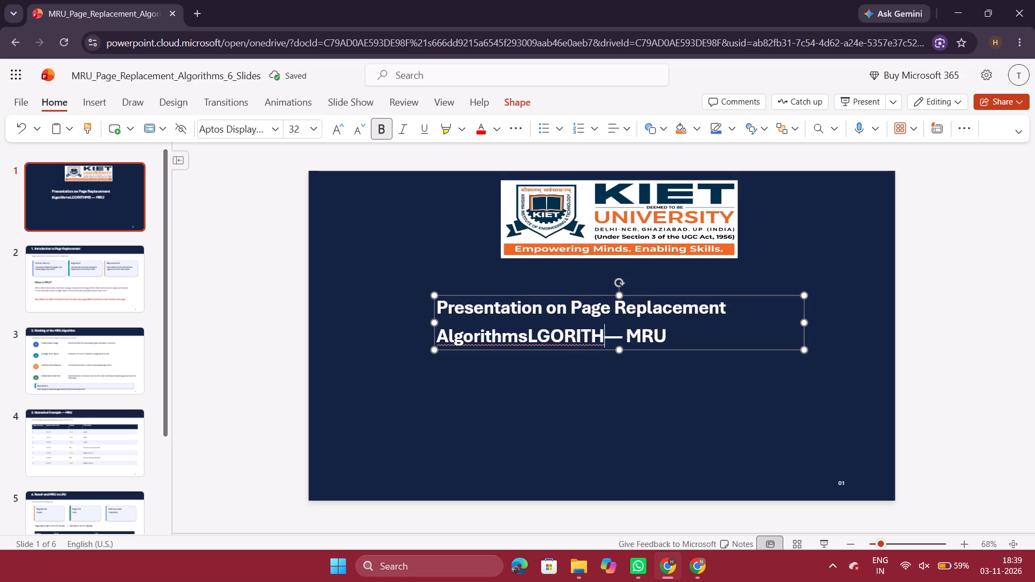
{"action": "key", "text": "BackSpace"}
{"action": "key", "text": "BackSpace"}
{"action": "key", "text": "BackSpace"}
{"action": "key", "text": "BackSpace"}
{"action": "key", "text": "BackSpace"}
{"action": "key", "text": "BackSpace"}
{"action": "key", "text": "BackSpace"}
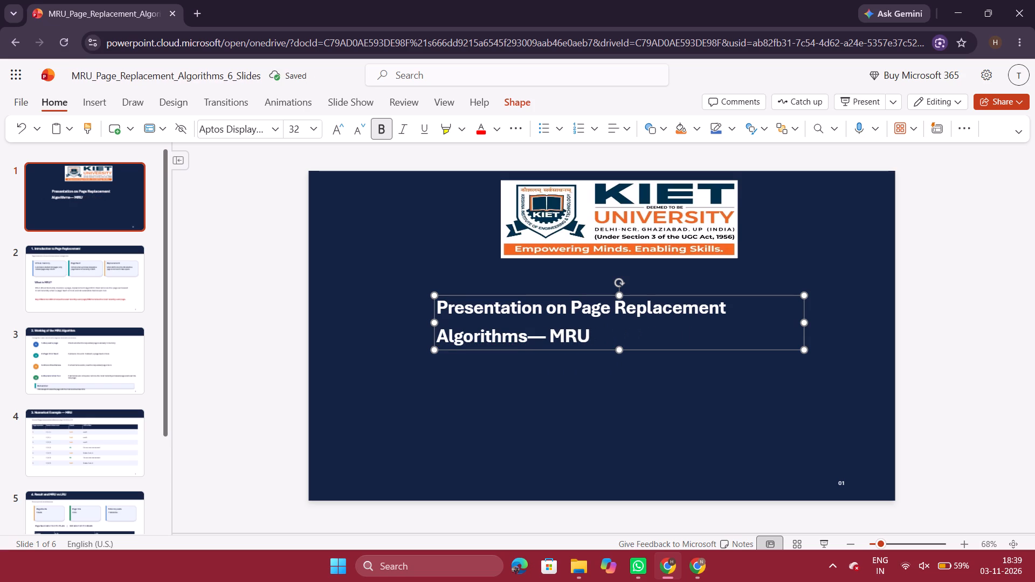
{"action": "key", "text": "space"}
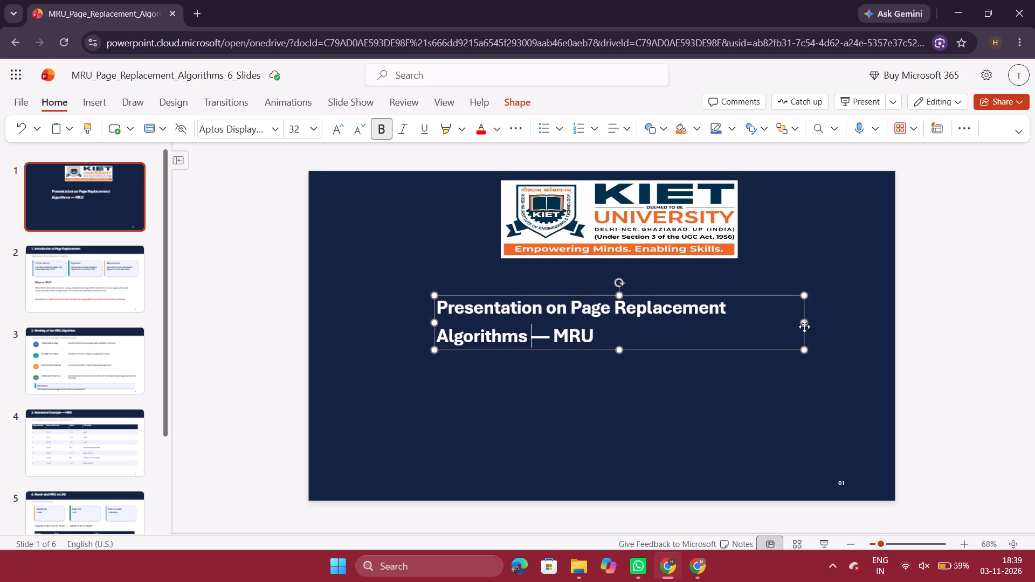
Widen the title text box on both sides and join its two lines into one, with a space before "Algorithms".
{"action": "left_click_drag", "start_coordinate": [806, 320], "coordinate": [837, 317]}
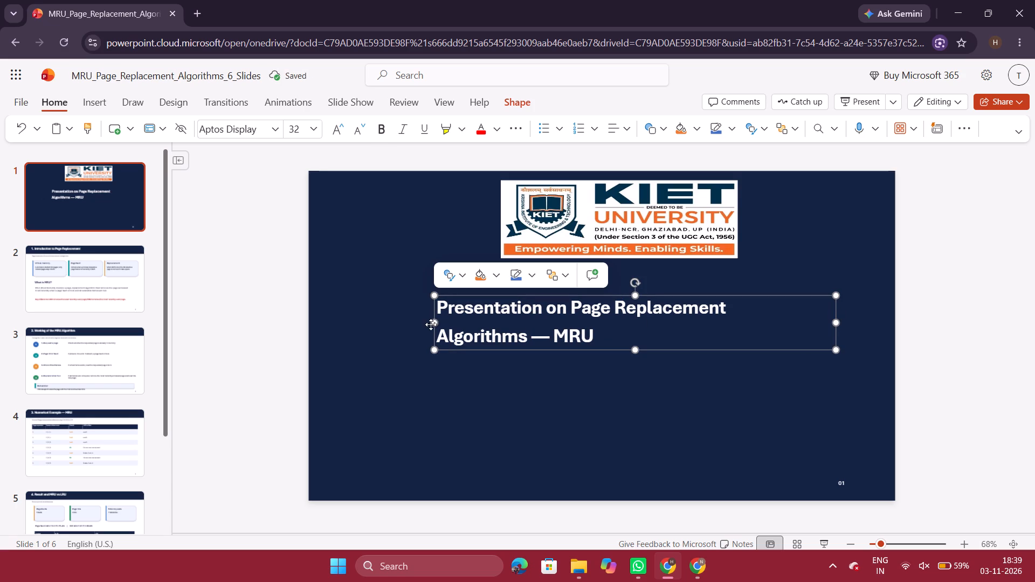
{"action": "left_click_drag", "start_coordinate": [431, 323], "coordinate": [381, 310]}
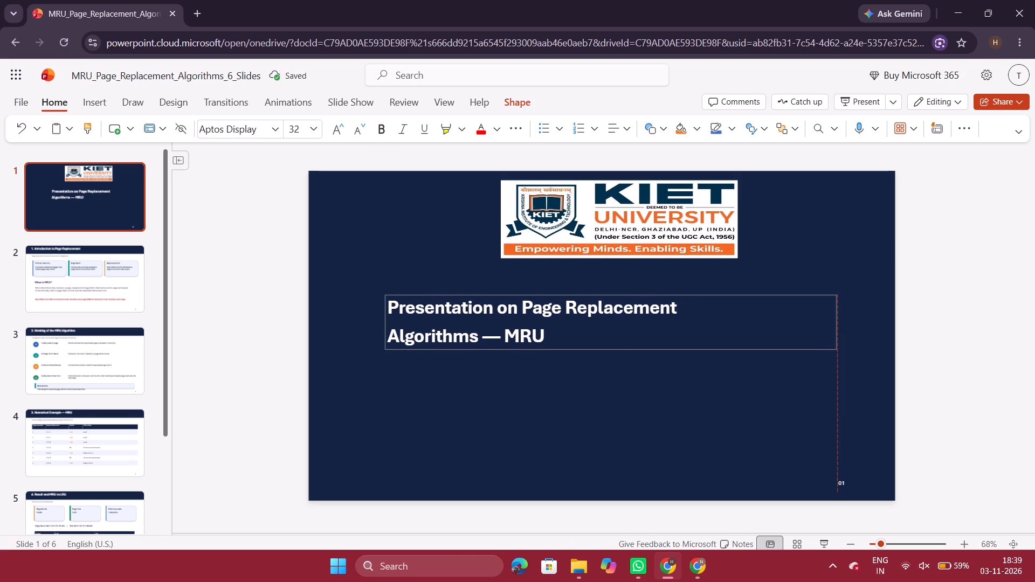
{"action": "left_click_drag", "start_coordinate": [381, 310], "coordinate": [370, 303]}
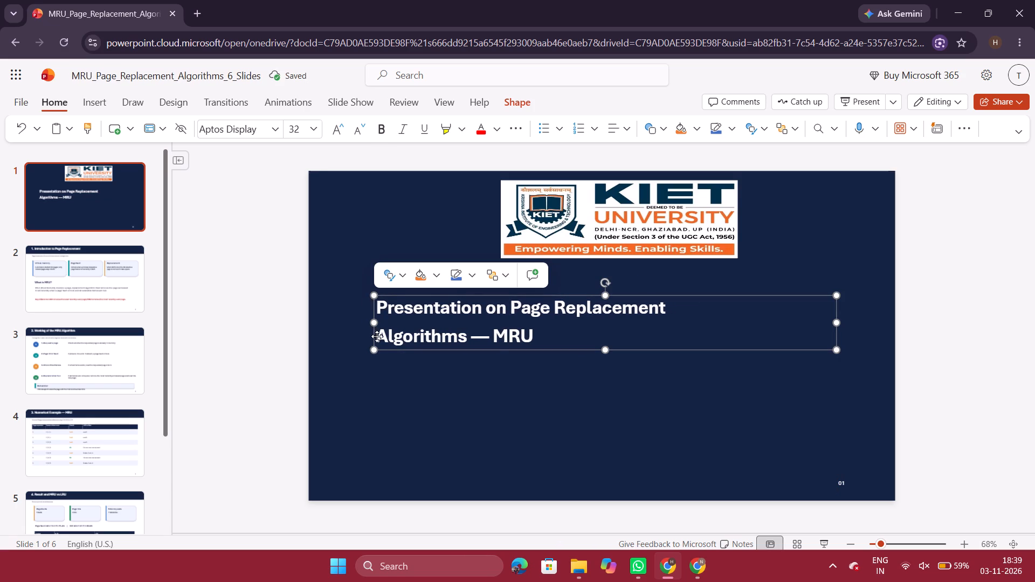
{"action": "left_click", "coordinate": [377, 337]}
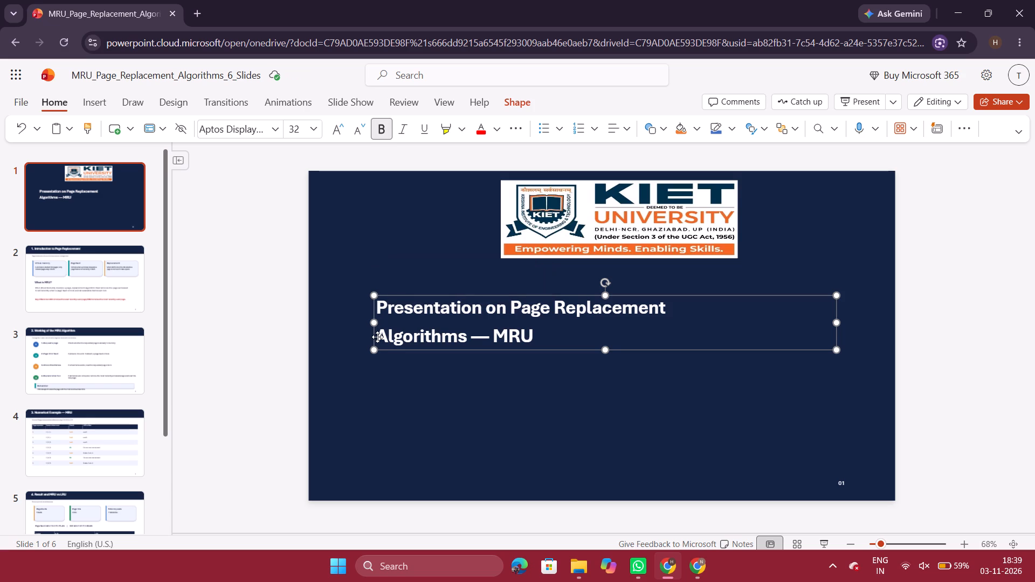
{"action": "key", "text": "BackSpace"}
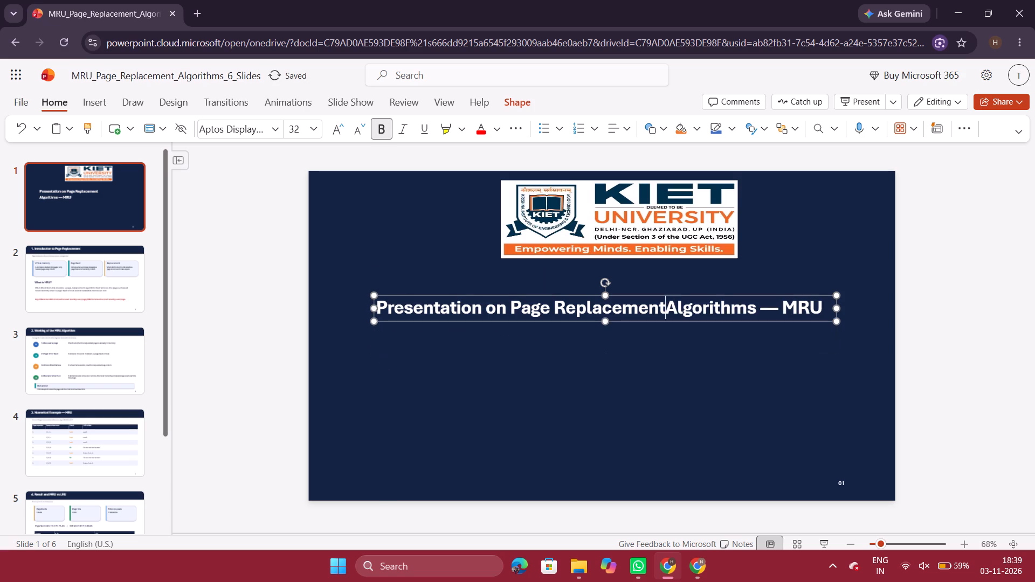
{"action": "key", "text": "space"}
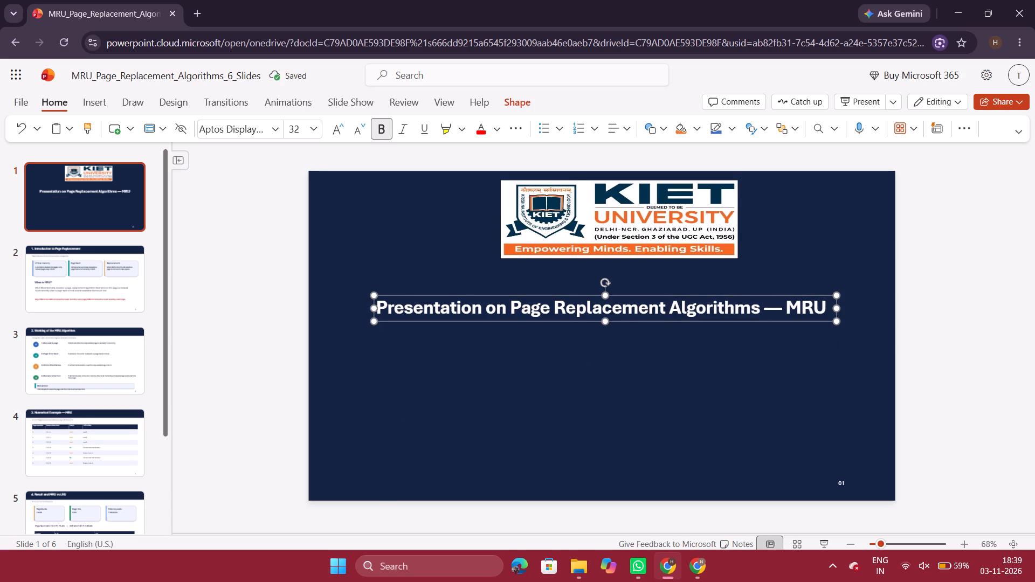
Move the one-line title text box slightly up, closer to the KIET University logo.
{"action": "left_click", "coordinate": [597, 421]}
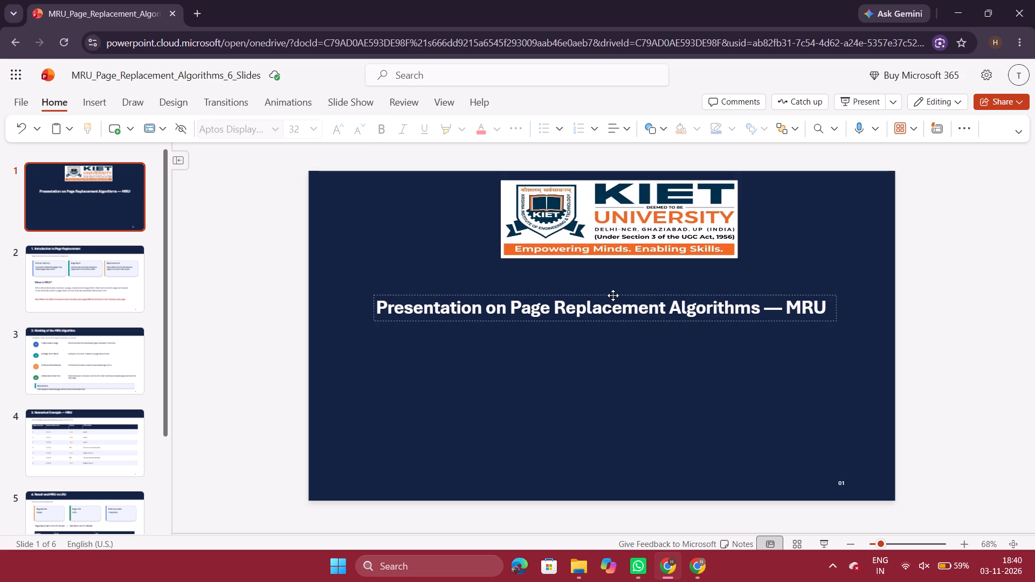
{"action": "left_click_drag", "start_coordinate": [613, 303], "coordinate": [590, 312]}
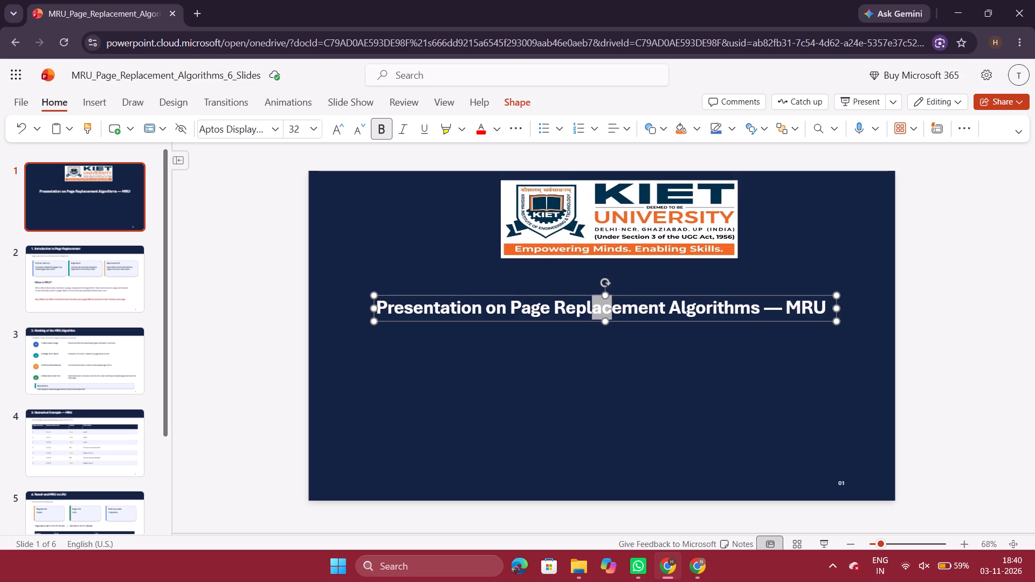
{"action": "left_click_drag", "start_coordinate": [590, 312], "coordinate": [596, 379]}
{"action": "left_click", "coordinate": [596, 379]}
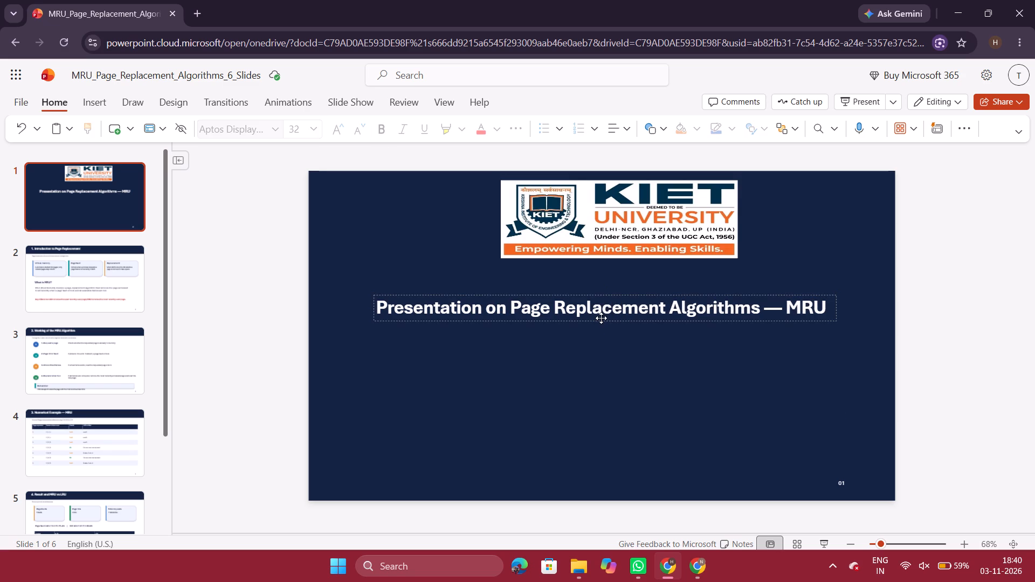
{"action": "left_click_drag", "start_coordinate": [601, 318], "coordinate": [604, 307]}
{"action": "left_click", "coordinate": [619, 379]}
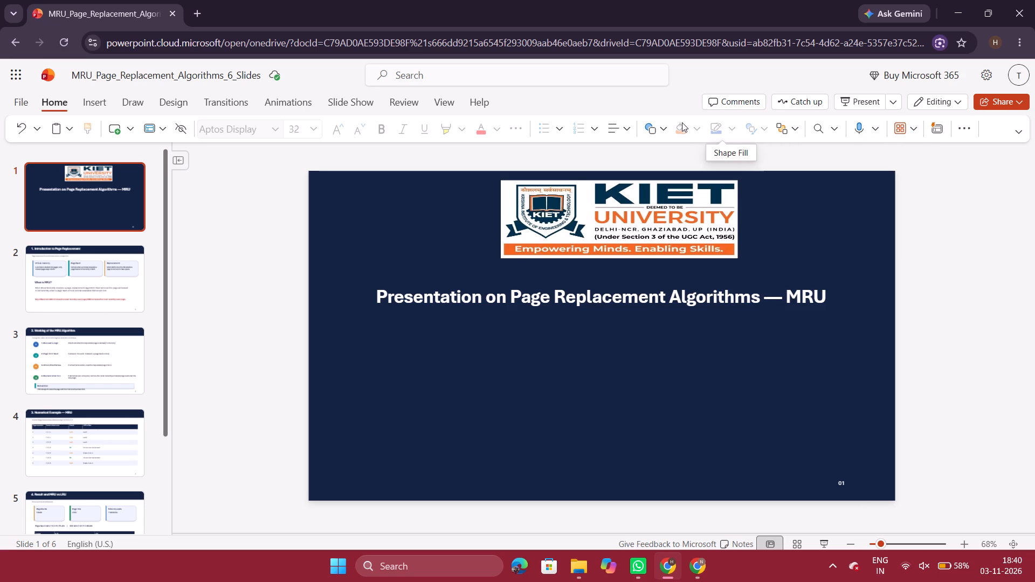
Insert a rectangle below the title on slide 1 and stretch it sideways to about 8.05" wide by 1.00" high.
{"action": "left_click", "coordinate": [660, 124]}
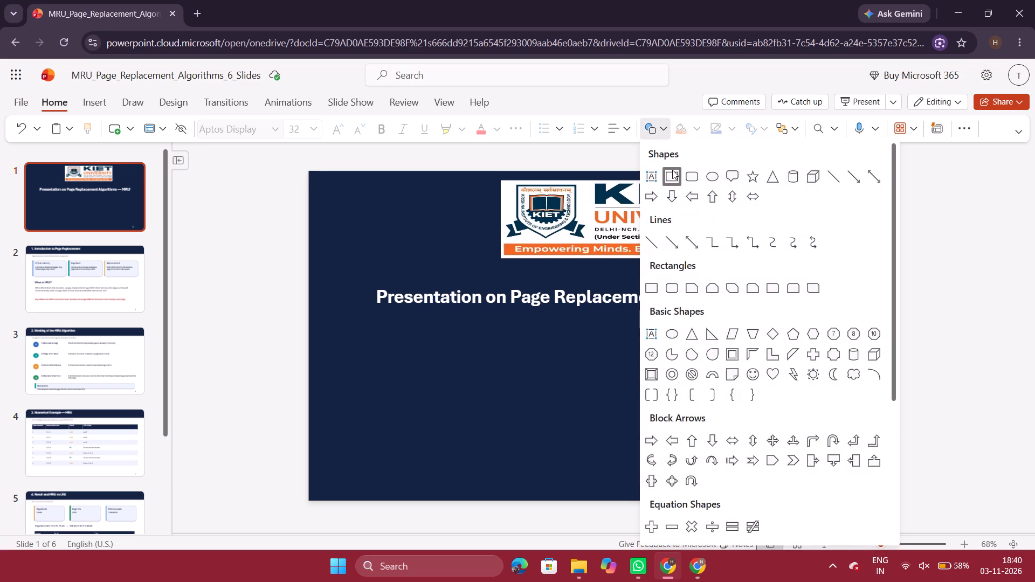
{"action": "left_click", "coordinate": [672, 170]}
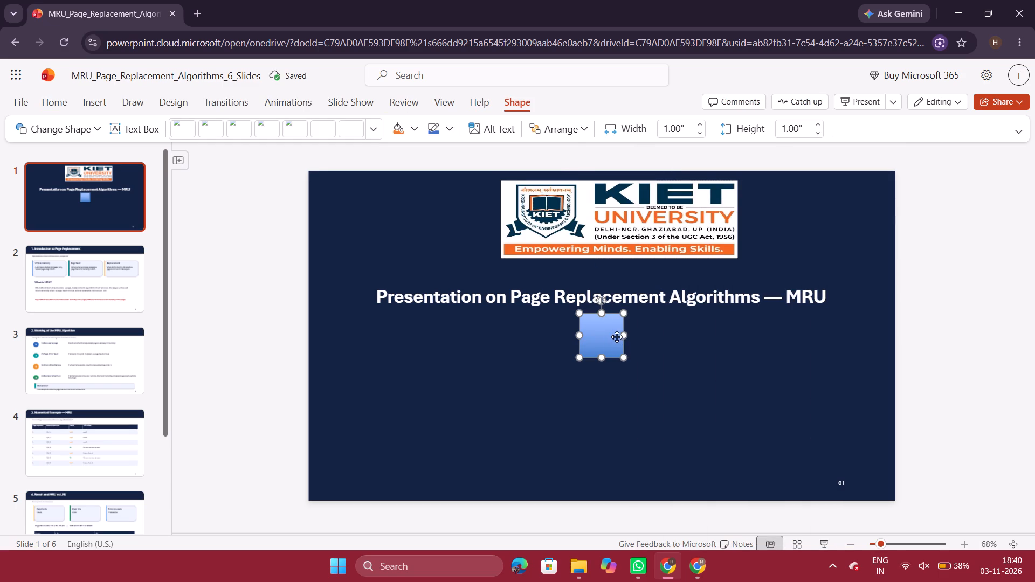
{"action": "left_click_drag", "start_coordinate": [618, 336], "coordinate": [618, 386]}
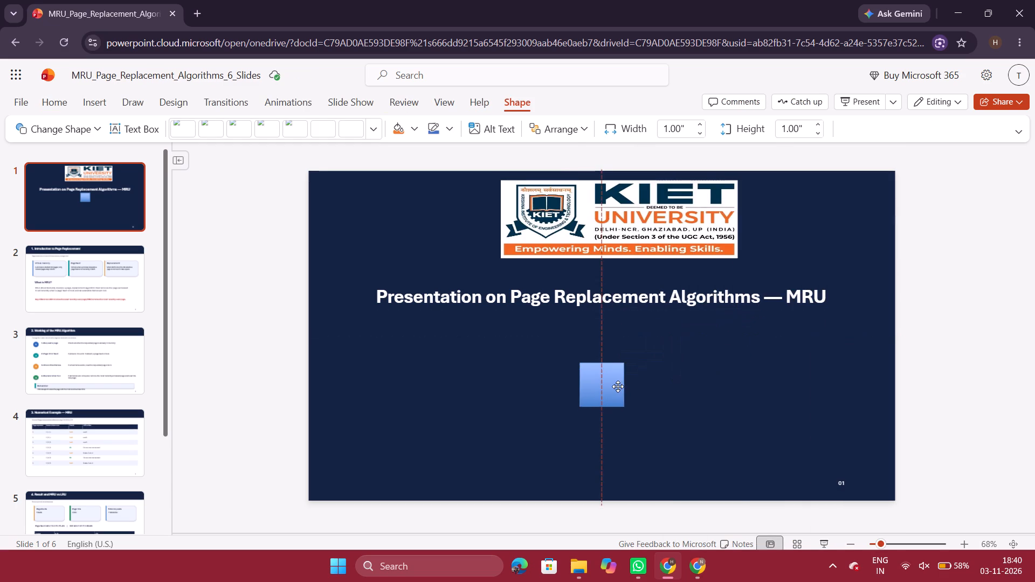
{"action": "left_click_drag", "start_coordinate": [618, 386], "coordinate": [618, 386]}
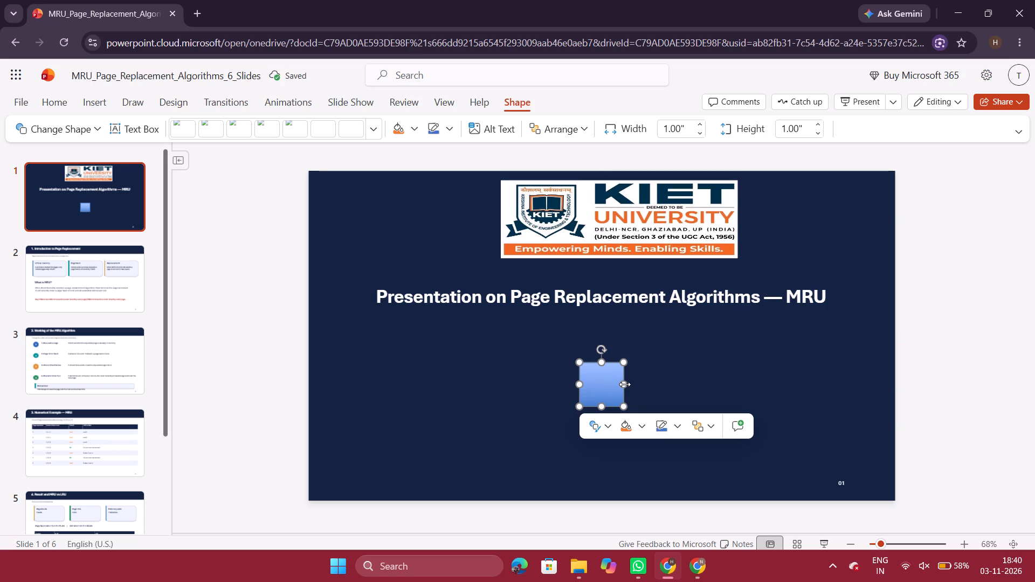
{"action": "left_click_drag", "start_coordinate": [625, 384], "coordinate": [792, 377]}
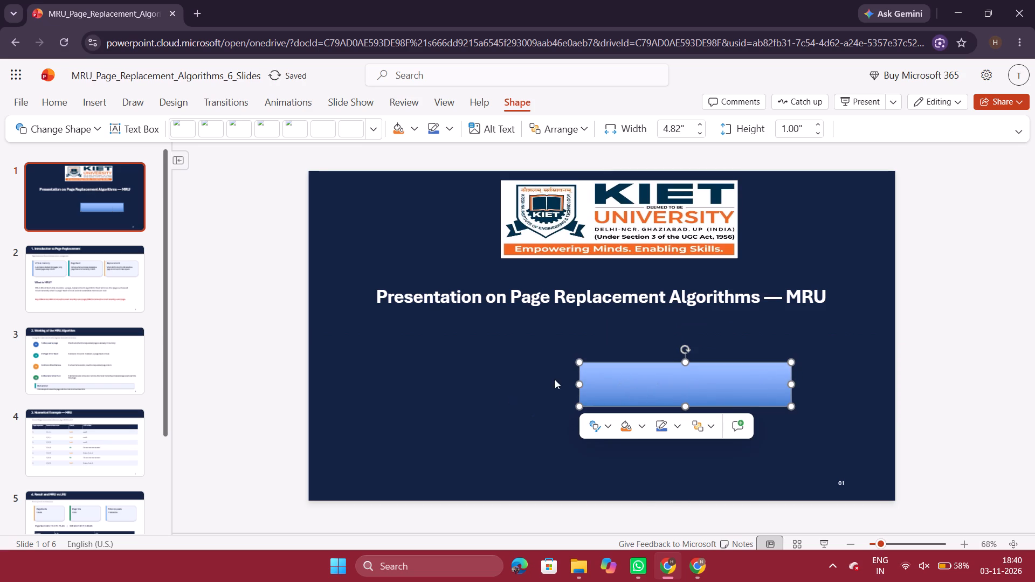
{"action": "left_click_drag", "start_coordinate": [578, 384], "coordinate": [477, 384]}
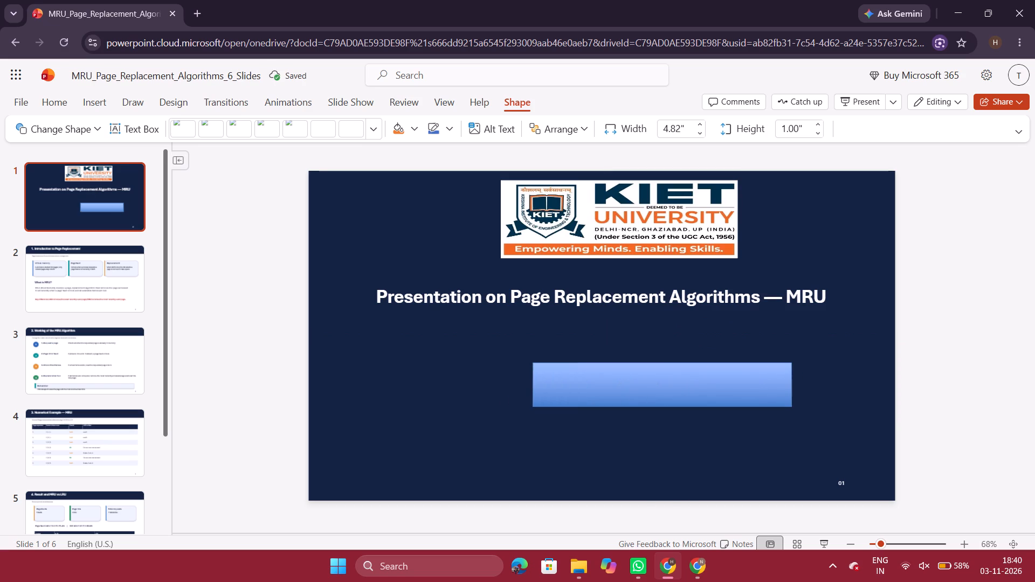
{"action": "left_click_drag", "start_coordinate": [477, 384], "coordinate": [436, 384]}
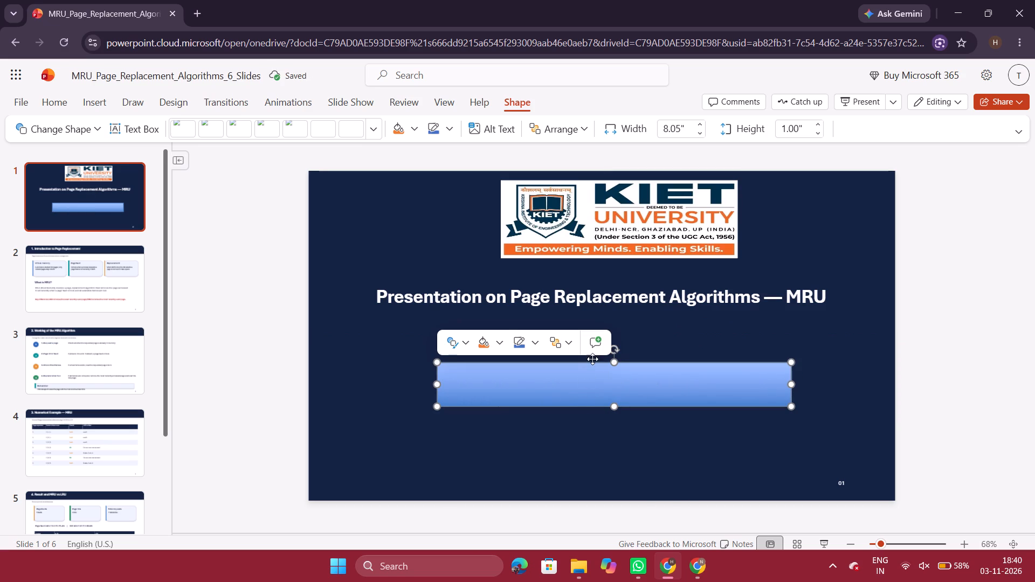
Fill the rectangle below the title with White, Background 1.
{"action": "left_click", "coordinate": [483, 341]}
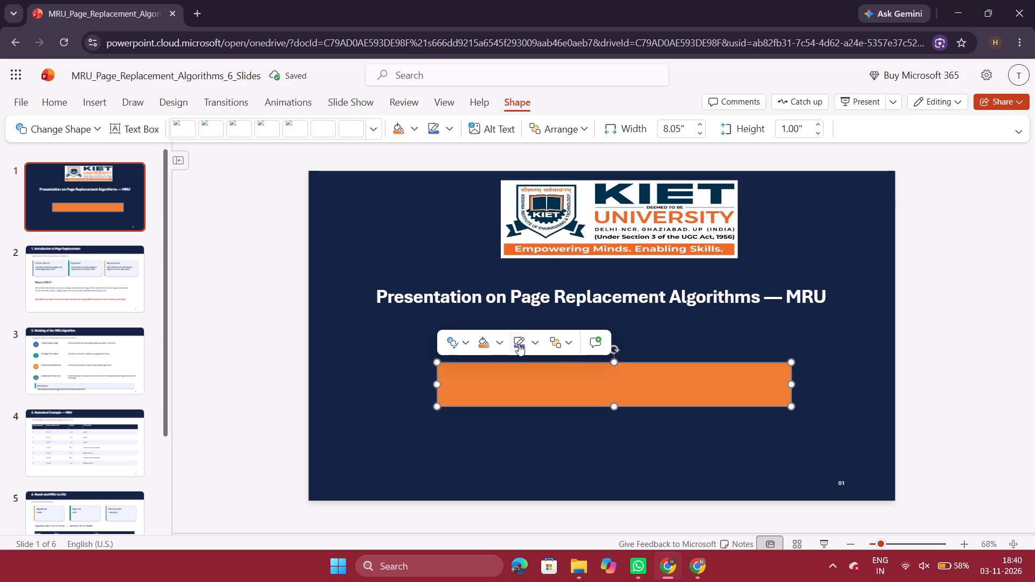
{"action": "left_click", "coordinate": [500, 344]}
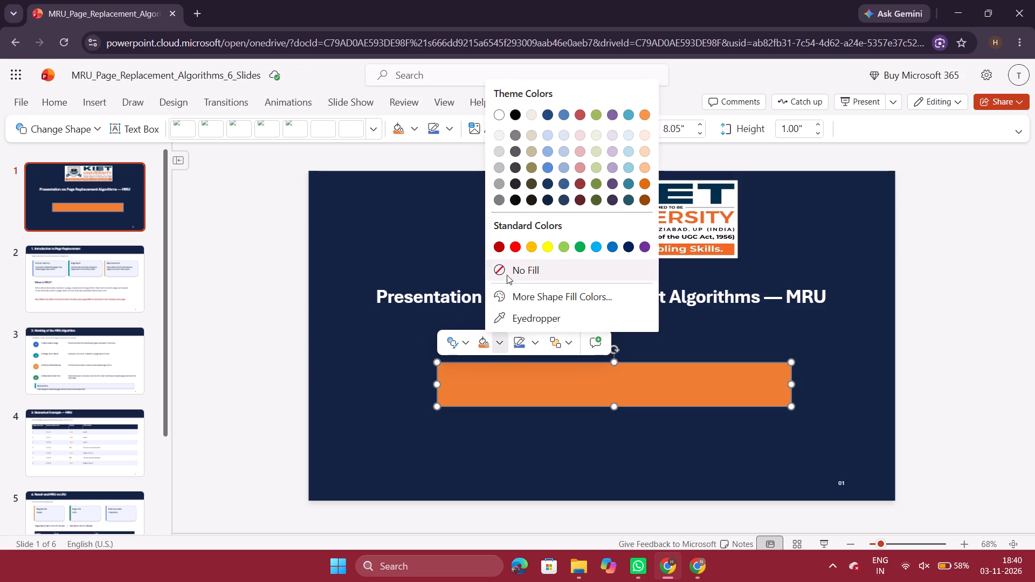
{"action": "left_click", "coordinate": [500, 113]}
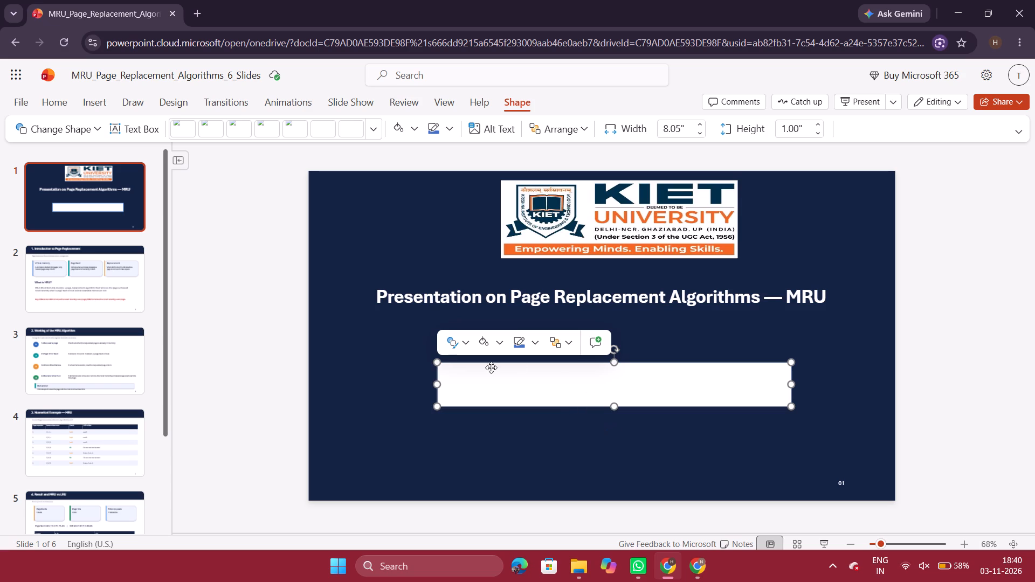
{"action": "left_click", "coordinate": [464, 340]}
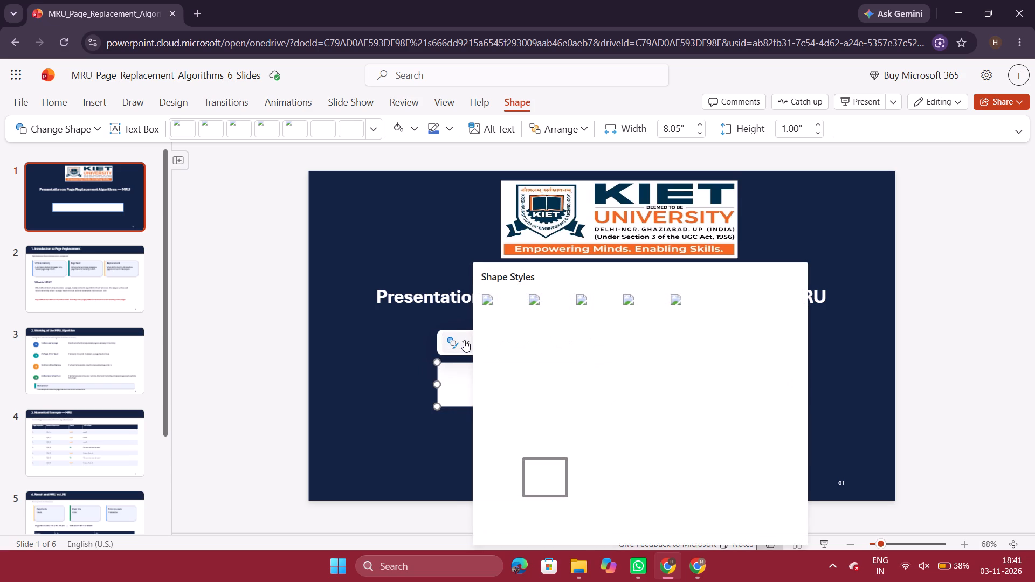
{"action": "left_click", "coordinate": [376, 369]}
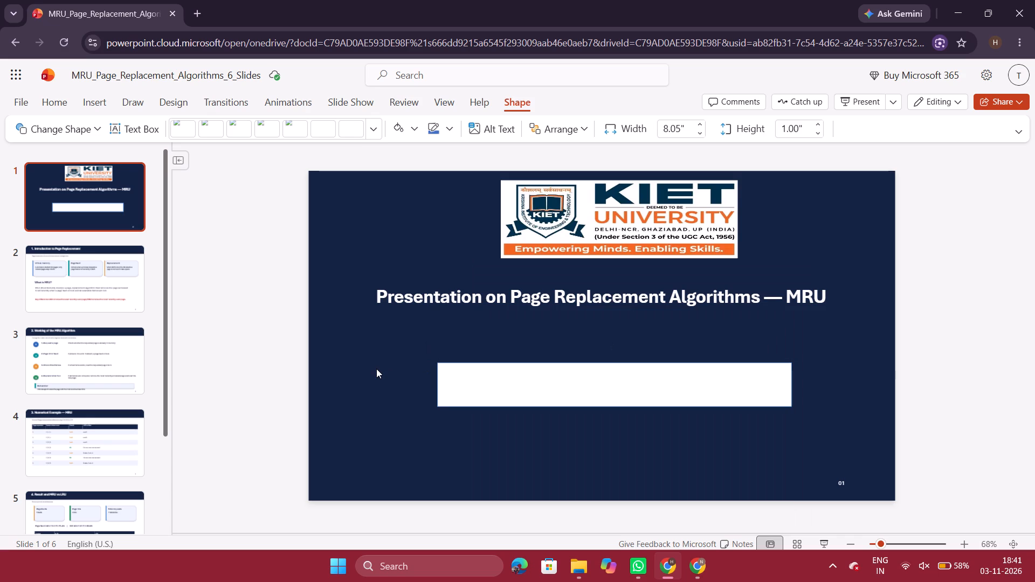
{"action": "left_click", "coordinate": [632, 407]}
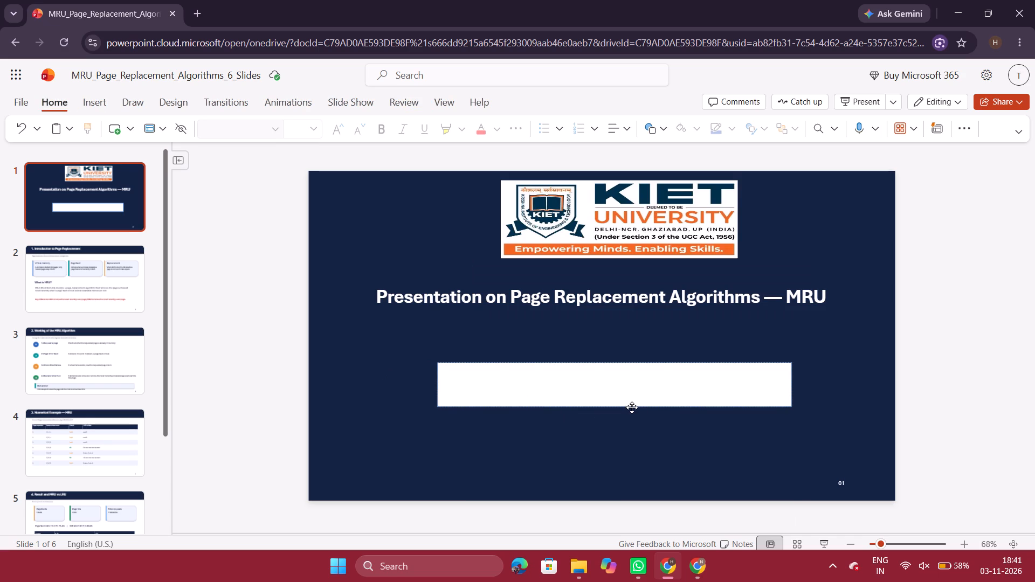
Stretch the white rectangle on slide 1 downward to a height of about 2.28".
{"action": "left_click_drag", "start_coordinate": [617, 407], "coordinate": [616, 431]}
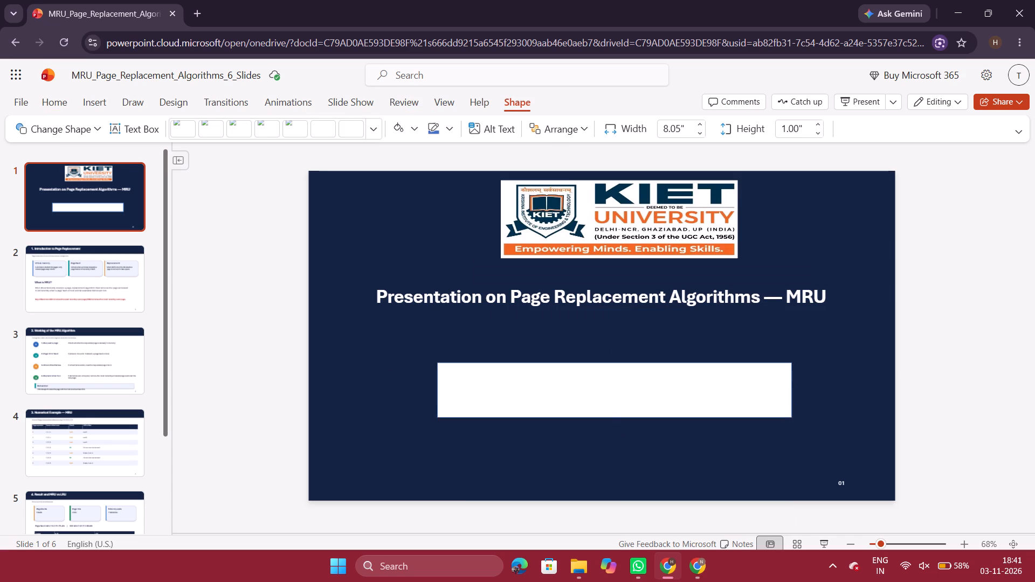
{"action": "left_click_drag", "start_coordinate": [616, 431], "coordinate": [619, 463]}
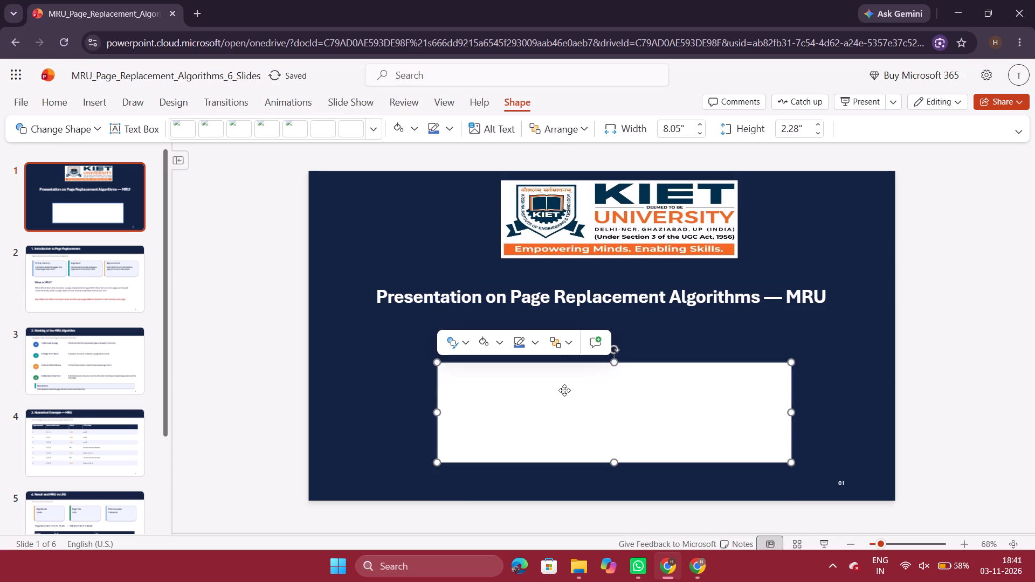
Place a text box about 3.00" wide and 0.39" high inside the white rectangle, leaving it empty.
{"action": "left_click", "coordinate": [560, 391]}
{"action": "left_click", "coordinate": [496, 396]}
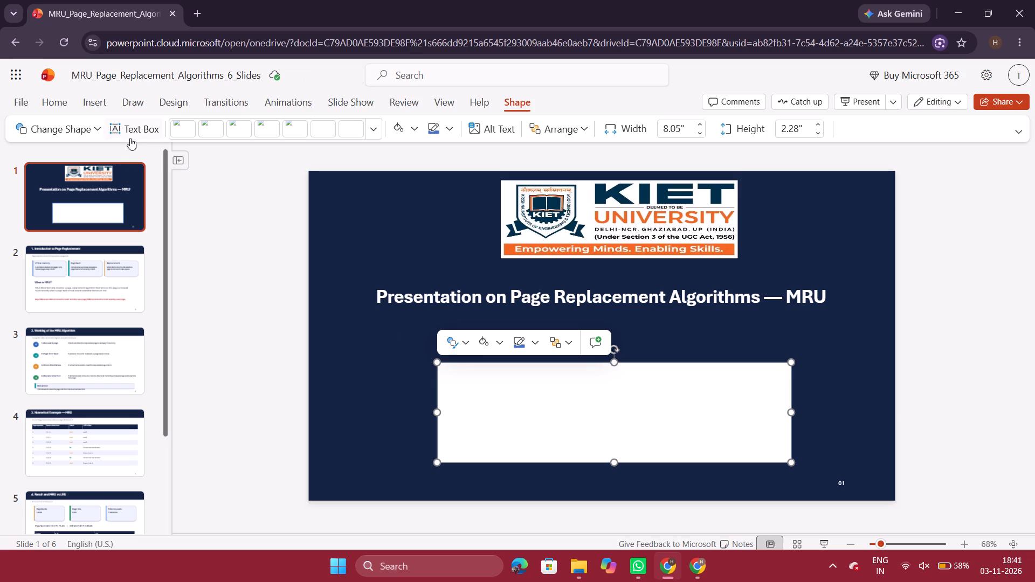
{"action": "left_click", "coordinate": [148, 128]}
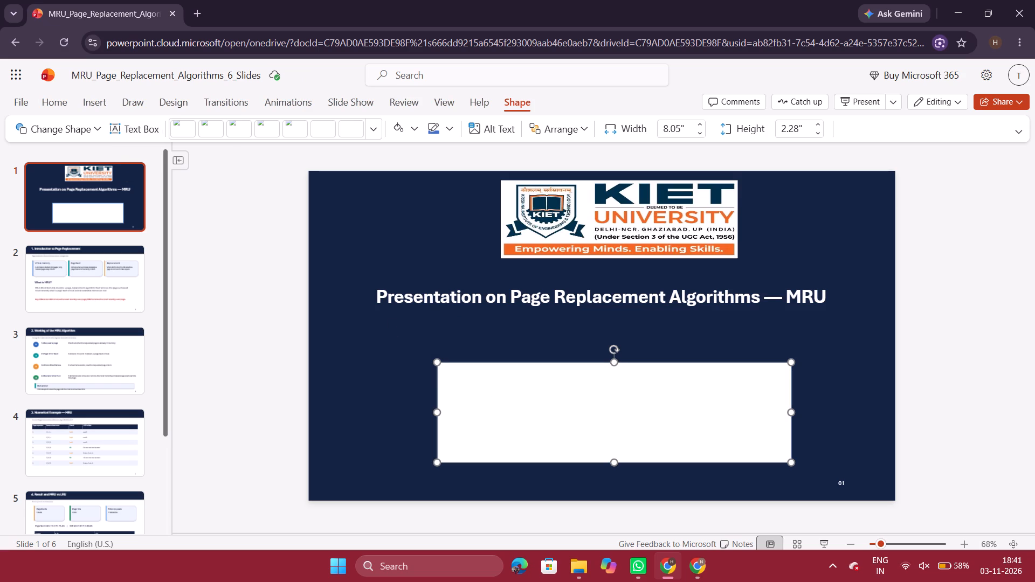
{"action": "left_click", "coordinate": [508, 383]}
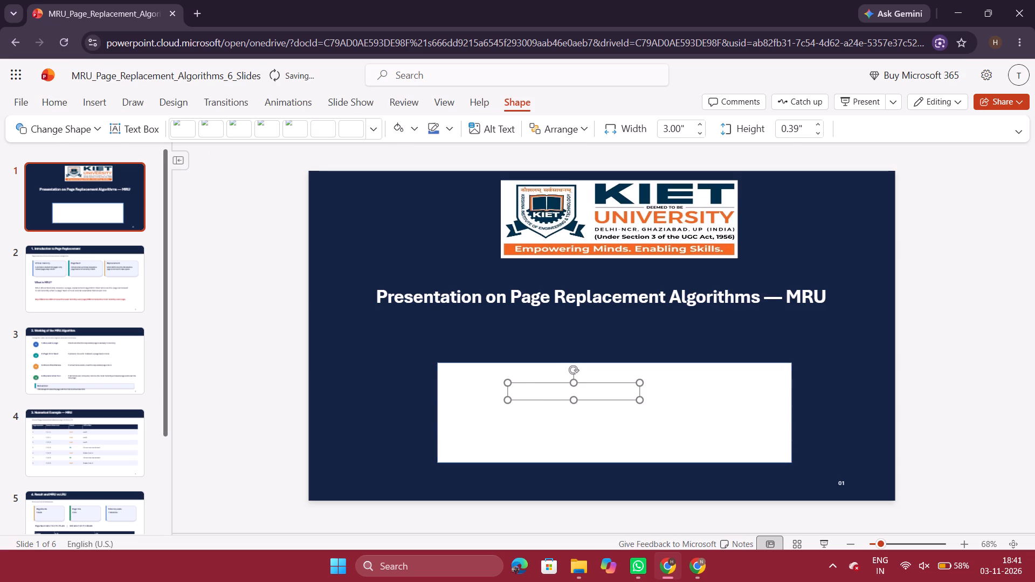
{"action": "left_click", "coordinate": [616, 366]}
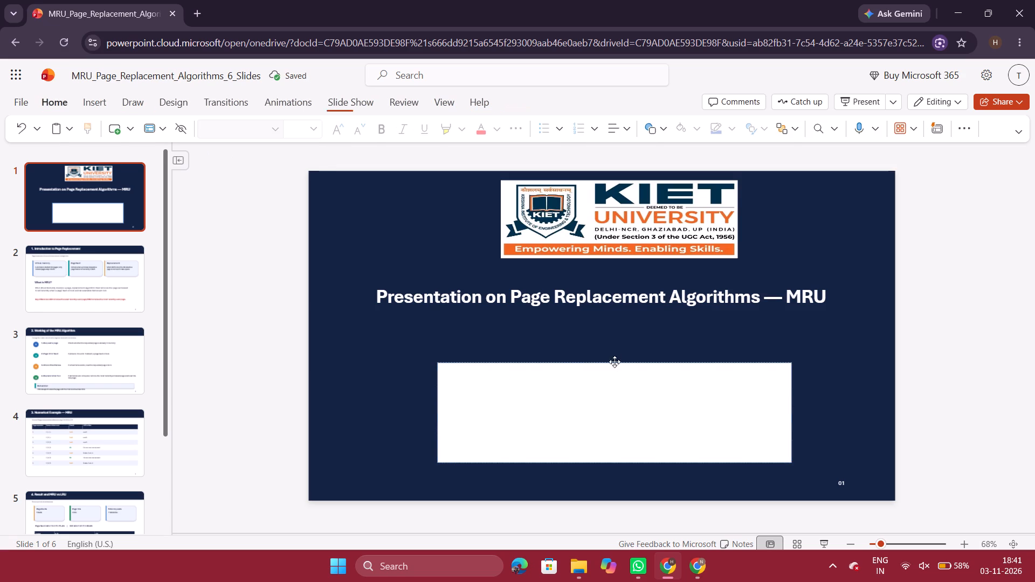
Cut the white rectangle below the title from slide 1.
{"action": "left_click", "coordinate": [613, 358]}
{"action": "left_click", "coordinate": [620, 384]}
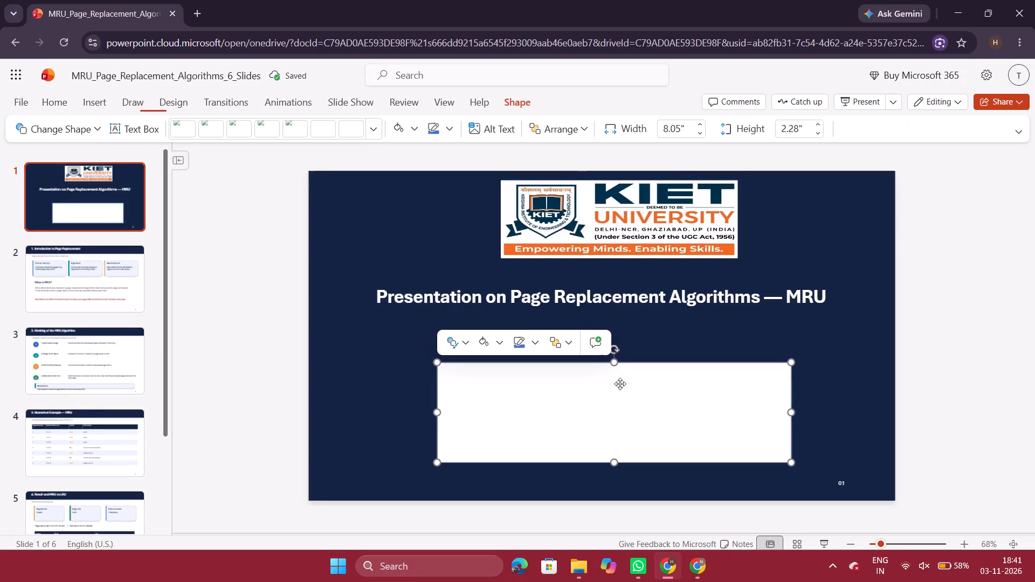
{"action": "right_click", "coordinate": [646, 399]}
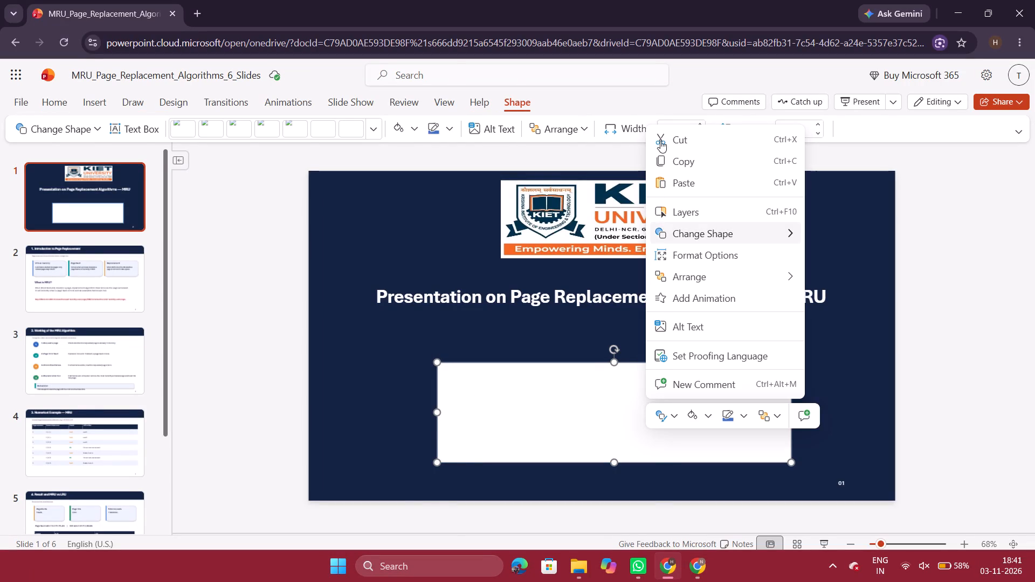
{"action": "left_click", "coordinate": [671, 137]}
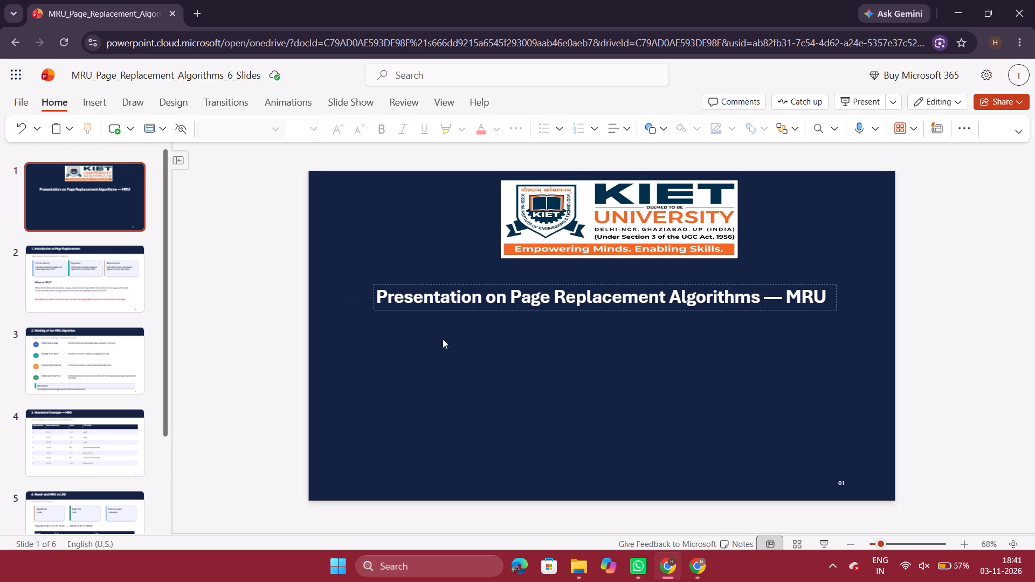
{"action": "left_click", "coordinate": [495, 364]}
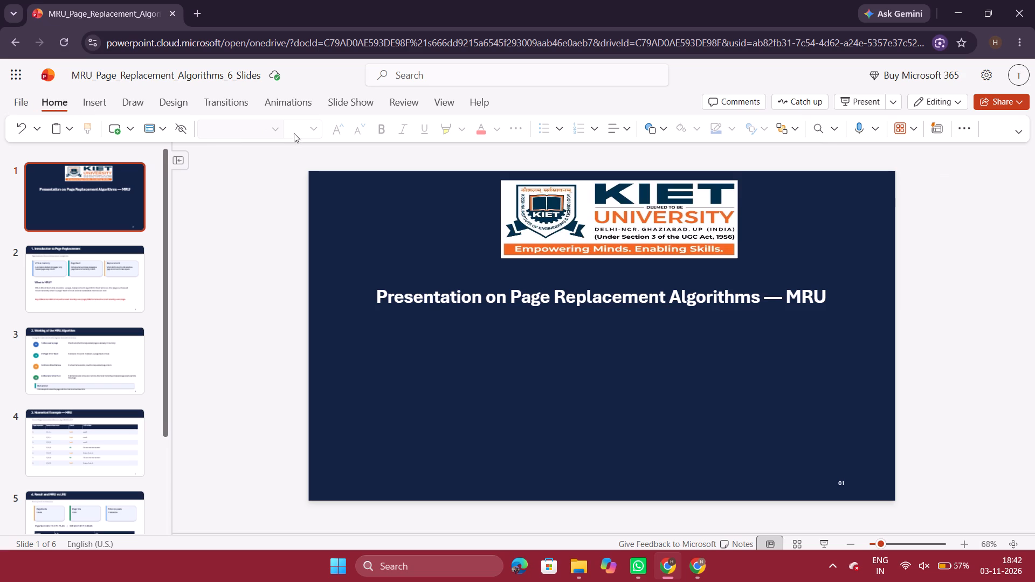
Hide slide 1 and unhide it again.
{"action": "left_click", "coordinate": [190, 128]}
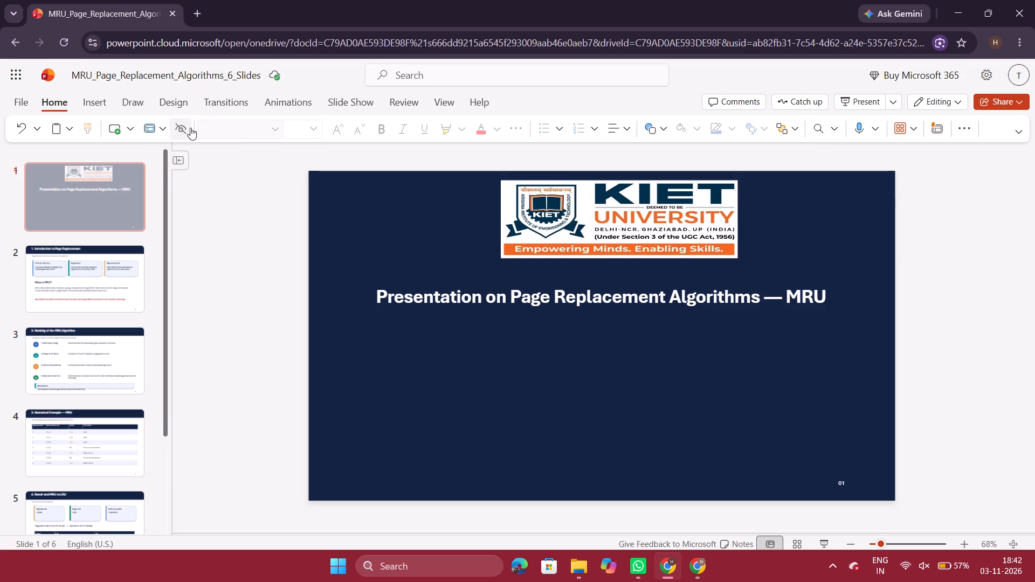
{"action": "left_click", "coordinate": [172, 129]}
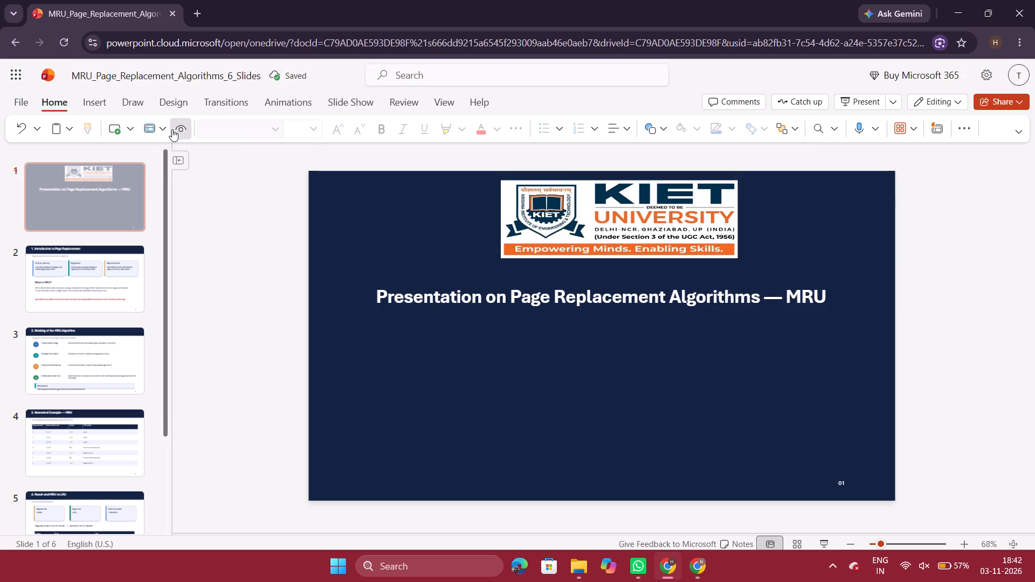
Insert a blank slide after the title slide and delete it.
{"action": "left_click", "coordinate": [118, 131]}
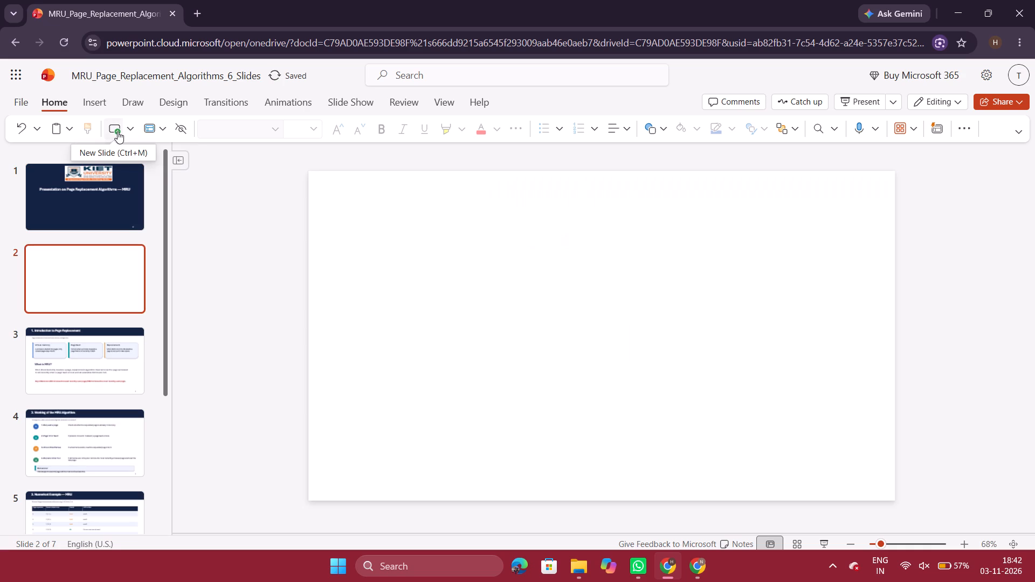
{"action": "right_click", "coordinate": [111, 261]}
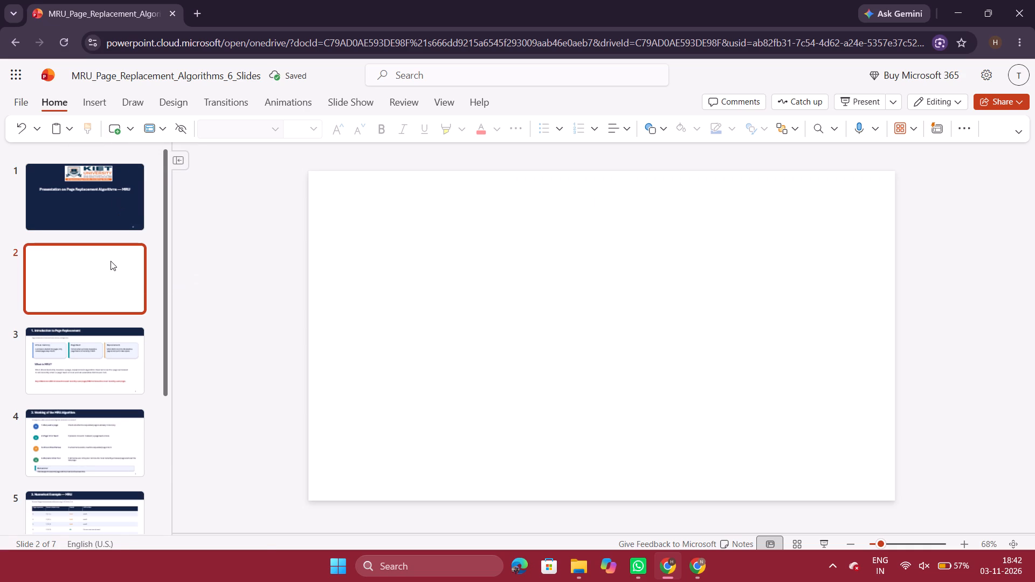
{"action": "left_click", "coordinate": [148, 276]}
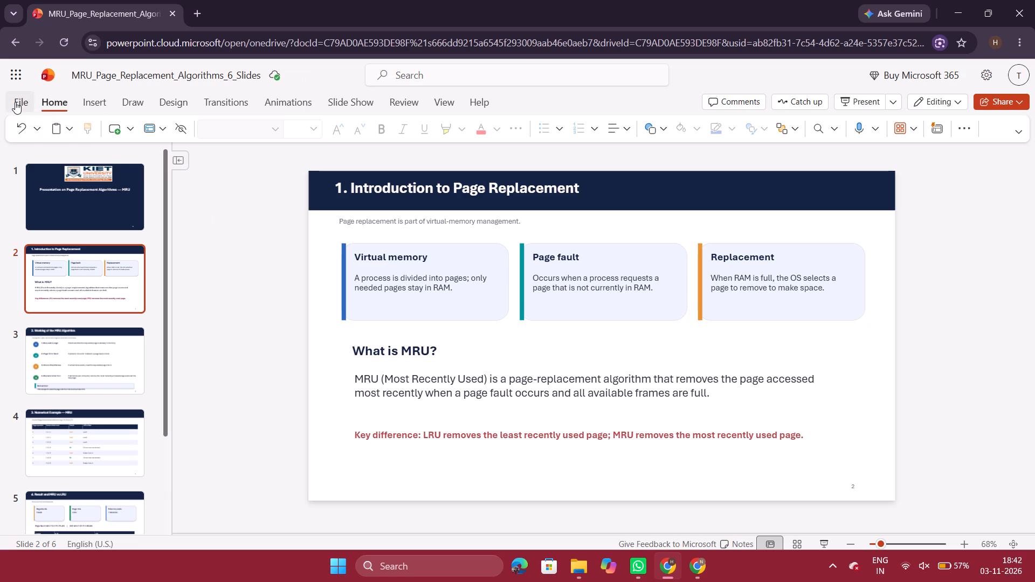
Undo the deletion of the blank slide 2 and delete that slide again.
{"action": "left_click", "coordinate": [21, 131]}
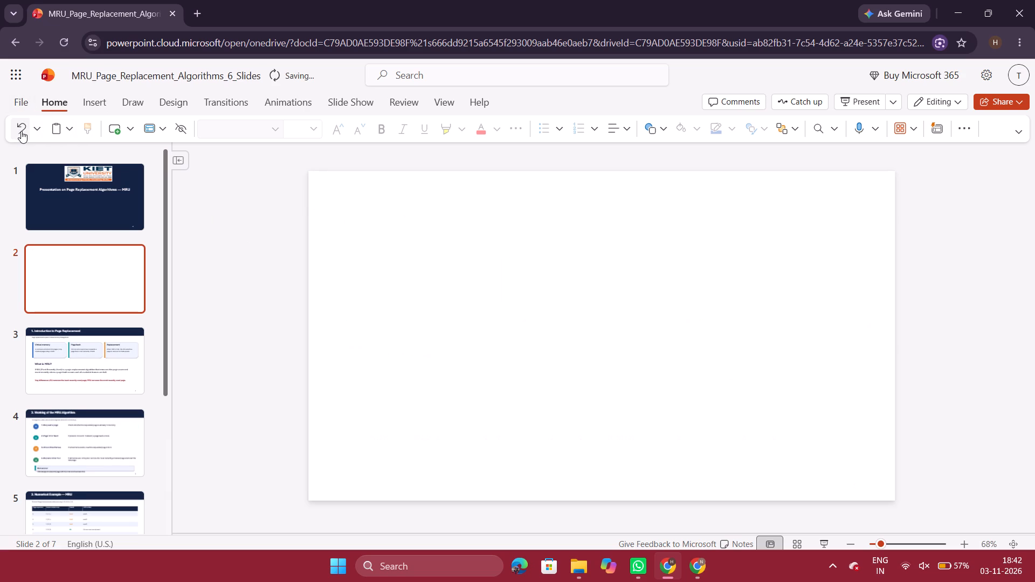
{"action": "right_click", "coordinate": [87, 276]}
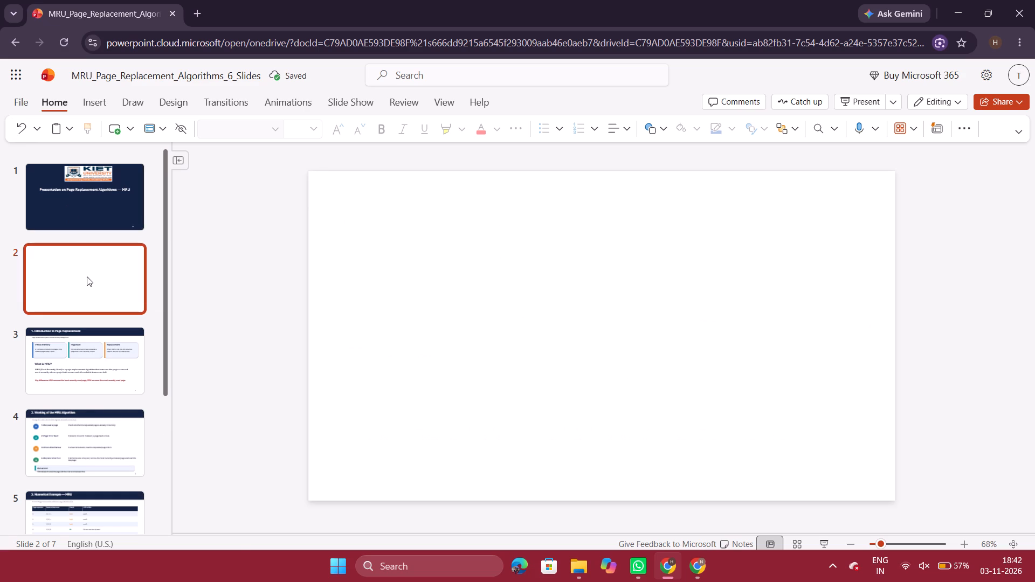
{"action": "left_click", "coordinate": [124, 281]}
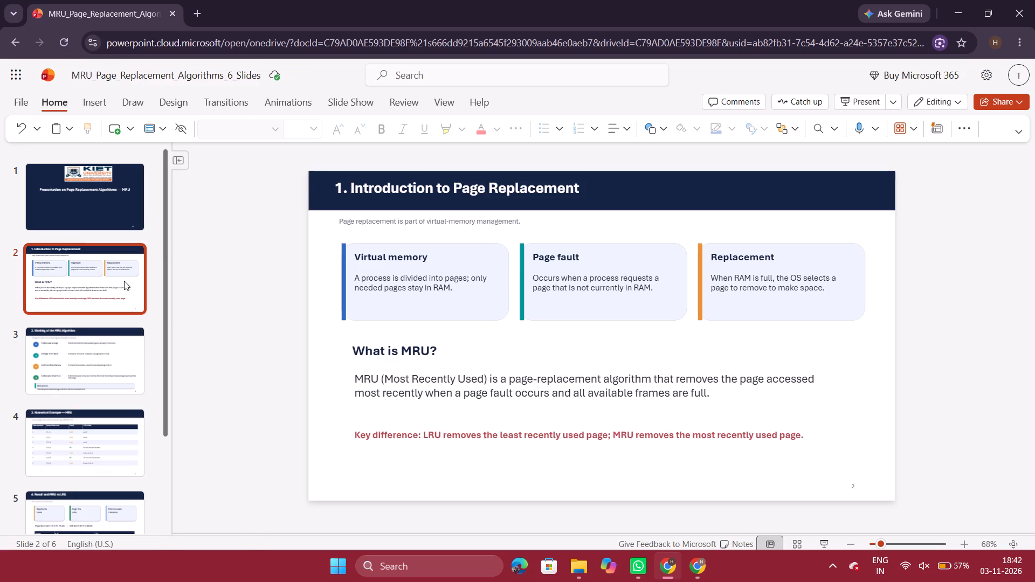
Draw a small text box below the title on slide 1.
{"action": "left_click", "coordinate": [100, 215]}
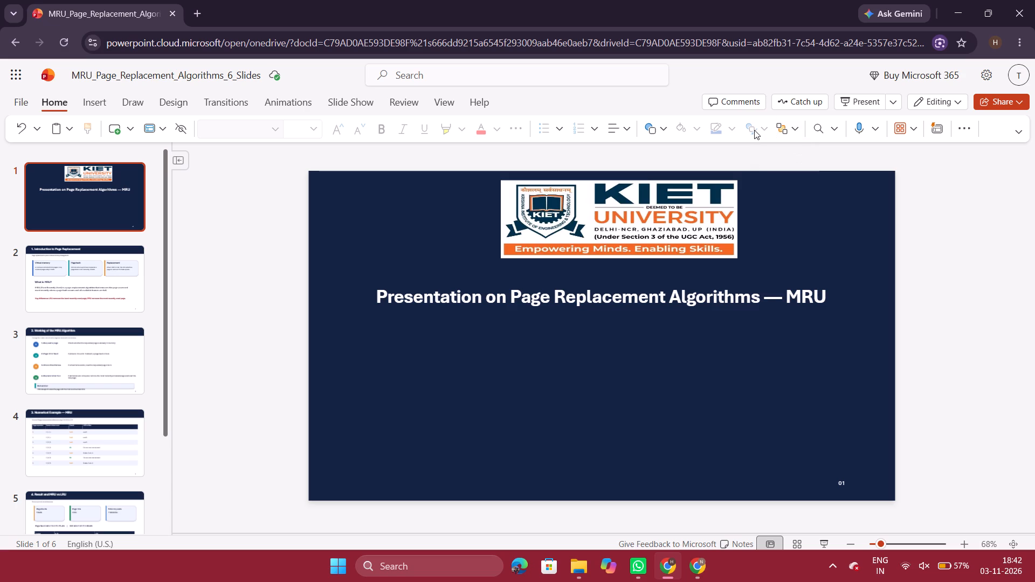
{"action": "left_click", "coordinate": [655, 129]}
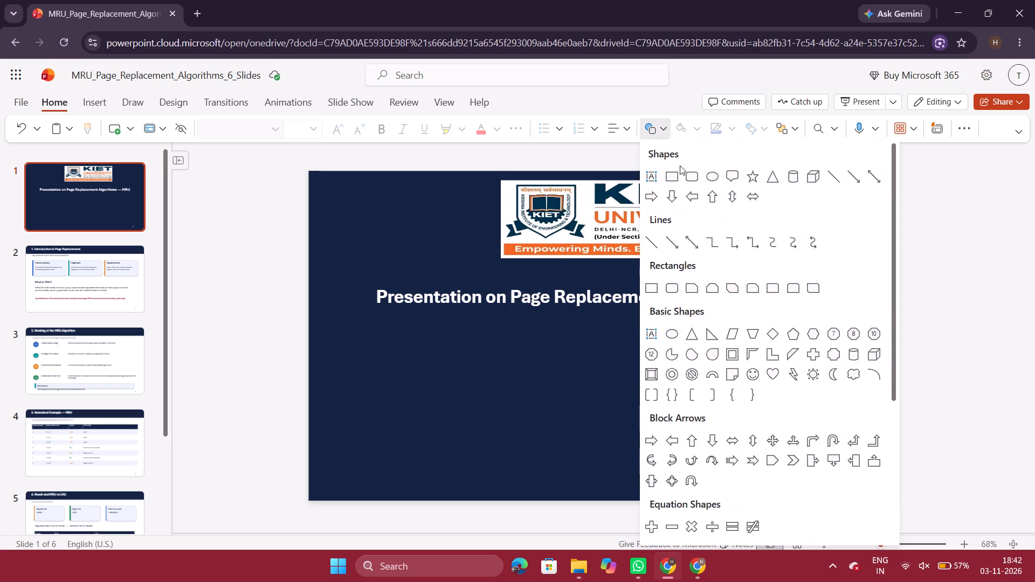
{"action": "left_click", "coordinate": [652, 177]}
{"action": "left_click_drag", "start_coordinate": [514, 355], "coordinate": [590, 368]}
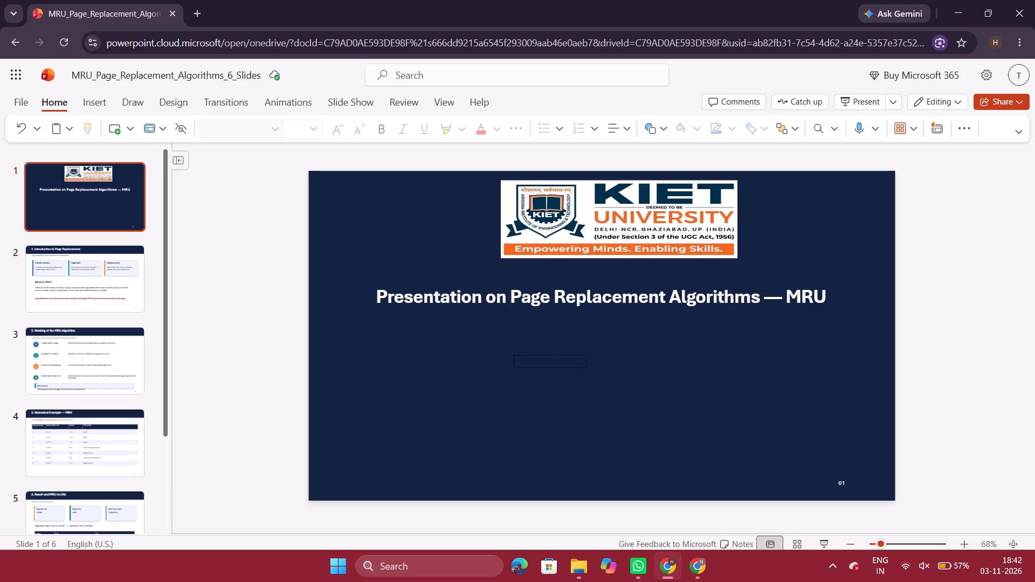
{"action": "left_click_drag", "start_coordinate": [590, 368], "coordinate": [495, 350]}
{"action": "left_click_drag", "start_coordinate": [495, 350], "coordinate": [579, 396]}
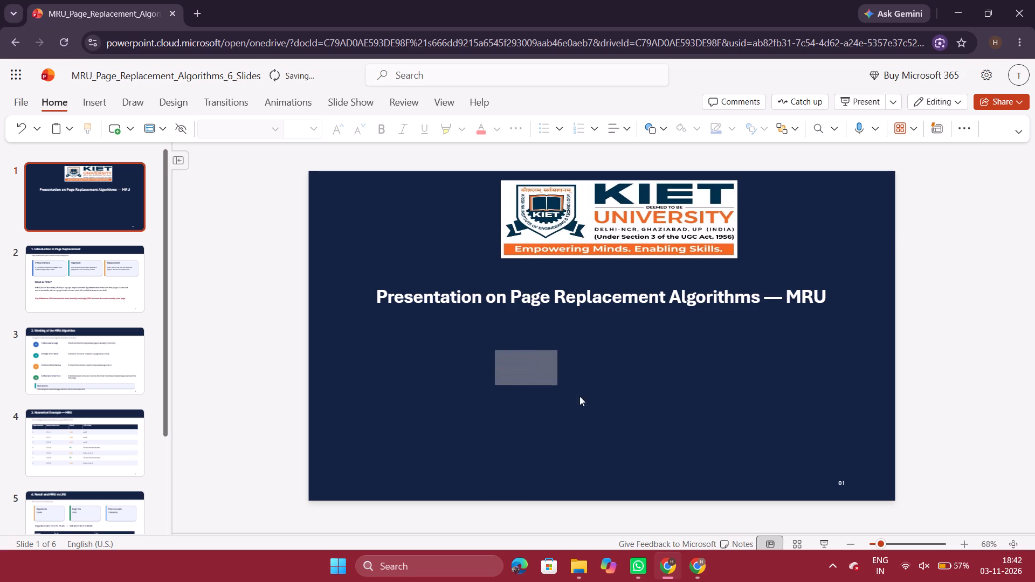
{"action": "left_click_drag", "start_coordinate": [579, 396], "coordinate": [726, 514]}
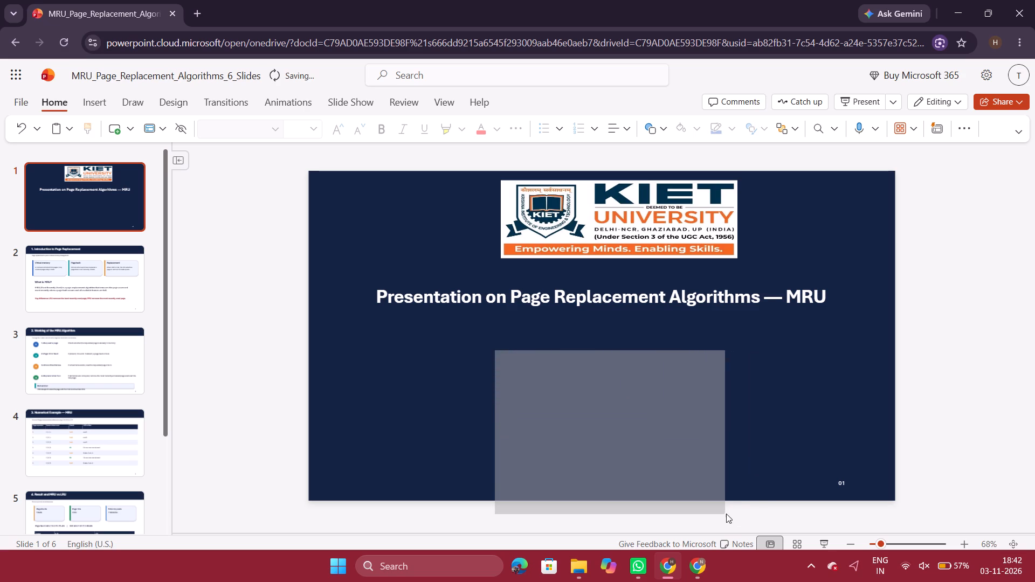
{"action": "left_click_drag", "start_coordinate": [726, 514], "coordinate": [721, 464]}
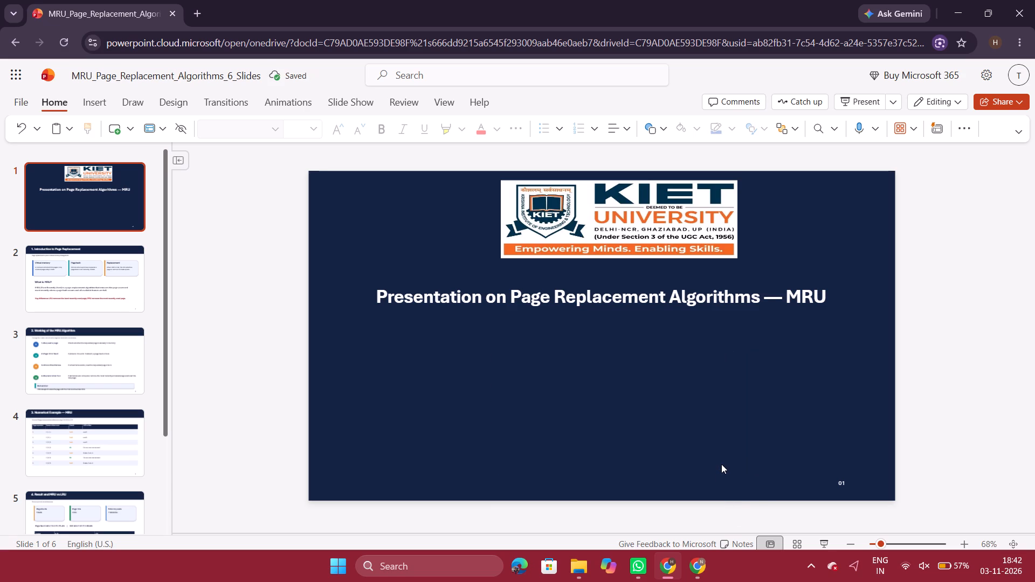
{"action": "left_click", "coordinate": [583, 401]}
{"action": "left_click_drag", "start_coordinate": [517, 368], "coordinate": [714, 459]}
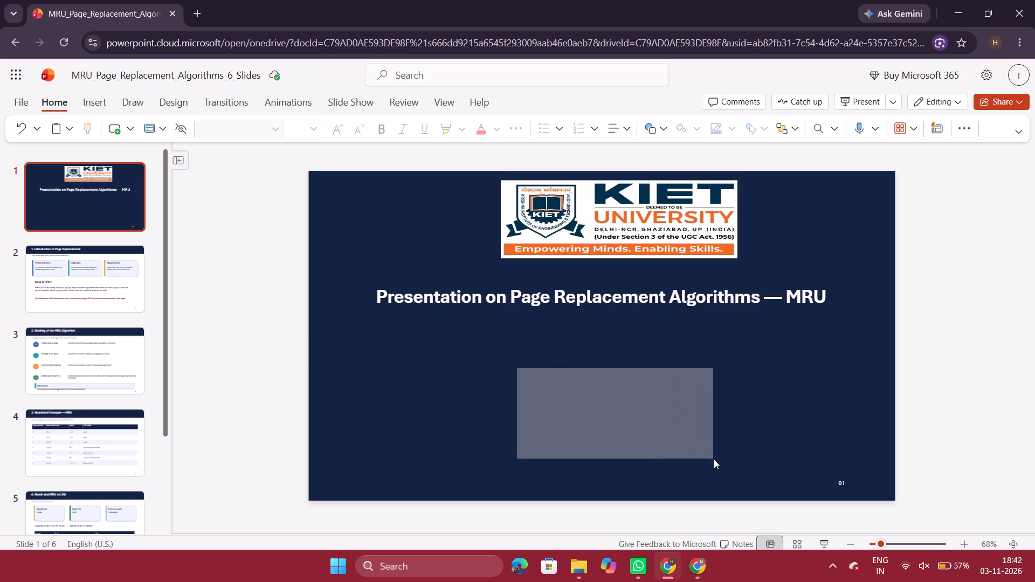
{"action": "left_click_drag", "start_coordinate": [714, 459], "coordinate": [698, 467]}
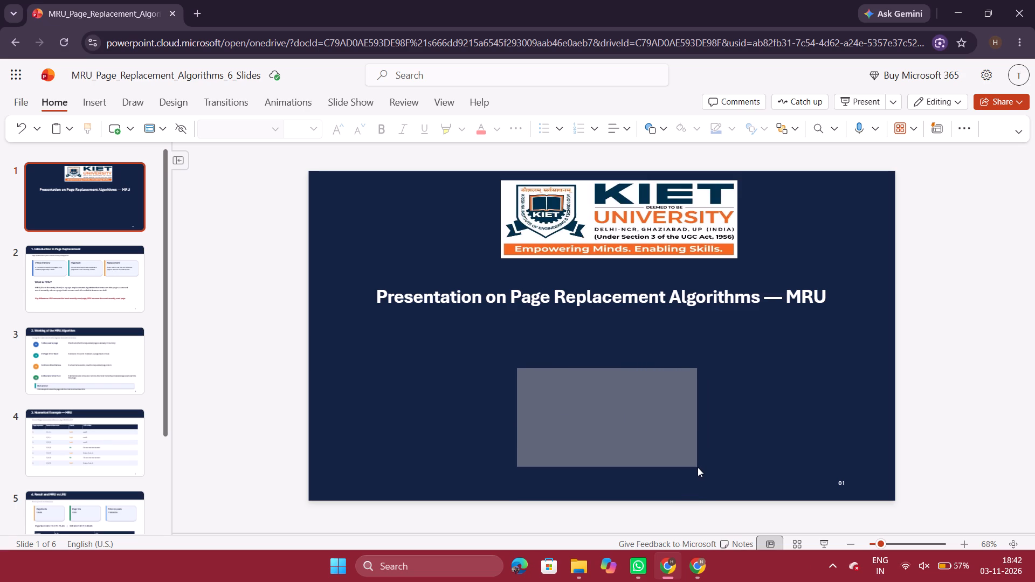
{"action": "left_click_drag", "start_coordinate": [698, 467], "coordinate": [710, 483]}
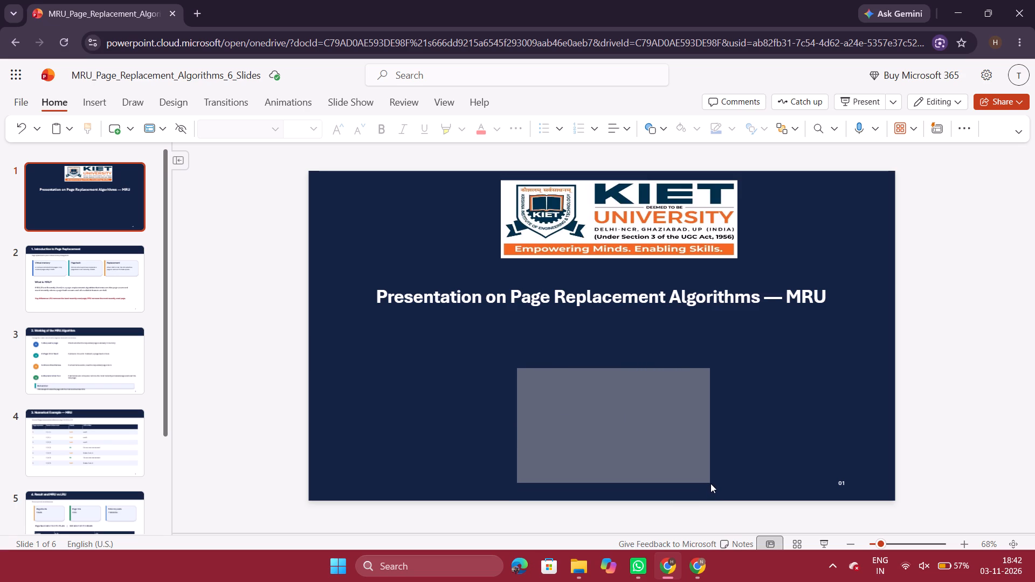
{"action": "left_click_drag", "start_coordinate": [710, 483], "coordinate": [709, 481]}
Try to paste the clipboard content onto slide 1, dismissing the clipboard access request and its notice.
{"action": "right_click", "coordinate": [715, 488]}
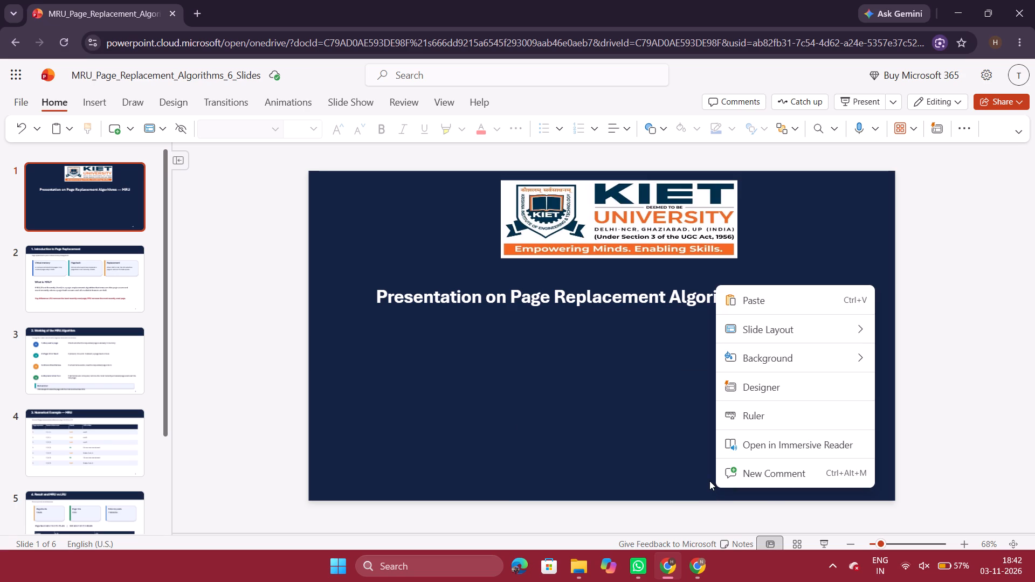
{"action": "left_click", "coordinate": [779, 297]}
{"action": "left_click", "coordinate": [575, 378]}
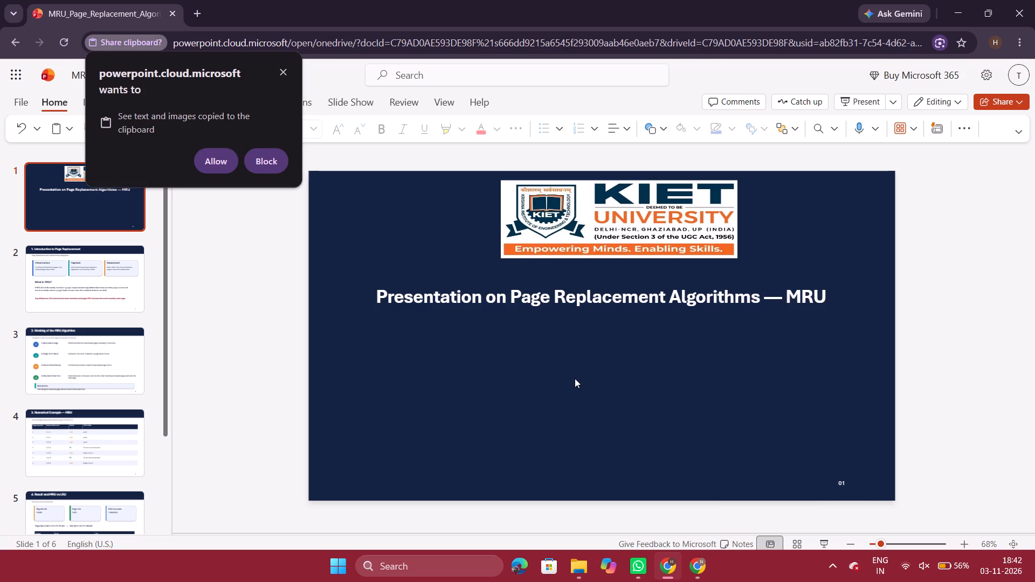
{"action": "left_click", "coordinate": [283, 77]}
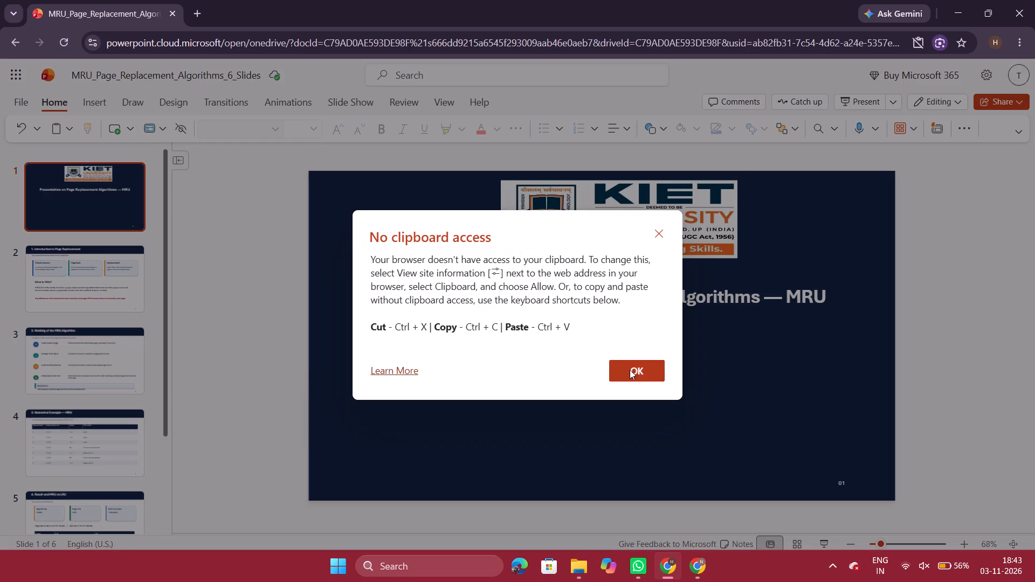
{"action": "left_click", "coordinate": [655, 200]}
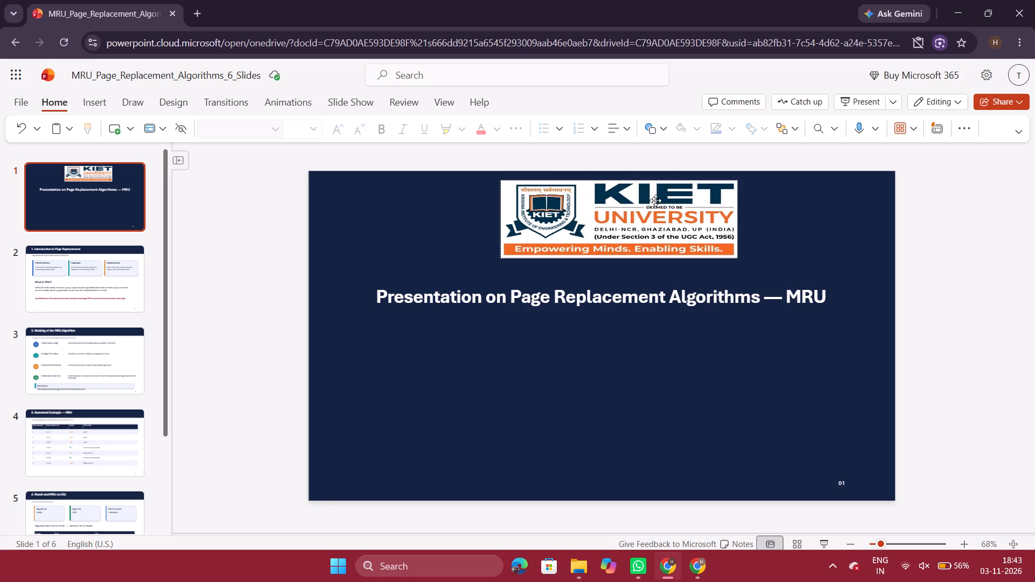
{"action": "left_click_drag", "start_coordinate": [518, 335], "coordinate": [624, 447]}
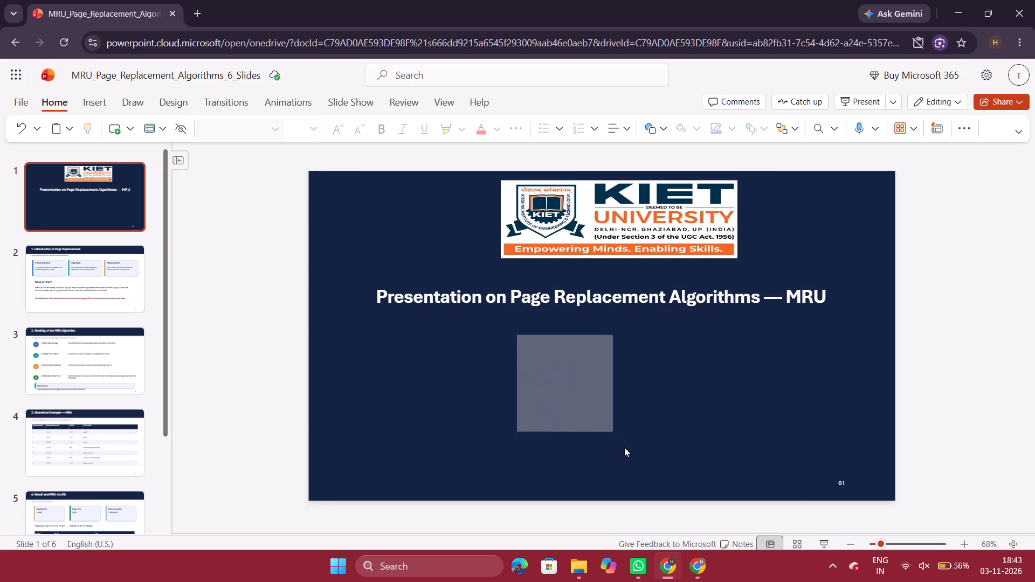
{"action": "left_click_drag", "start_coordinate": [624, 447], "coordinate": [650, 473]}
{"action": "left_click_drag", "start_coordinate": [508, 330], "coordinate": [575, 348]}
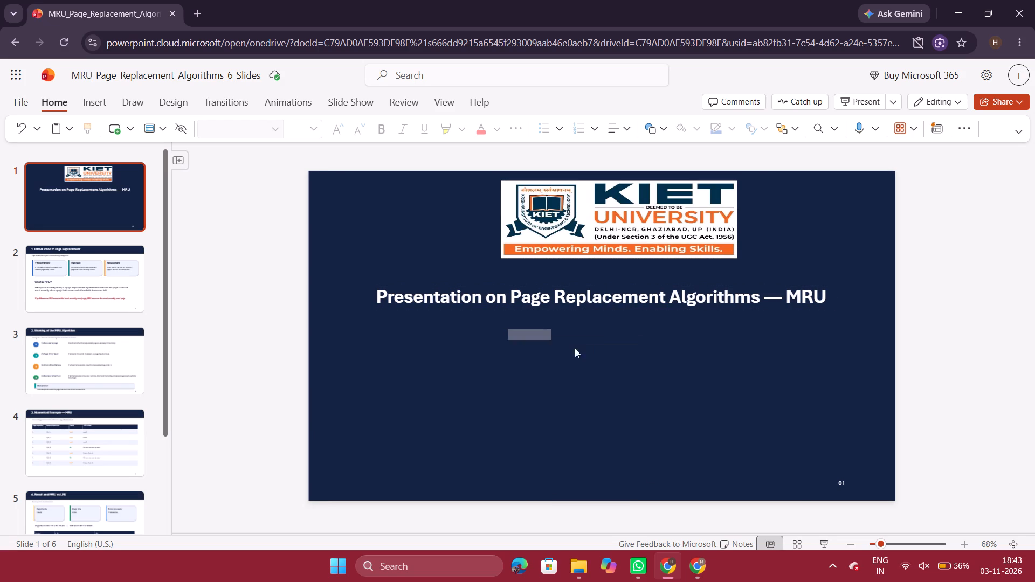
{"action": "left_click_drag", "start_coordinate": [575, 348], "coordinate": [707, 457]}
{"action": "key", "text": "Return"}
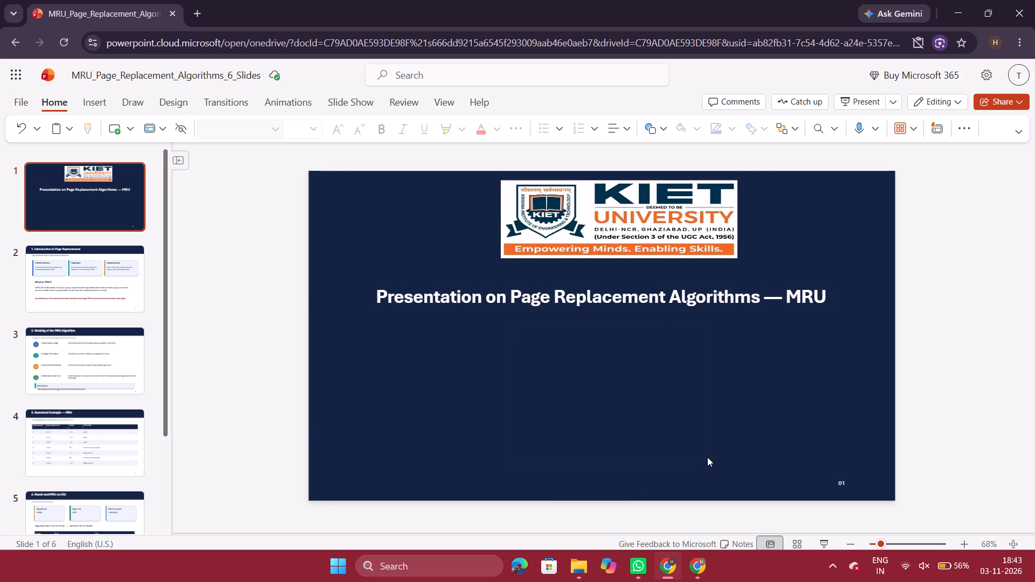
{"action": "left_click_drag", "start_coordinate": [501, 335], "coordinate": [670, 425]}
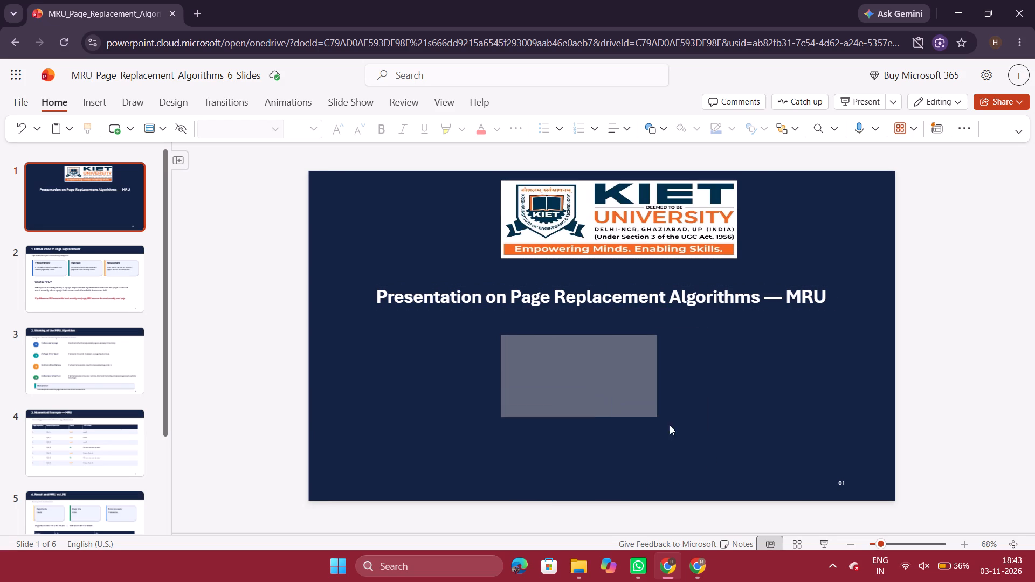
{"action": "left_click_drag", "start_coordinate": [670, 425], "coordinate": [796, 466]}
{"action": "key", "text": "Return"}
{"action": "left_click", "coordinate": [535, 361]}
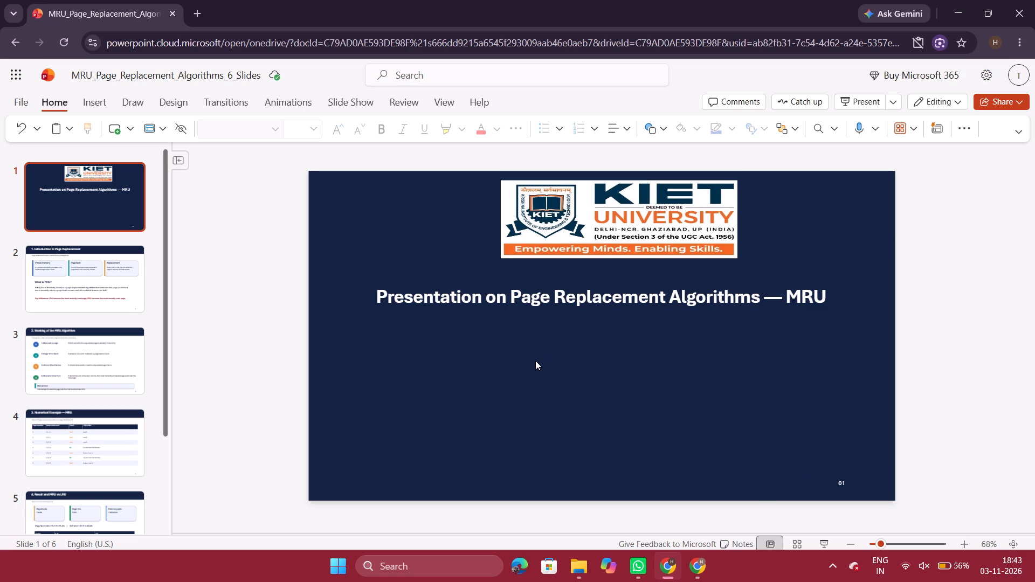
Insert a rectangle below the title on slide 1 and enlarge it to about 9.21" wide by 3.39" high.
{"action": "left_click", "coordinate": [667, 126]}
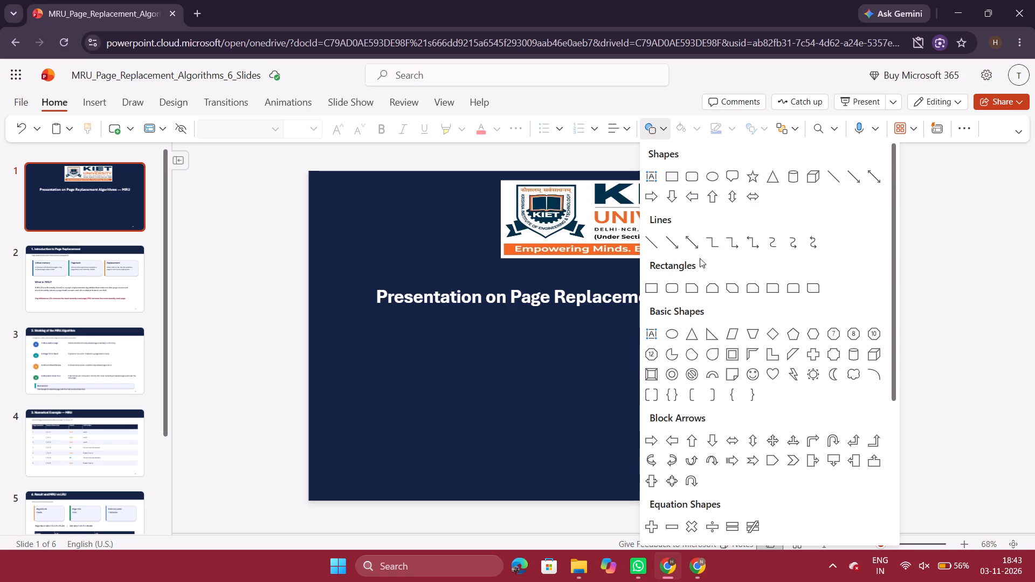
{"action": "left_click", "coordinate": [650, 289]}
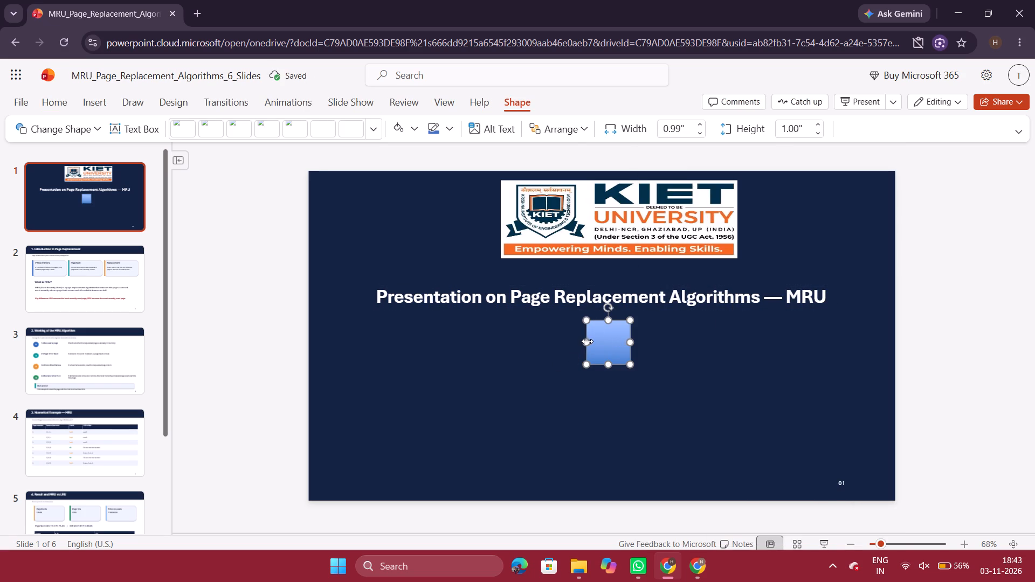
{"action": "left_click_drag", "start_coordinate": [587, 341], "coordinate": [422, 390]}
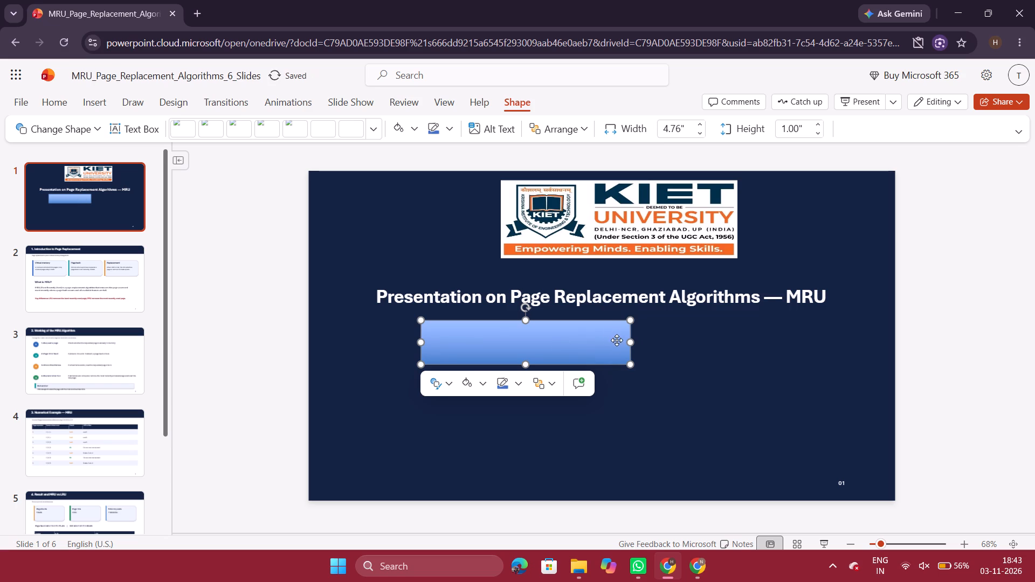
{"action": "left_click_drag", "start_coordinate": [632, 342], "coordinate": [784, 345]}
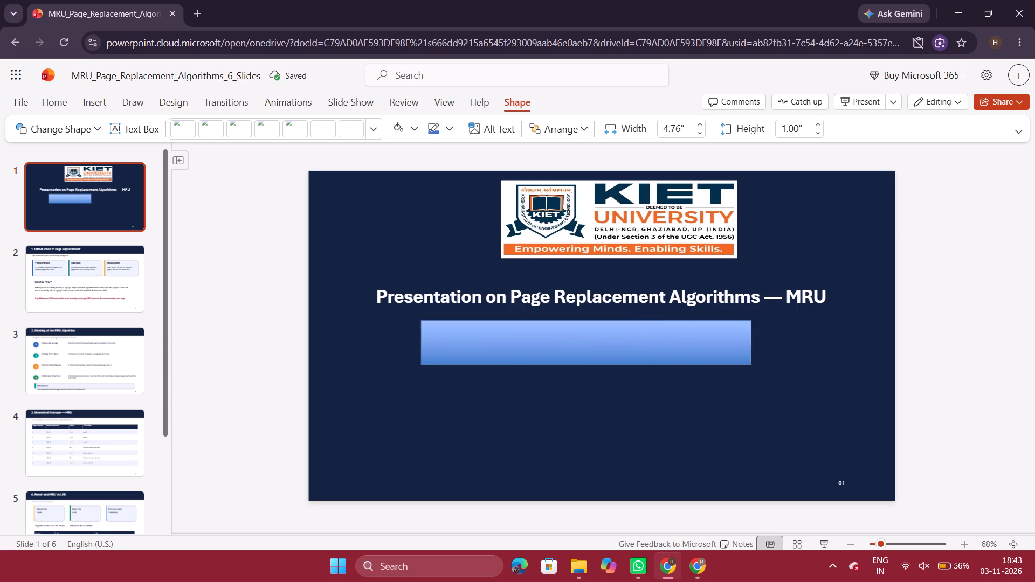
{"action": "left_click_drag", "start_coordinate": [784, 345], "coordinate": [829, 344]}
{"action": "left_click_drag", "start_coordinate": [623, 363], "coordinate": [649, 468]}
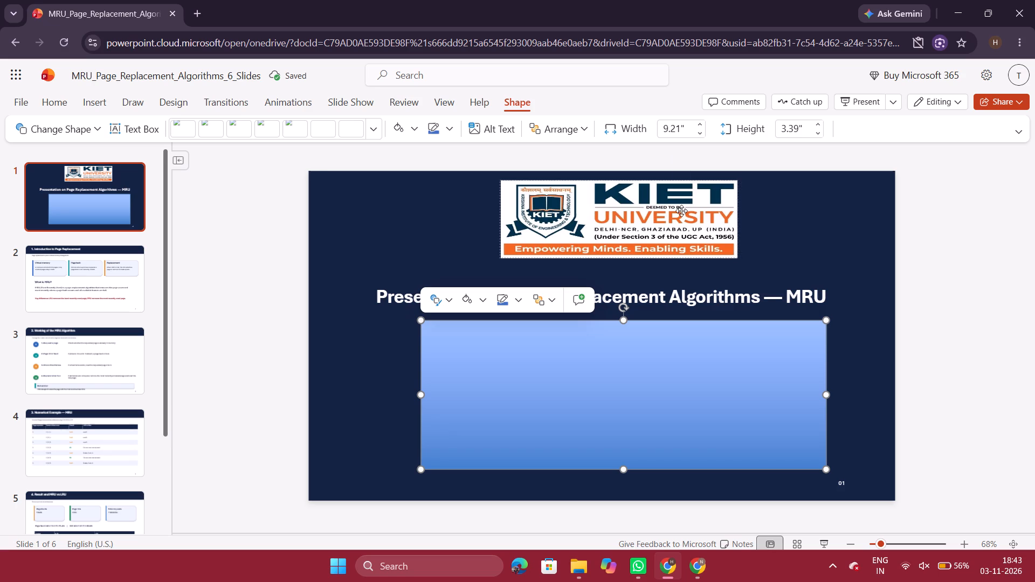
Fill the rectangle below the title with solid white.
{"action": "left_click", "coordinate": [476, 296]}
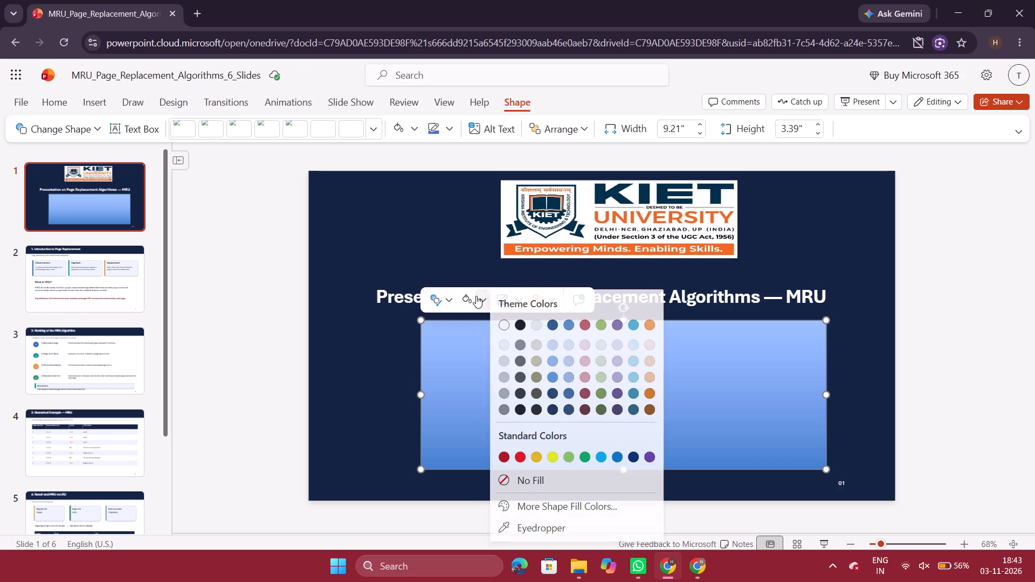
{"action": "left_click", "coordinate": [505, 321]}
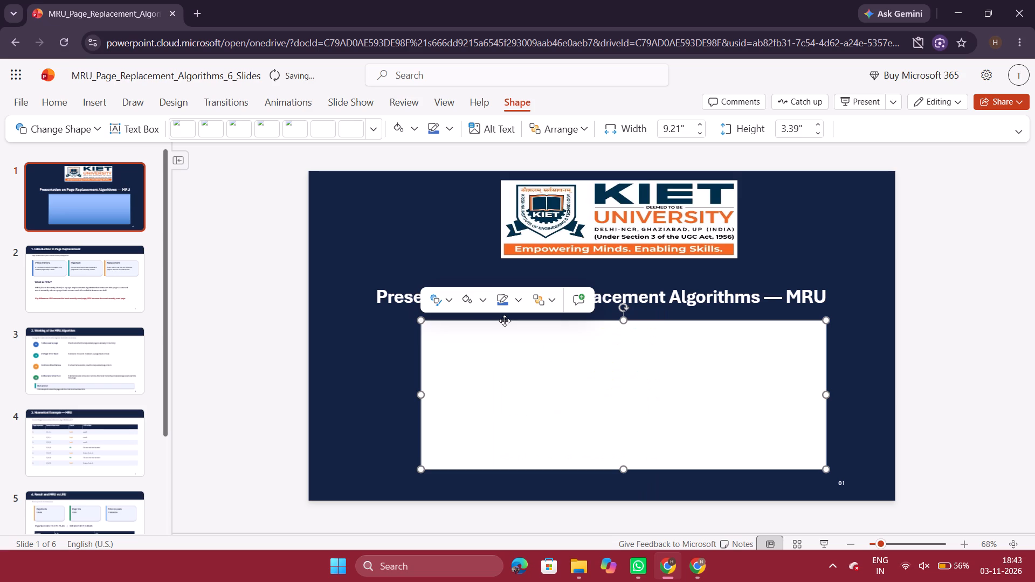
{"action": "left_click", "coordinate": [534, 367]}
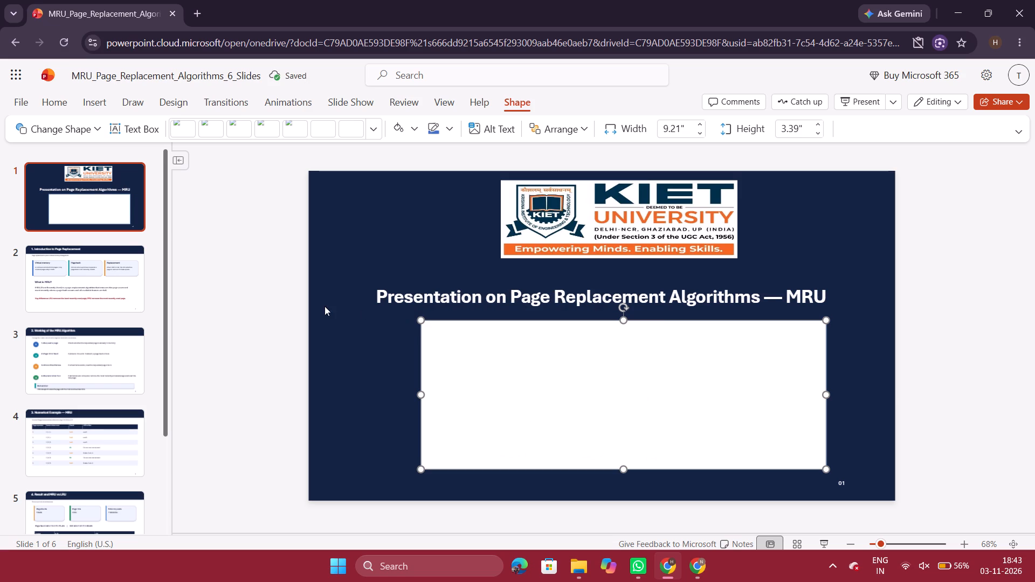
Draw a text box about 5.99" wide by 2.34" high inside the white rectangle.
{"action": "left_click", "coordinate": [109, 133]}
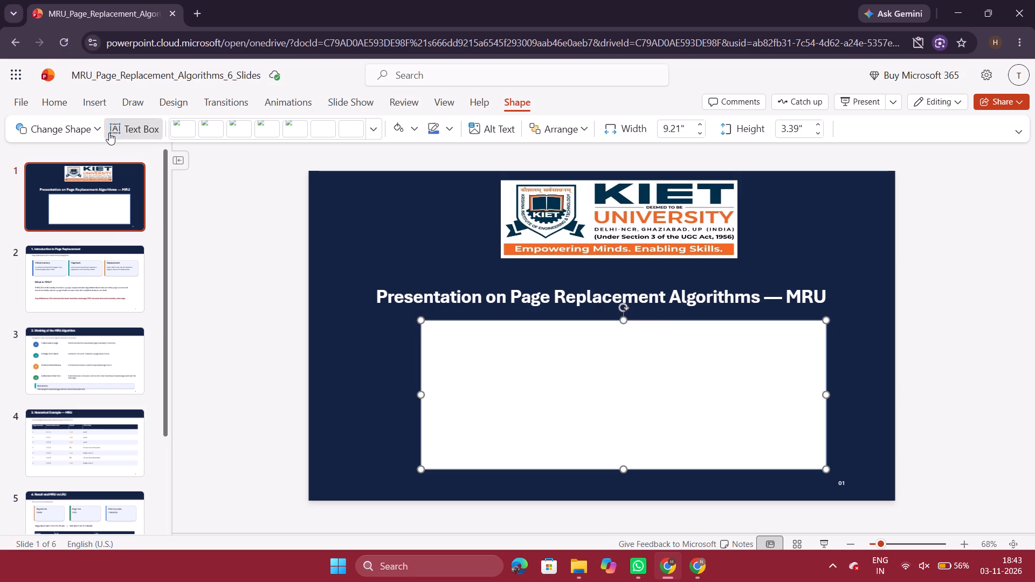
{"action": "left_click_drag", "start_coordinate": [472, 339], "coordinate": [751, 484]}
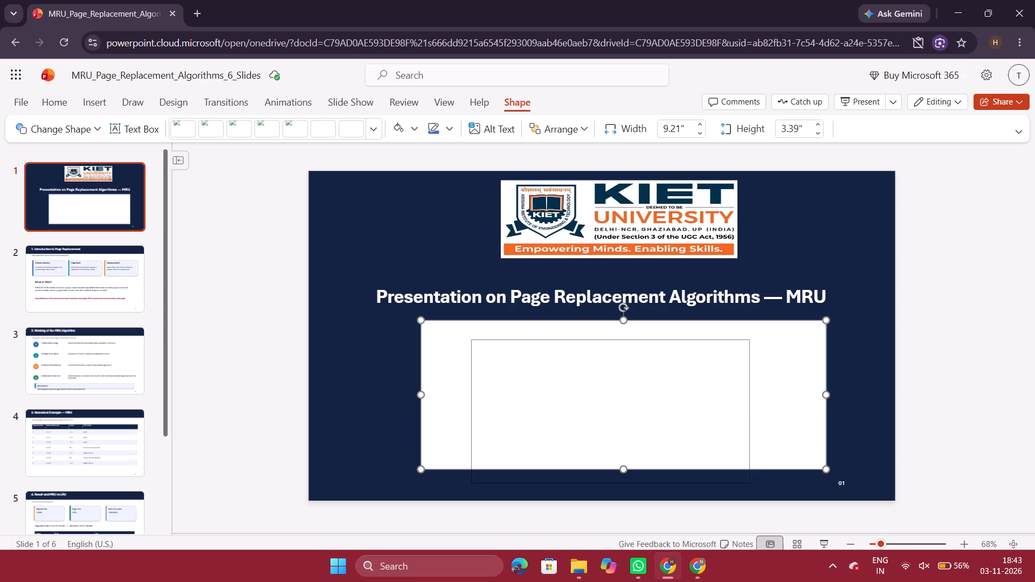
{"action": "left_click_drag", "start_coordinate": [751, 484], "coordinate": [736, 443]}
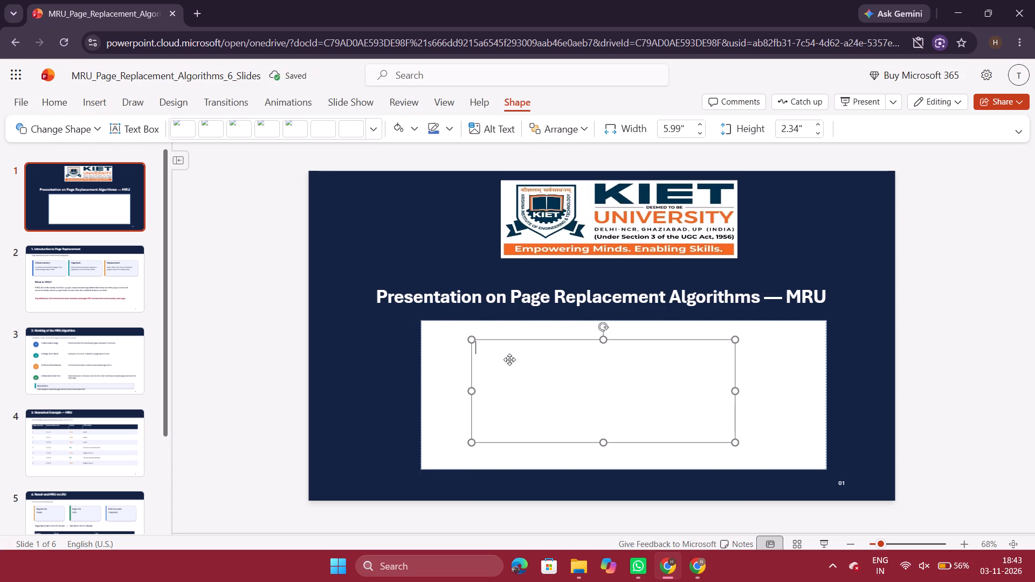
Enter a first line in the text box with the label "Name :" followed by the student's name.
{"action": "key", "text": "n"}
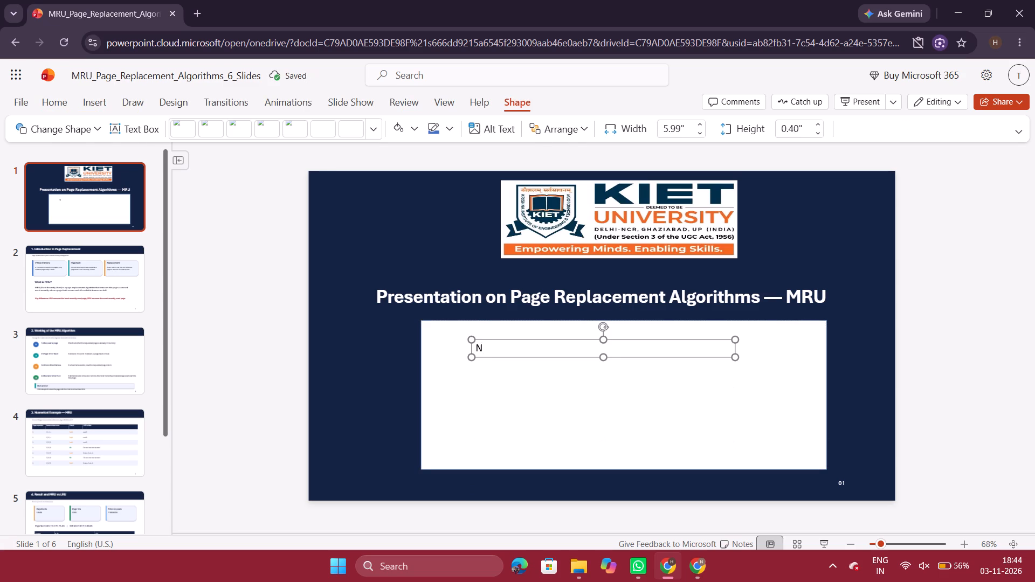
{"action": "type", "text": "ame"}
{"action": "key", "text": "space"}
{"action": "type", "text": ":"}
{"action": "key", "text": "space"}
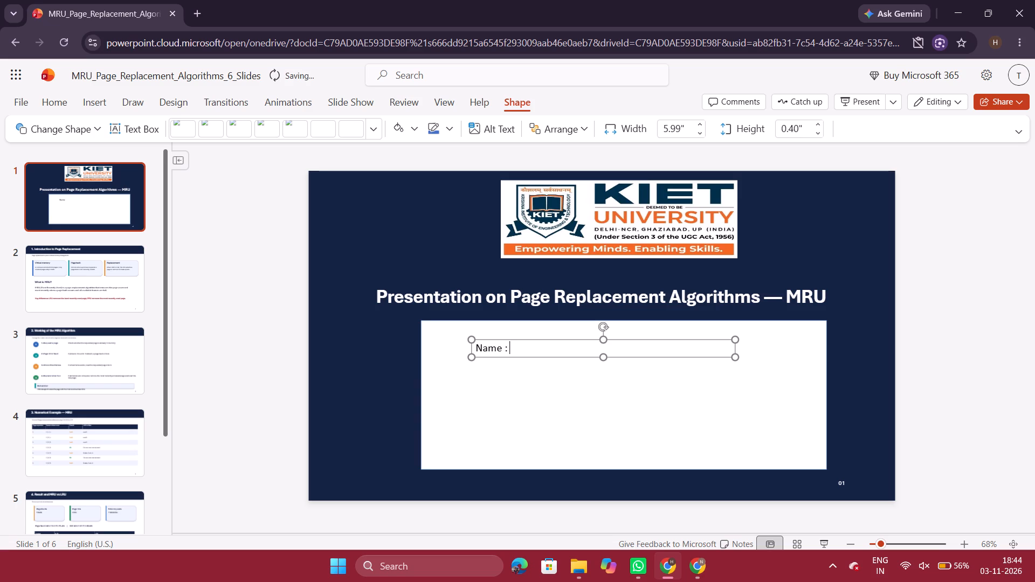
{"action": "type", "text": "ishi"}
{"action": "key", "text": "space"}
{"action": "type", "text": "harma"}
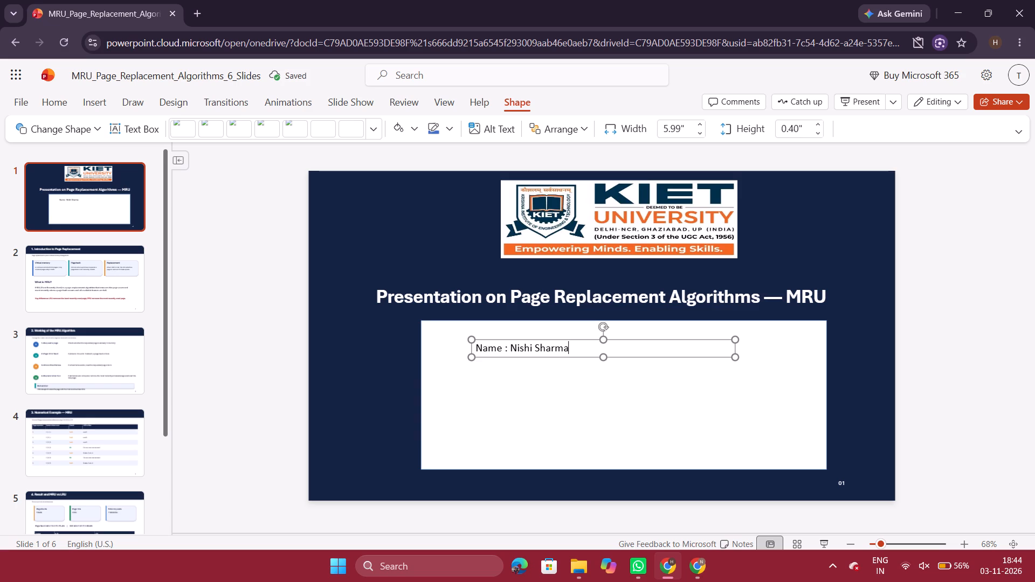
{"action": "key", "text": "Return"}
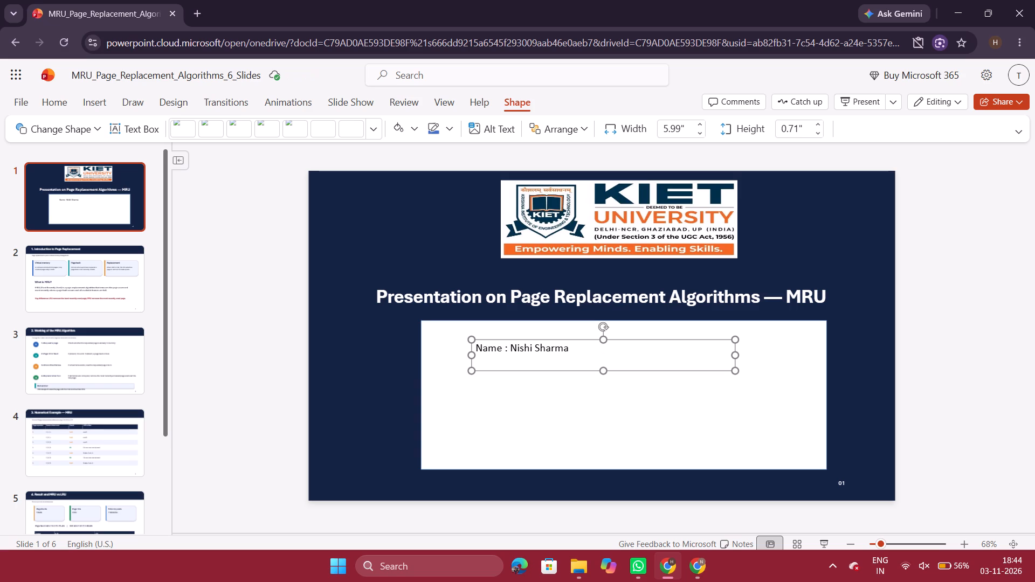
Add a second line to the text box reading "Branch : CSIT-B".
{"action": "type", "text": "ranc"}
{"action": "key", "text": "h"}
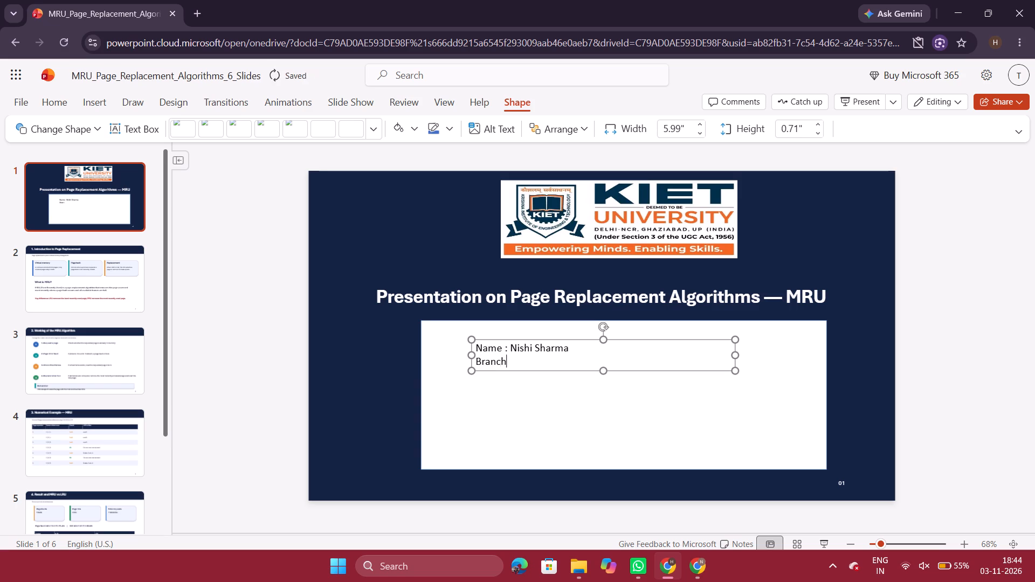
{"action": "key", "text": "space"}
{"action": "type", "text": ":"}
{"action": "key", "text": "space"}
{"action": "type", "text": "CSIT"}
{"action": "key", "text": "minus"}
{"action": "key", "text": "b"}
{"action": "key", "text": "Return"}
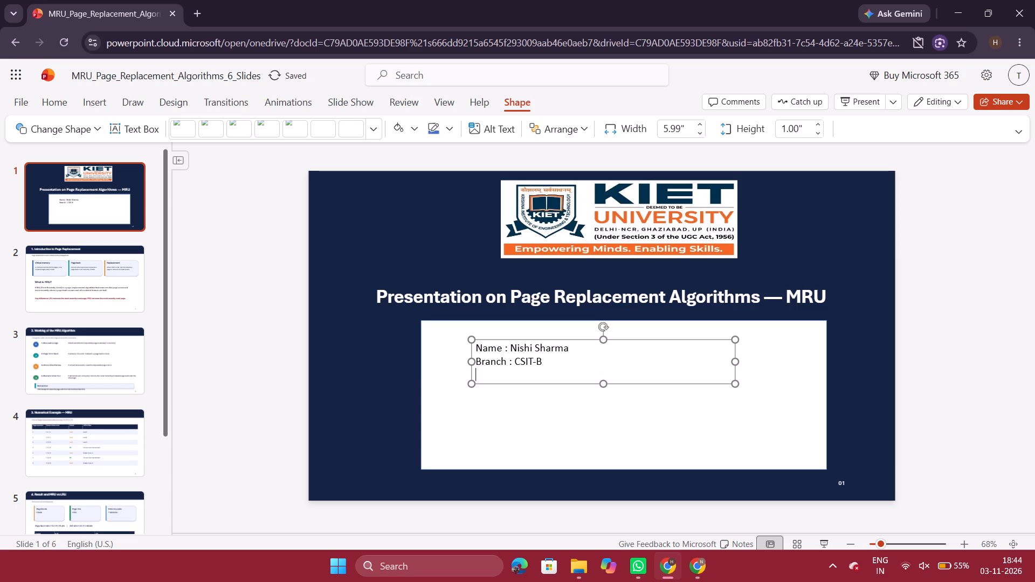
Add a third line to the text box with the label "Roll No :" followed by the student's roll number.
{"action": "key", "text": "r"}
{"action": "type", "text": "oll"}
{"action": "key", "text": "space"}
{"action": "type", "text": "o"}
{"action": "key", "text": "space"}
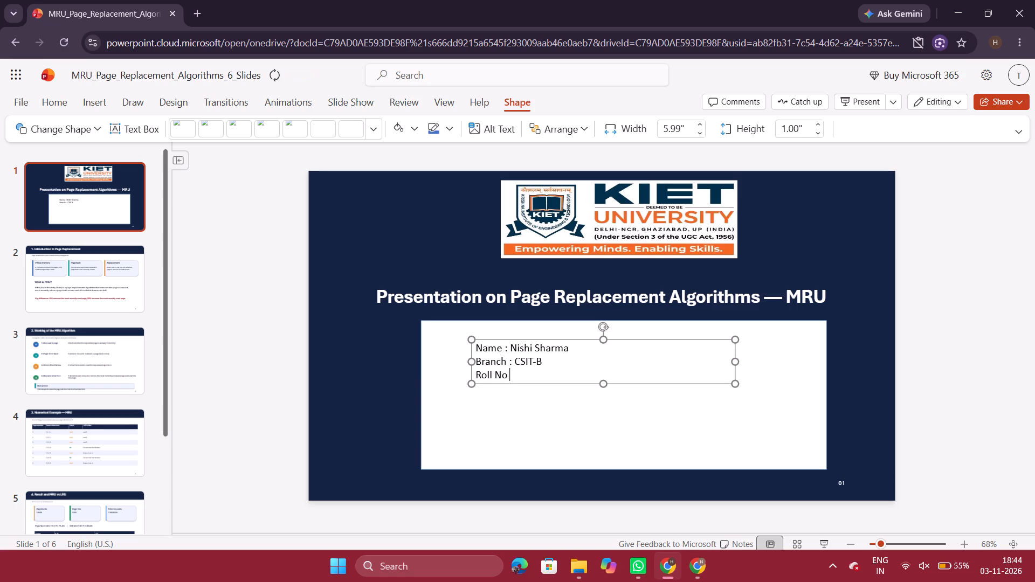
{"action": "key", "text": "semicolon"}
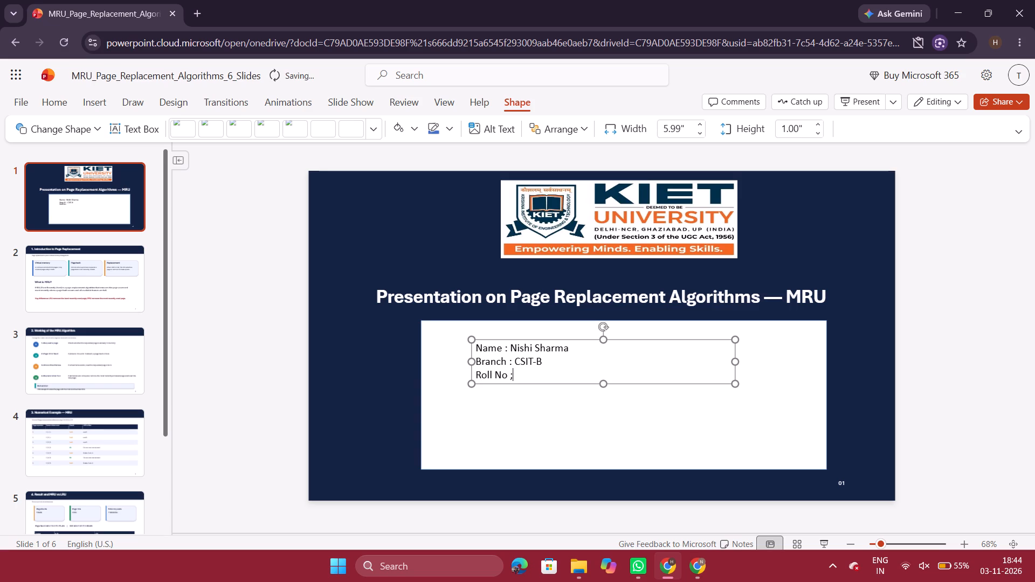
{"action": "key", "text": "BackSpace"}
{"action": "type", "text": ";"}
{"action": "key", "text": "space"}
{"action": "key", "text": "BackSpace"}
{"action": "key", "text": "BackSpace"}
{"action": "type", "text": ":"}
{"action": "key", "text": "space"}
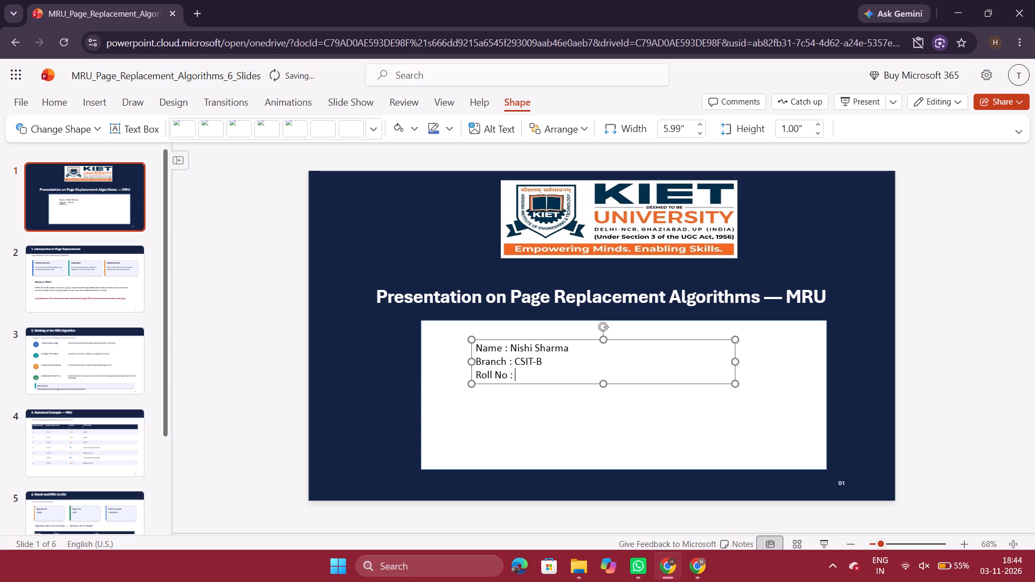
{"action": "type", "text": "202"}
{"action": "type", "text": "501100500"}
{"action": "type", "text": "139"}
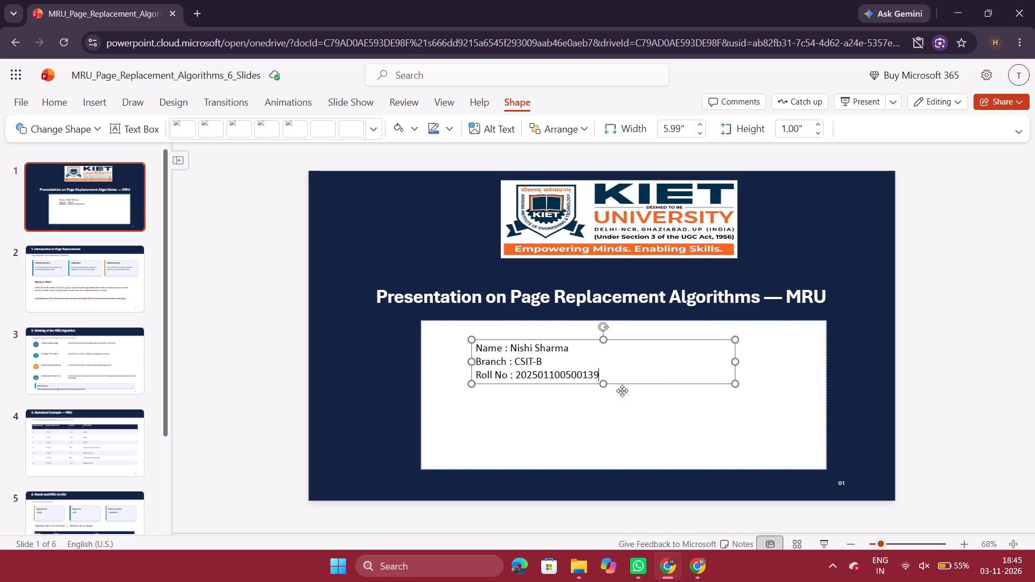
Set the font size of all three student-detail lines in the text box to 20.
{"action": "left_click", "coordinate": [603, 384]}
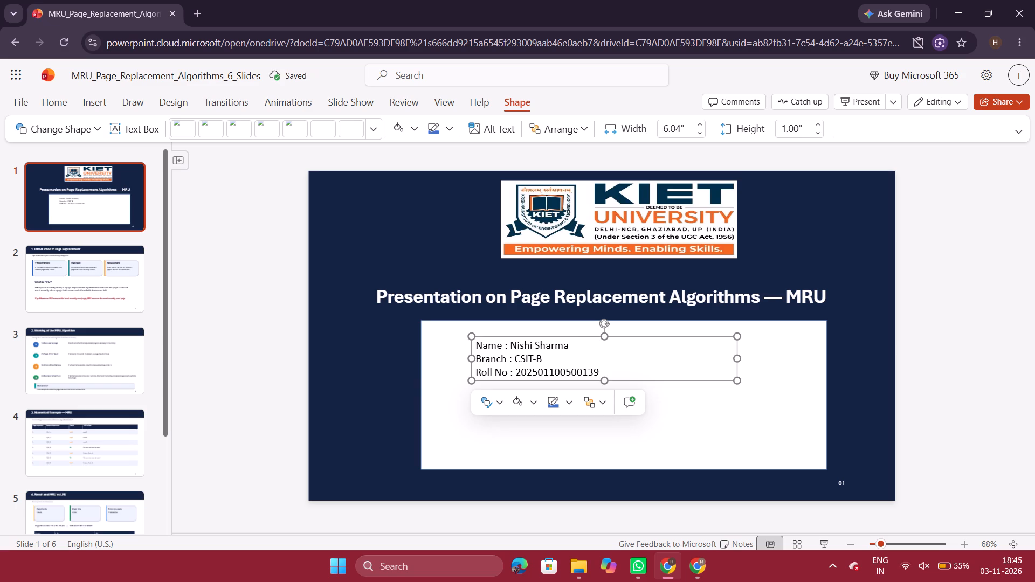
{"action": "left_click_drag", "start_coordinate": [476, 345], "coordinate": [600, 373]}
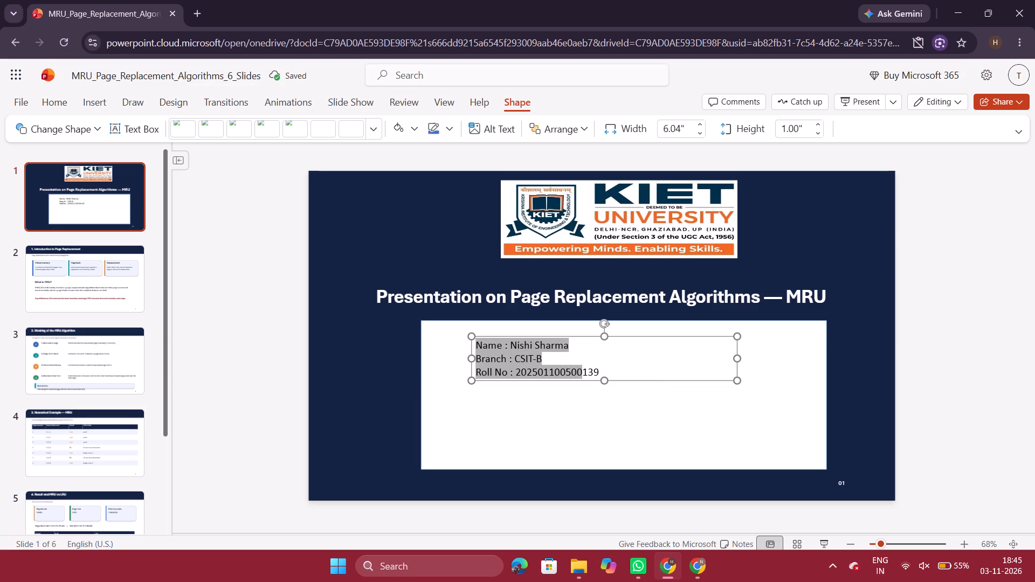
{"action": "left_click_drag", "start_coordinate": [600, 373], "coordinate": [608, 375]}
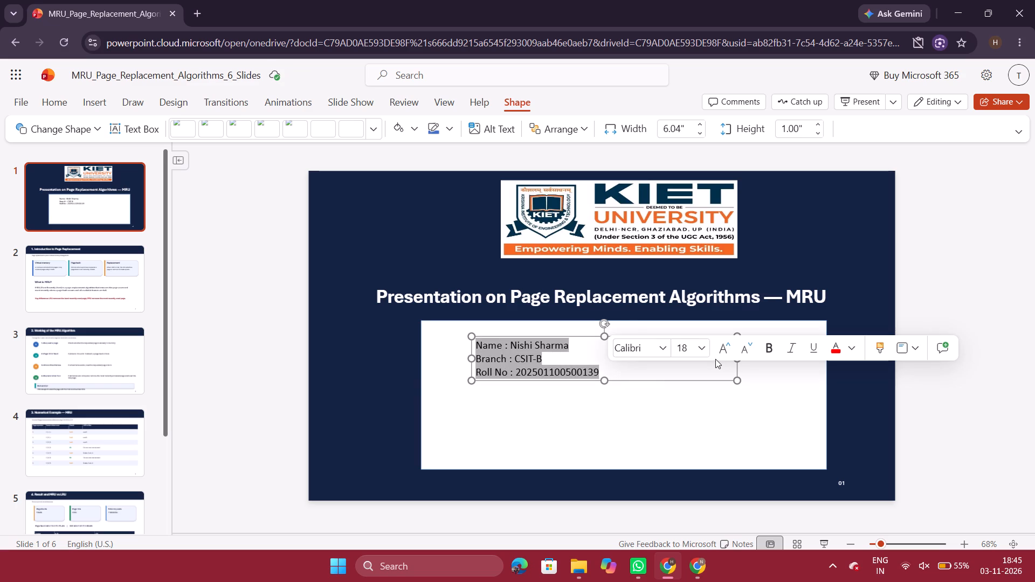
{"action": "left_click", "coordinate": [705, 351]}
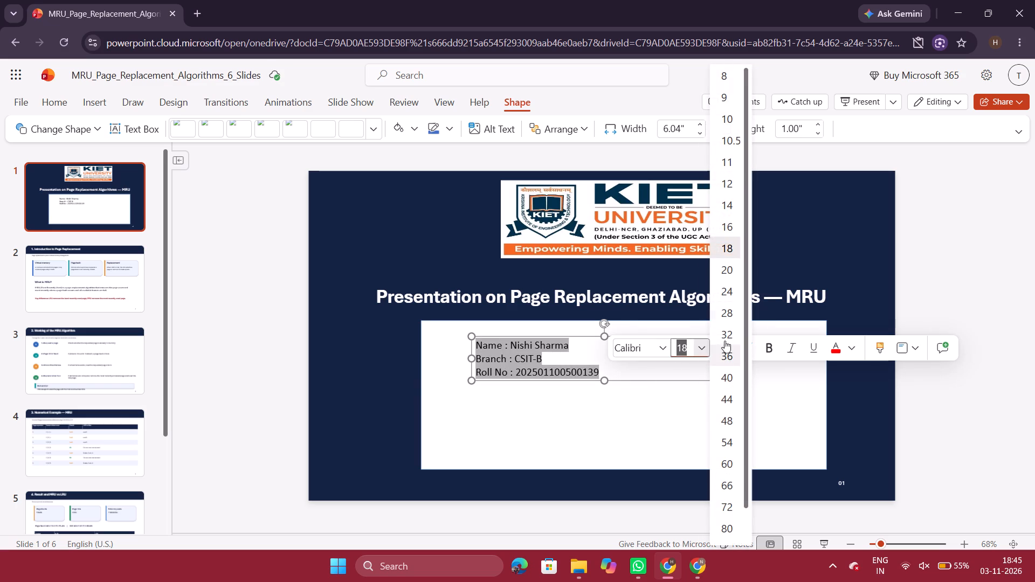
{"action": "left_click", "coordinate": [730, 279]}
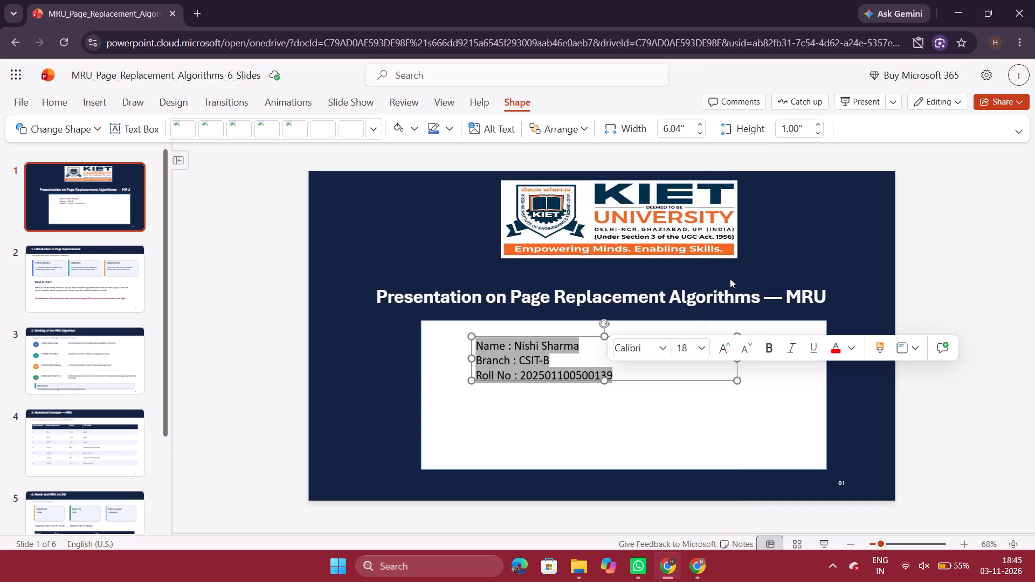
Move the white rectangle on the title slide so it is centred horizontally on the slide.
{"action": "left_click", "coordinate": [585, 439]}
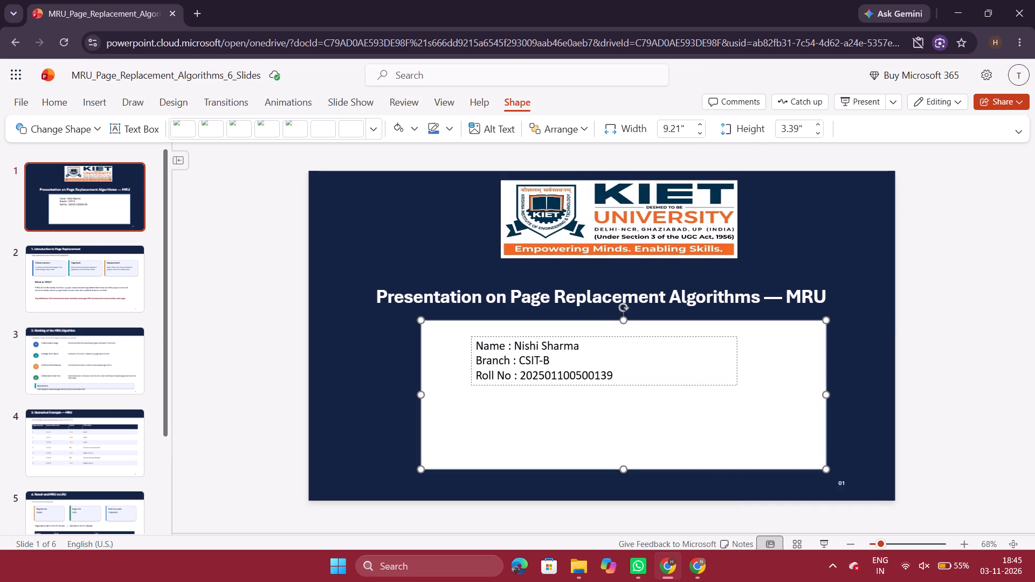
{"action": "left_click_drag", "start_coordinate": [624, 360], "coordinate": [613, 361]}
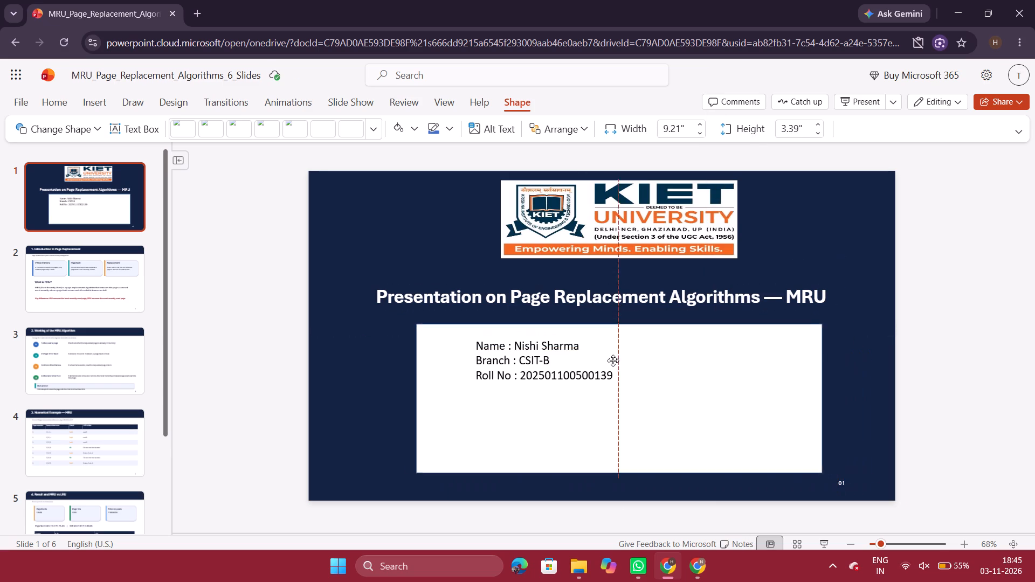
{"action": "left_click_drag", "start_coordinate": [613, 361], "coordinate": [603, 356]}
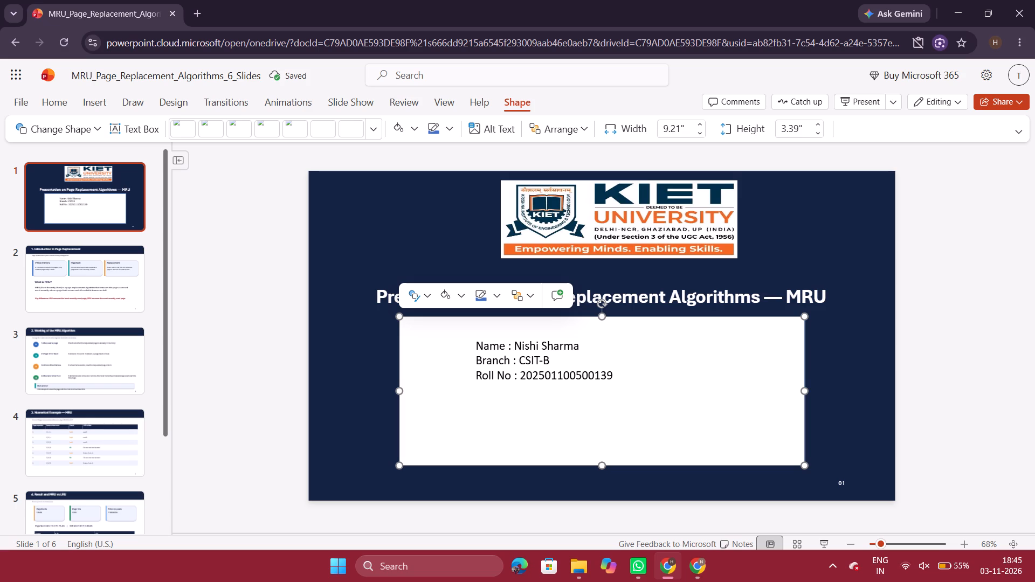
Move the student-details text box down to the middle of the white rectangle.
{"action": "left_click", "coordinate": [569, 363]}
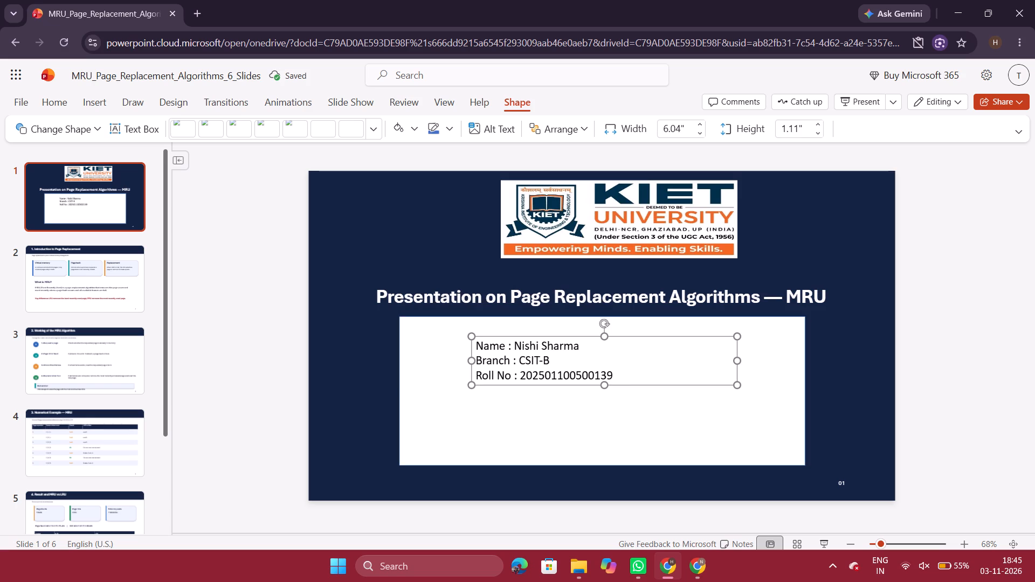
{"action": "left_click_drag", "start_coordinate": [604, 359], "coordinate": [613, 377]}
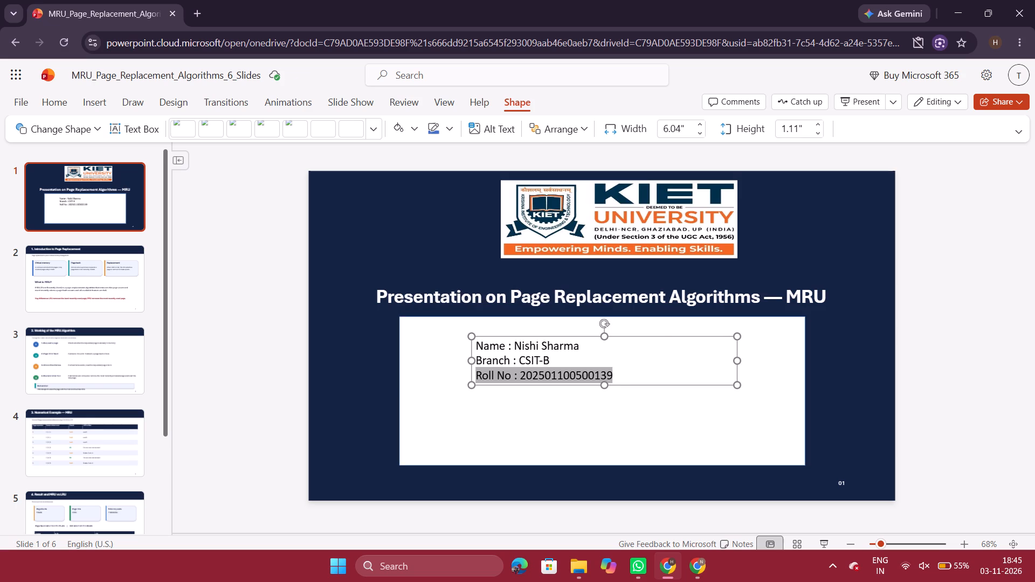
{"action": "left_click_drag", "start_coordinate": [613, 377], "coordinate": [640, 364]}
{"action": "left_click", "coordinate": [640, 364]}
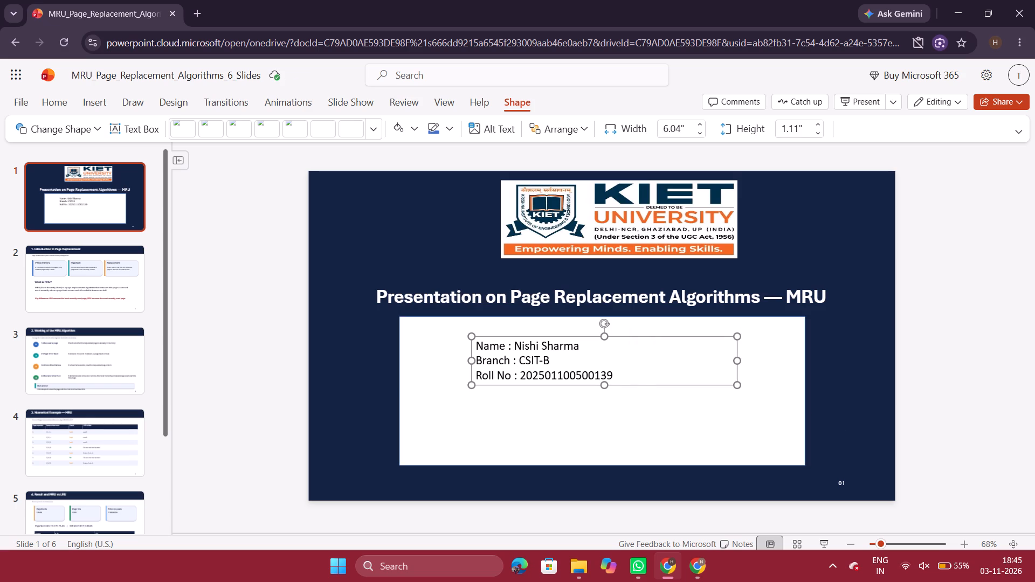
{"action": "left_click_drag", "start_coordinate": [605, 381], "coordinate": [607, 400]}
{"action": "left_click_drag", "start_coordinate": [607, 400], "coordinate": [637, 358]}
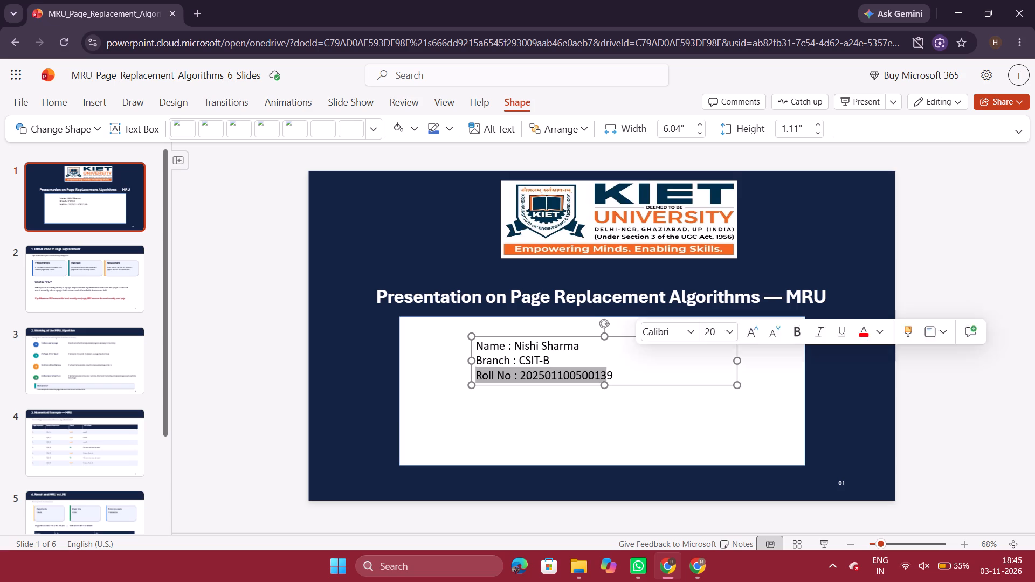
{"action": "left_click", "coordinate": [637, 358]}
{"action": "left_click", "coordinate": [600, 359]}
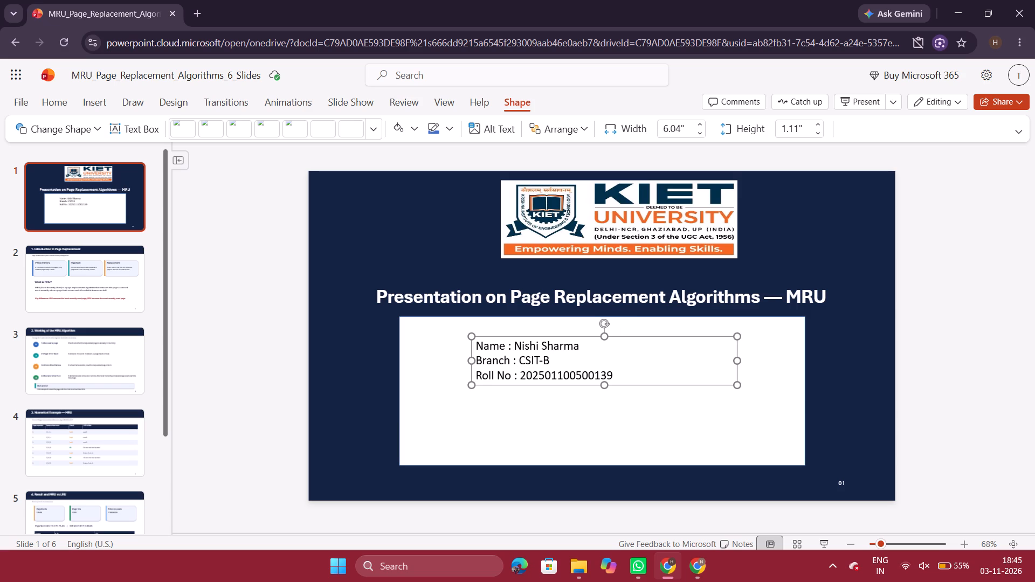
{"action": "left_click_drag", "start_coordinate": [581, 359], "coordinate": [650, 373]}
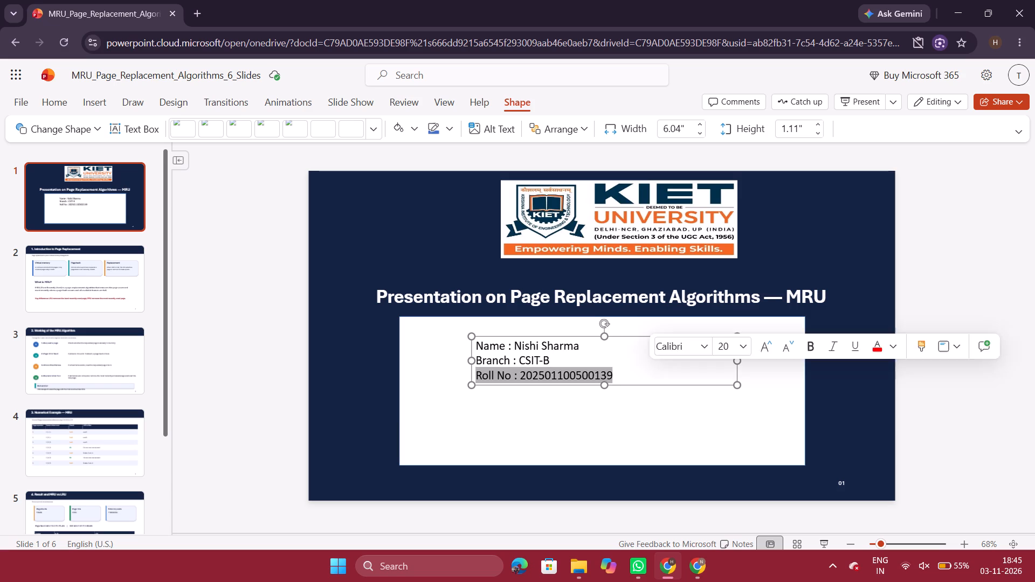
{"action": "left_click", "coordinate": [650, 373]}
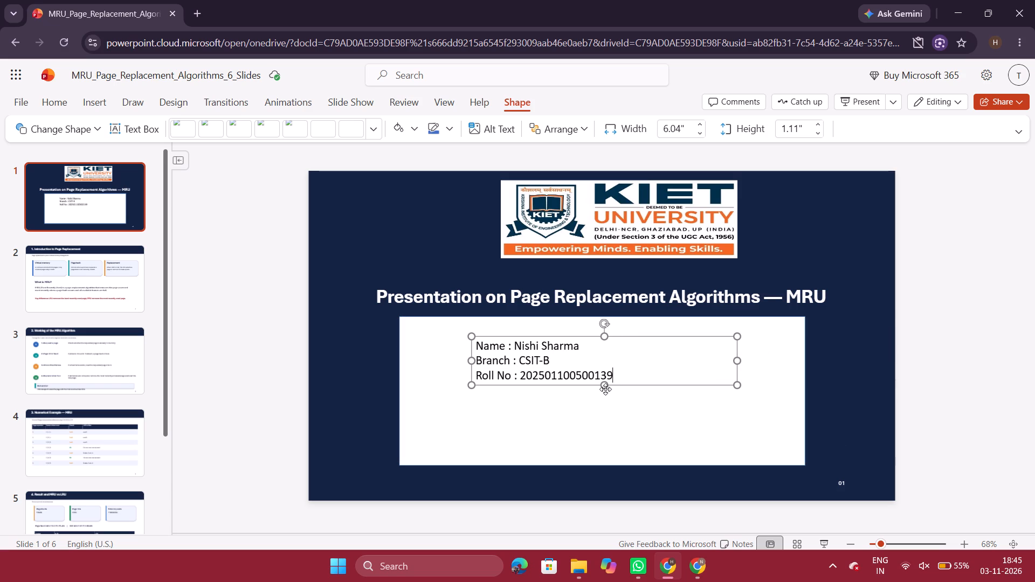
{"action": "left_click_drag", "start_coordinate": [605, 389], "coordinate": [603, 421]}
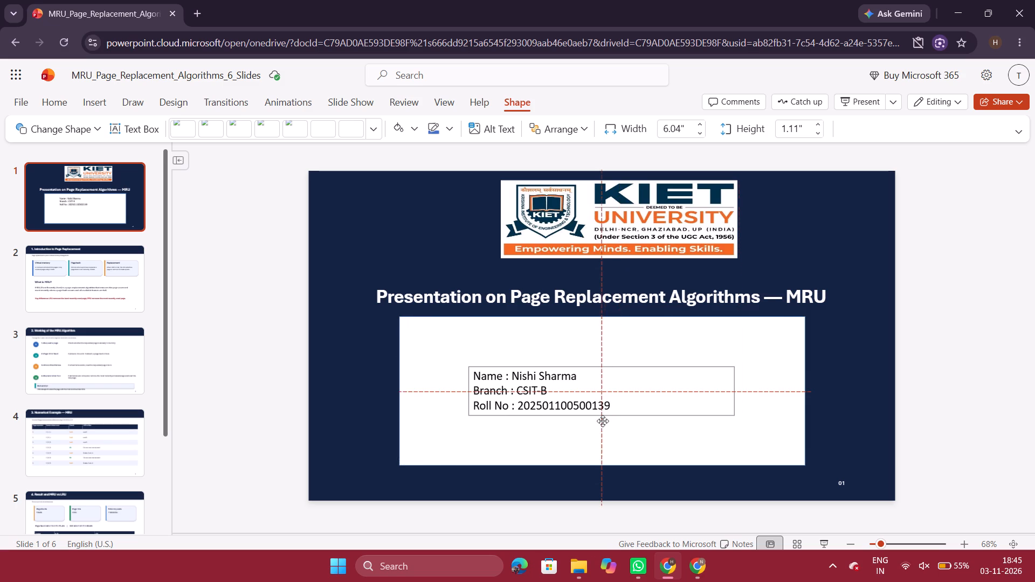
{"action": "left_click_drag", "start_coordinate": [603, 421], "coordinate": [605, 421]}
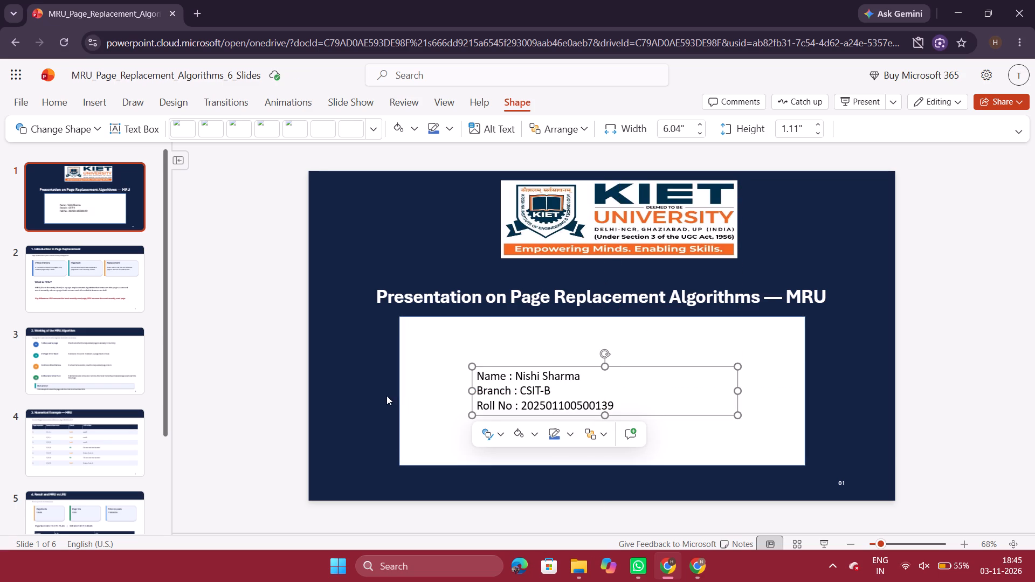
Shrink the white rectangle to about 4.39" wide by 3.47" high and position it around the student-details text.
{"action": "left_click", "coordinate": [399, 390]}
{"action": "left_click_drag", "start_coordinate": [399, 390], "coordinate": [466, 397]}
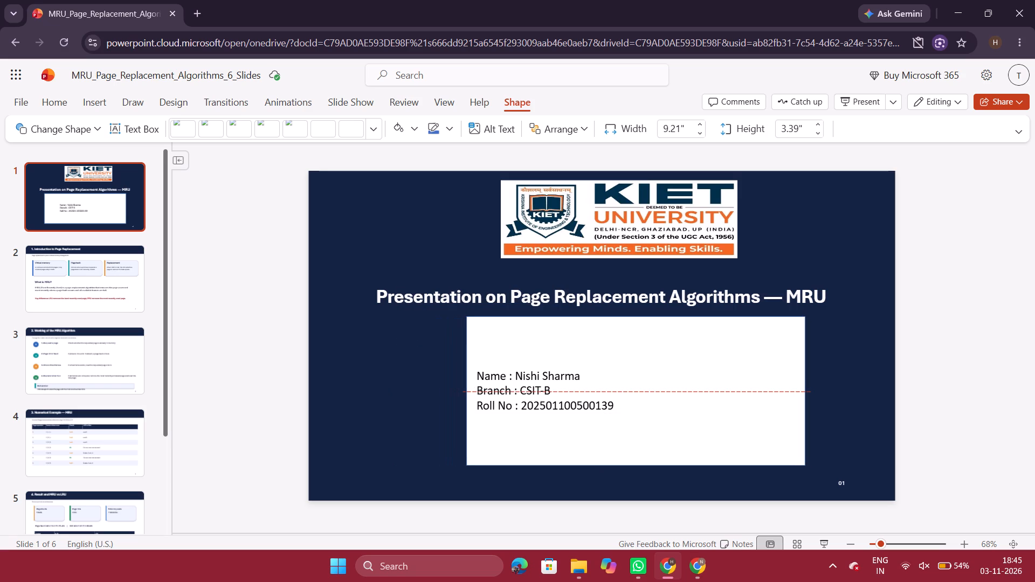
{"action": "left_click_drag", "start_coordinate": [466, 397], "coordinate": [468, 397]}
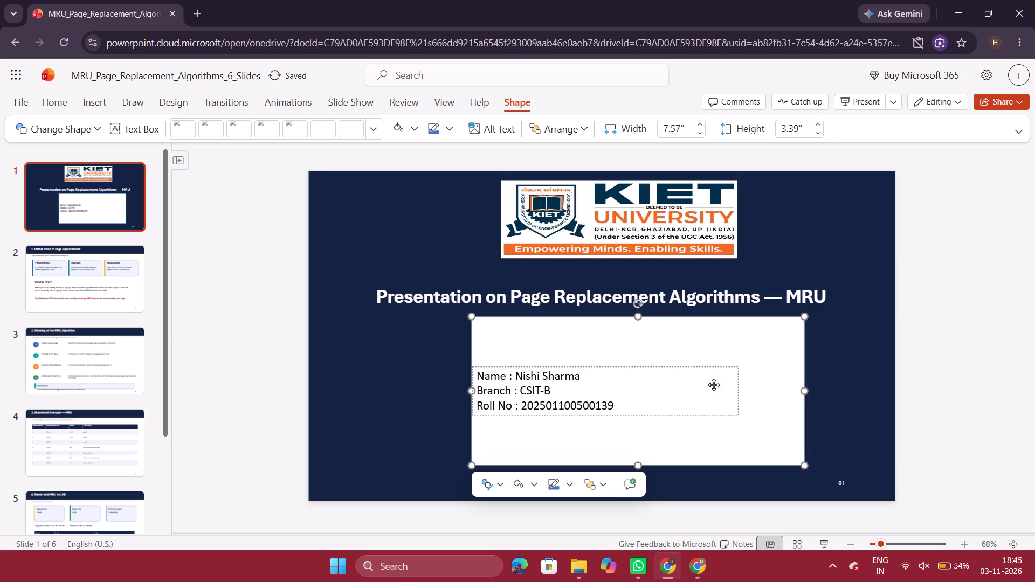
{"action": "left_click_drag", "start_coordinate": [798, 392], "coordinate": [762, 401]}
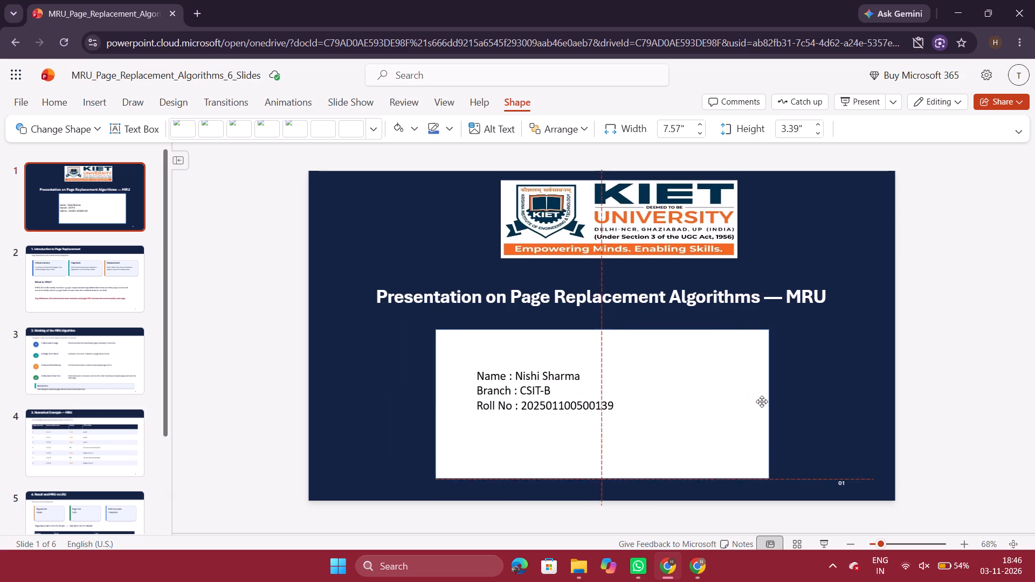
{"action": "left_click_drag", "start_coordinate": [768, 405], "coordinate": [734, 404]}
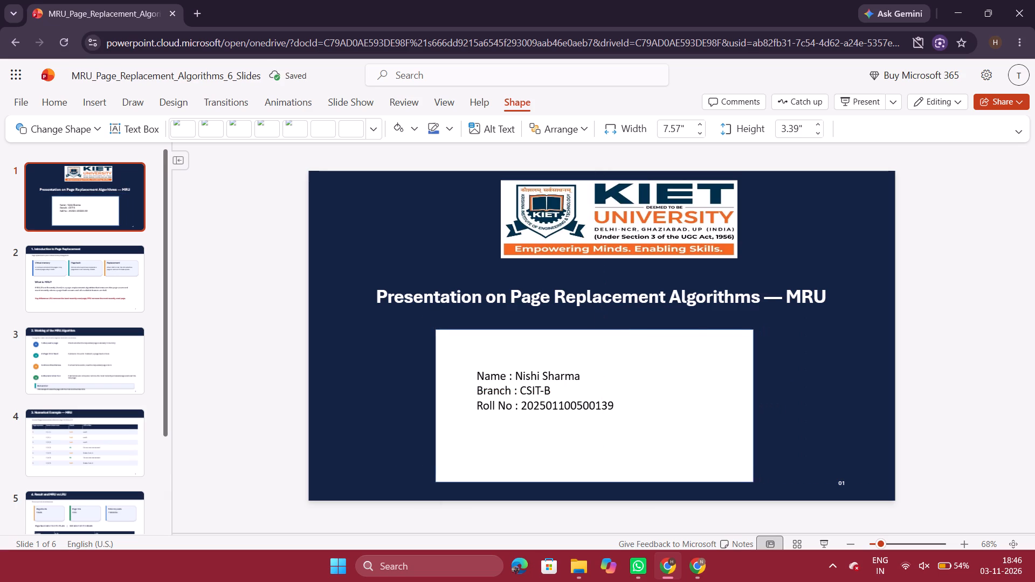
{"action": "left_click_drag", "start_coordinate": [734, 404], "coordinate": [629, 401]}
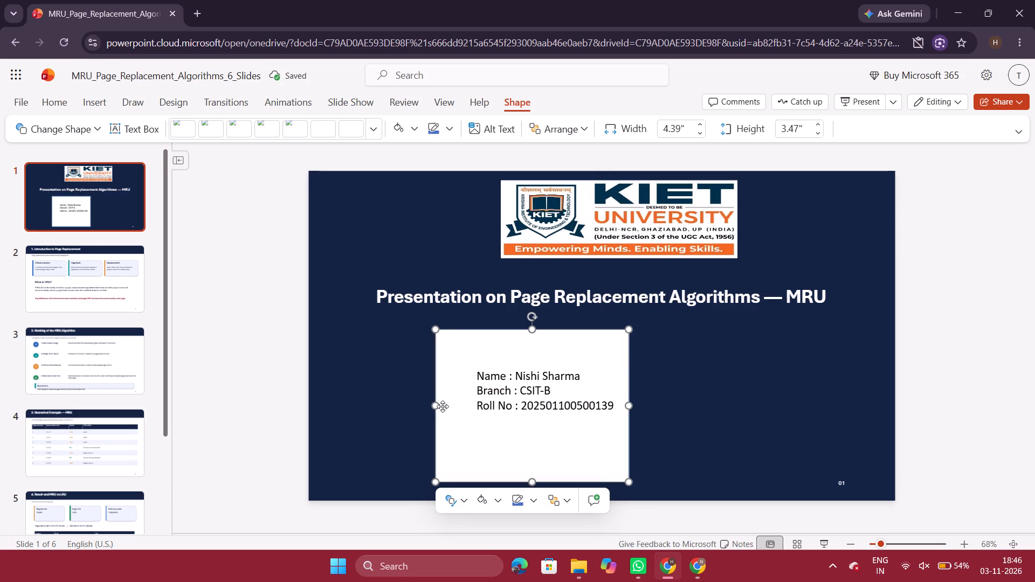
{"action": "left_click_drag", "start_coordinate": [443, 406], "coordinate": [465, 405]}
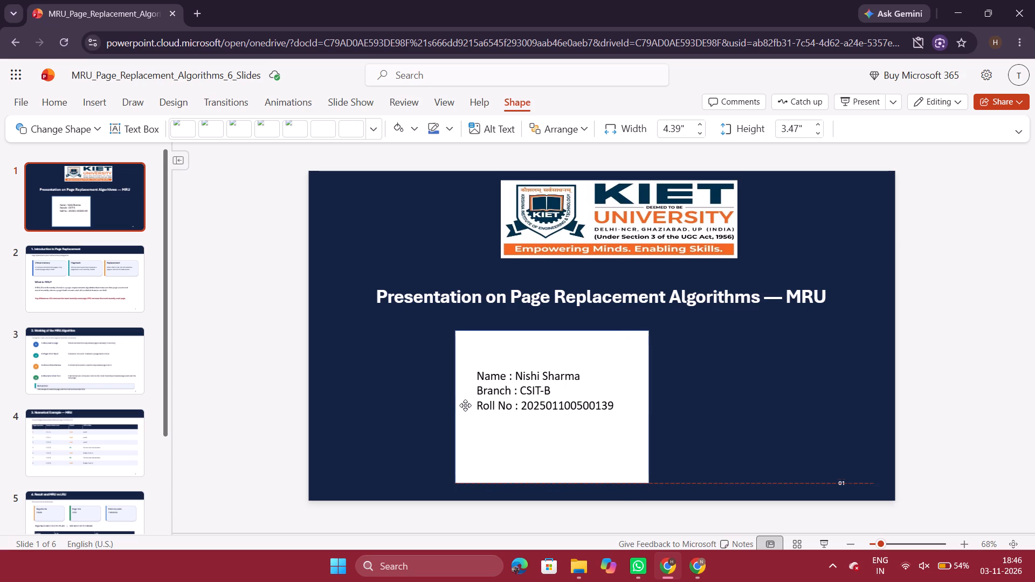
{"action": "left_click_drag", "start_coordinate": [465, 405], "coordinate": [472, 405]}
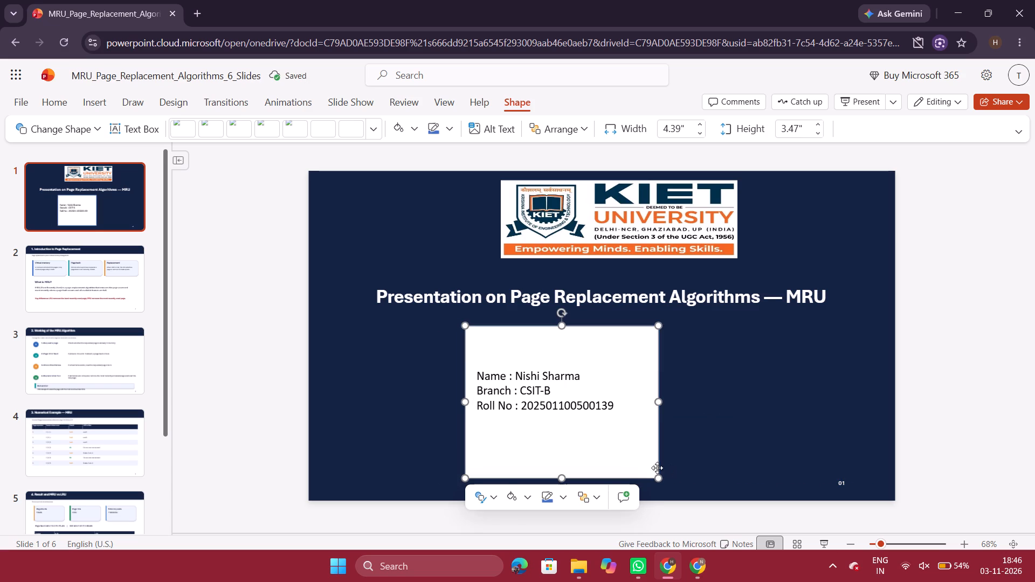
Cut the white rectangle from the title slide.
{"action": "right_click", "coordinate": [598, 469]}
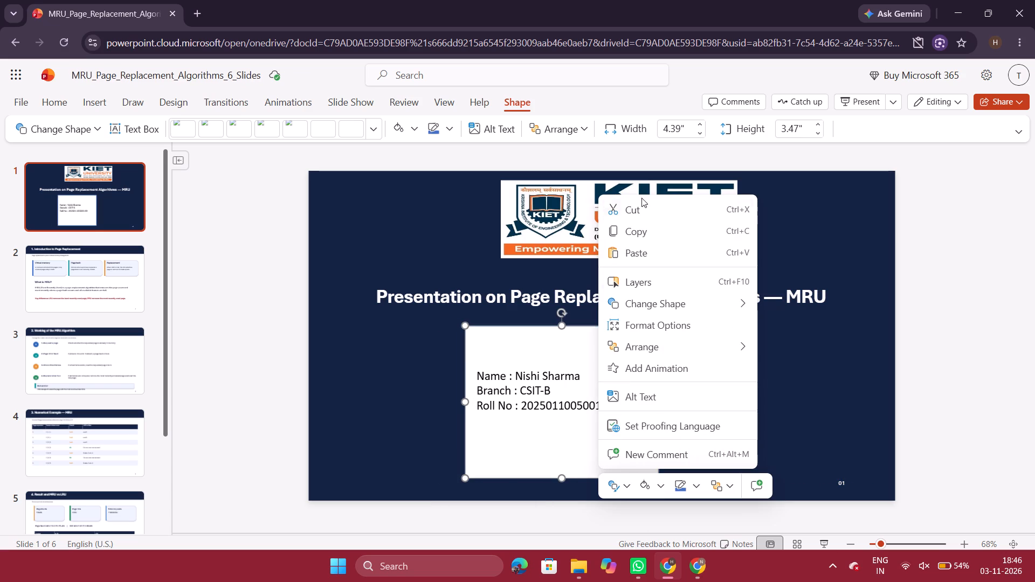
{"action": "left_click", "coordinate": [641, 207]}
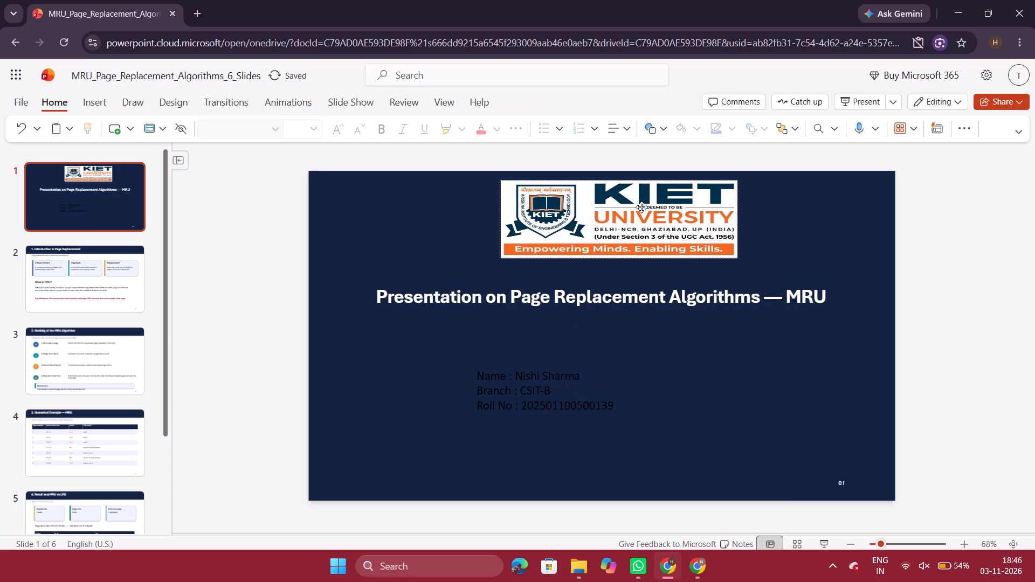
Fill the student-details text box with the theme colour White, Background 1.
{"action": "left_click", "coordinate": [617, 386]}
{"action": "left_click", "coordinate": [587, 385]}
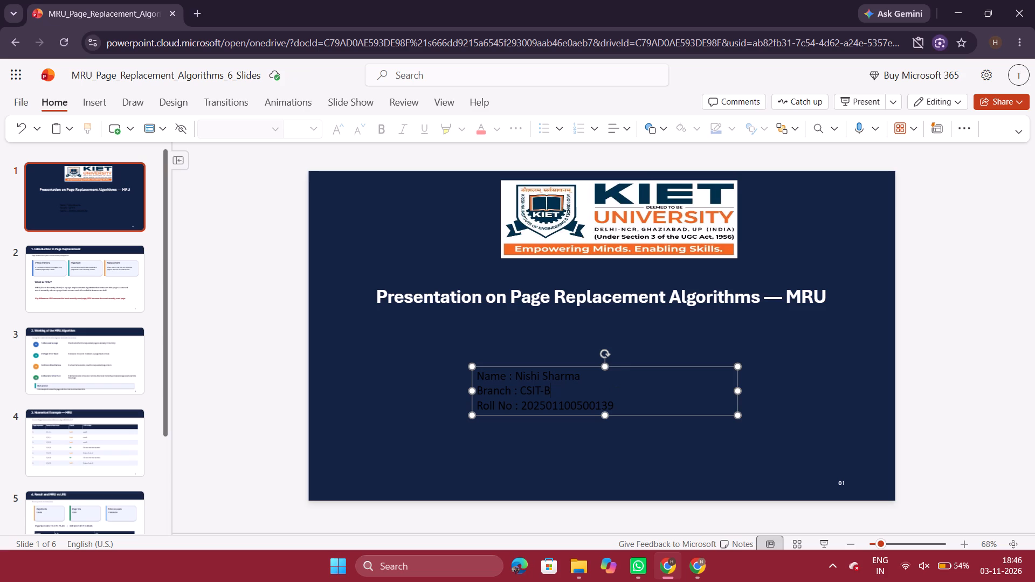
{"action": "left_click", "coordinate": [662, 127]}
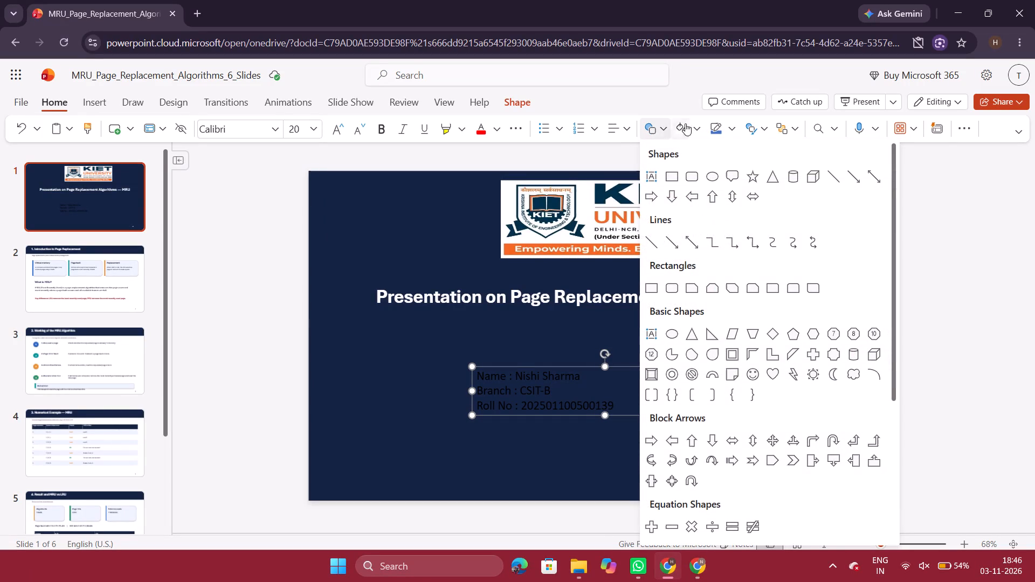
{"action": "left_click", "coordinate": [689, 123]}
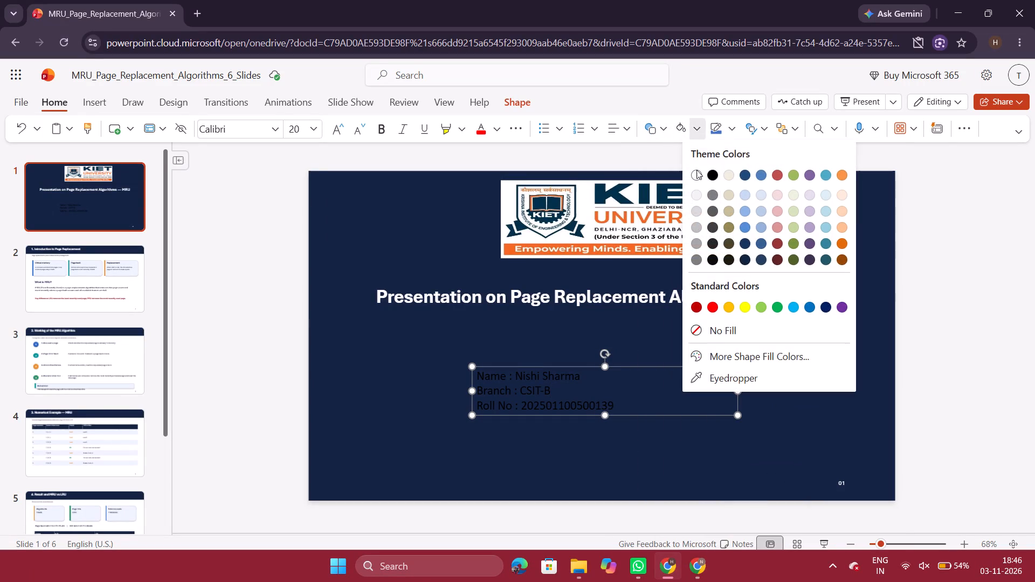
{"action": "left_click", "coordinate": [696, 171]}
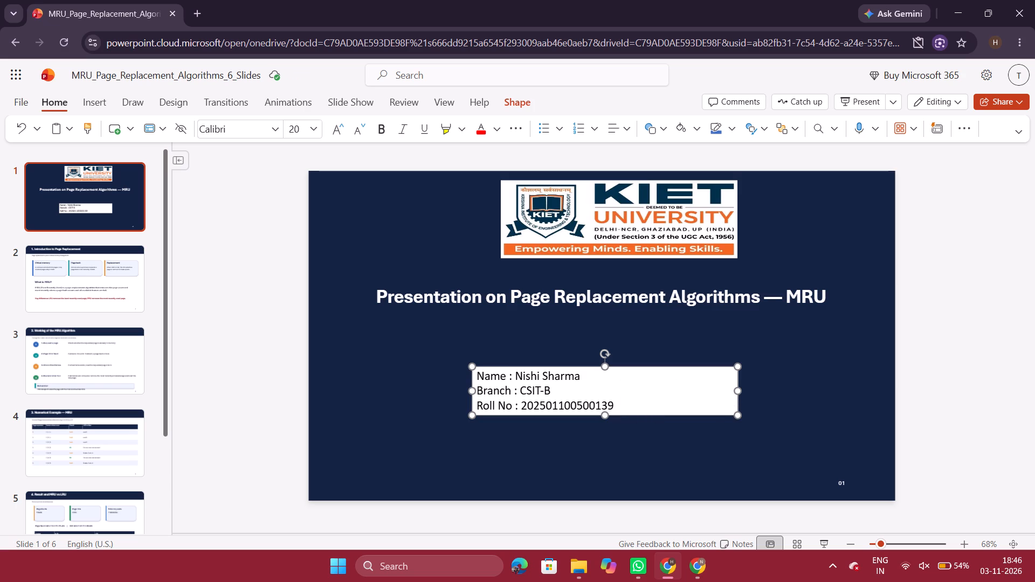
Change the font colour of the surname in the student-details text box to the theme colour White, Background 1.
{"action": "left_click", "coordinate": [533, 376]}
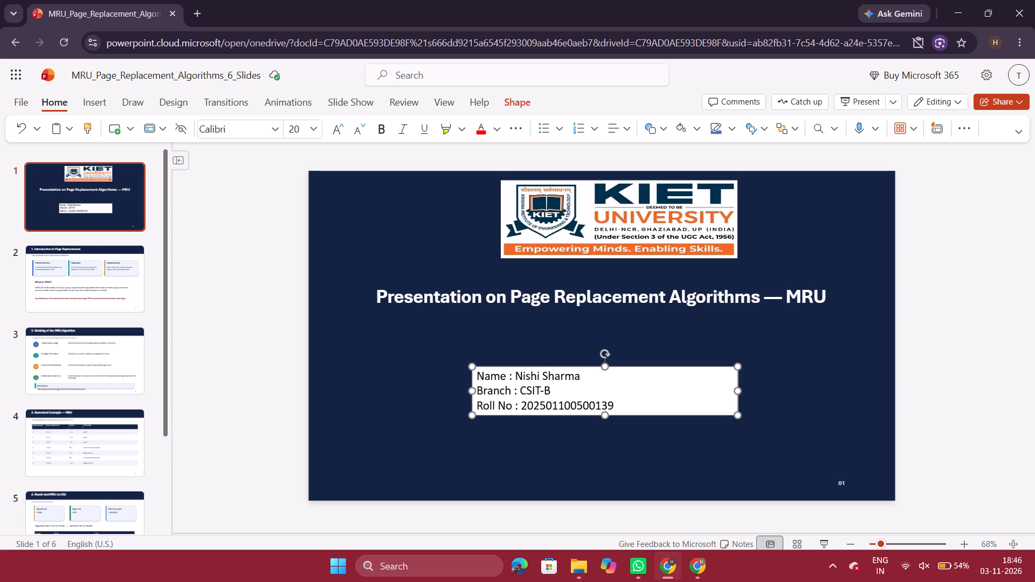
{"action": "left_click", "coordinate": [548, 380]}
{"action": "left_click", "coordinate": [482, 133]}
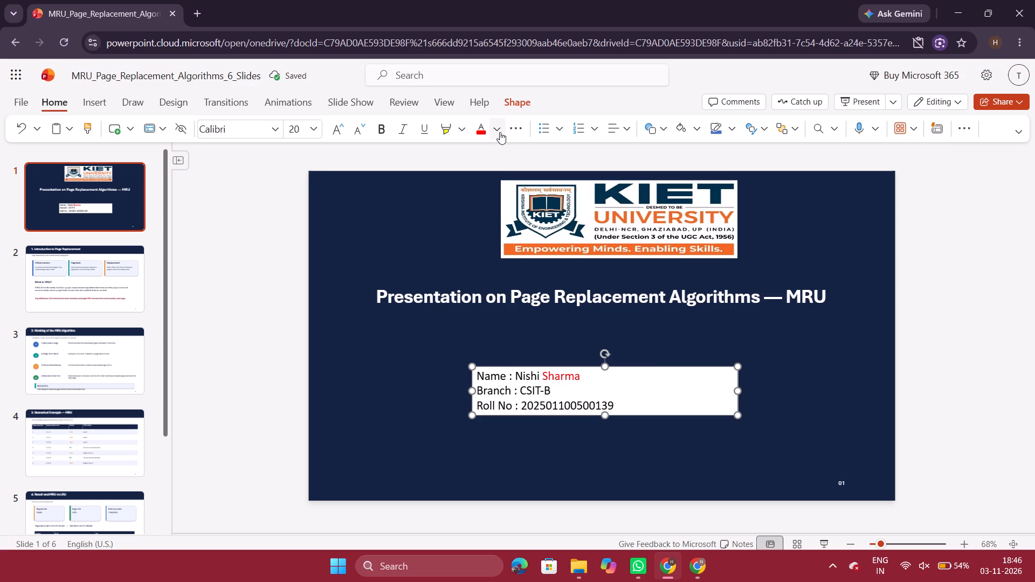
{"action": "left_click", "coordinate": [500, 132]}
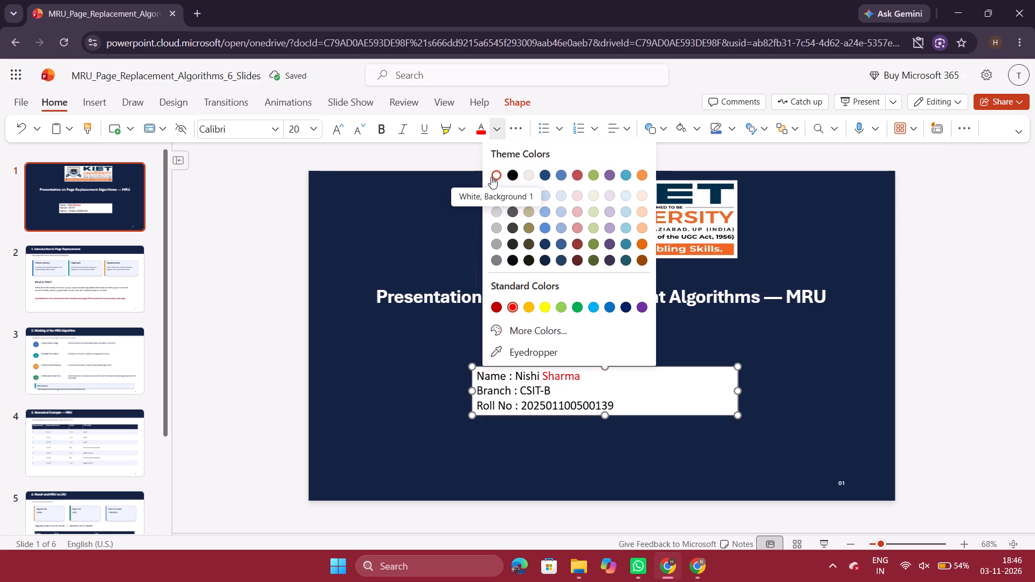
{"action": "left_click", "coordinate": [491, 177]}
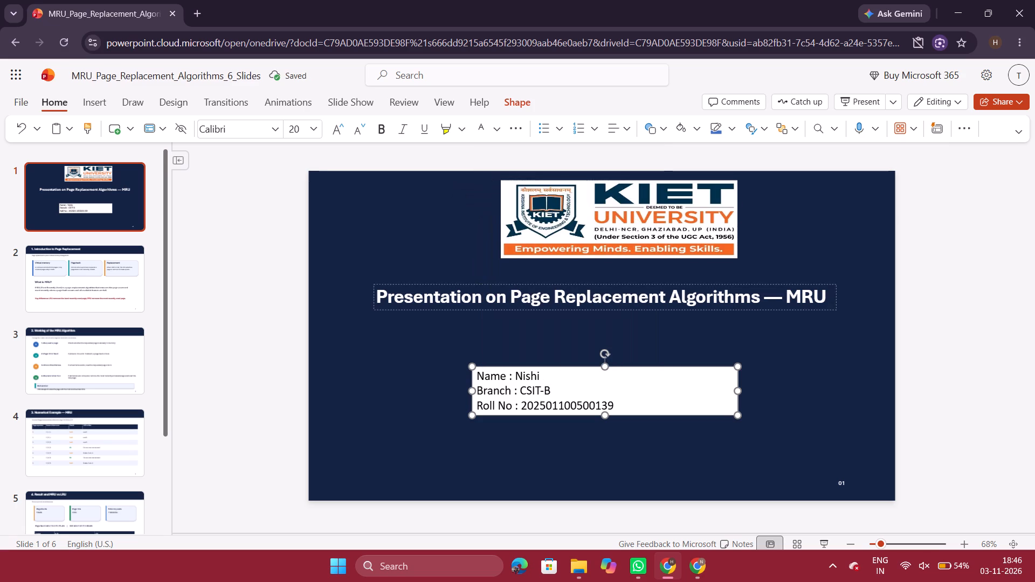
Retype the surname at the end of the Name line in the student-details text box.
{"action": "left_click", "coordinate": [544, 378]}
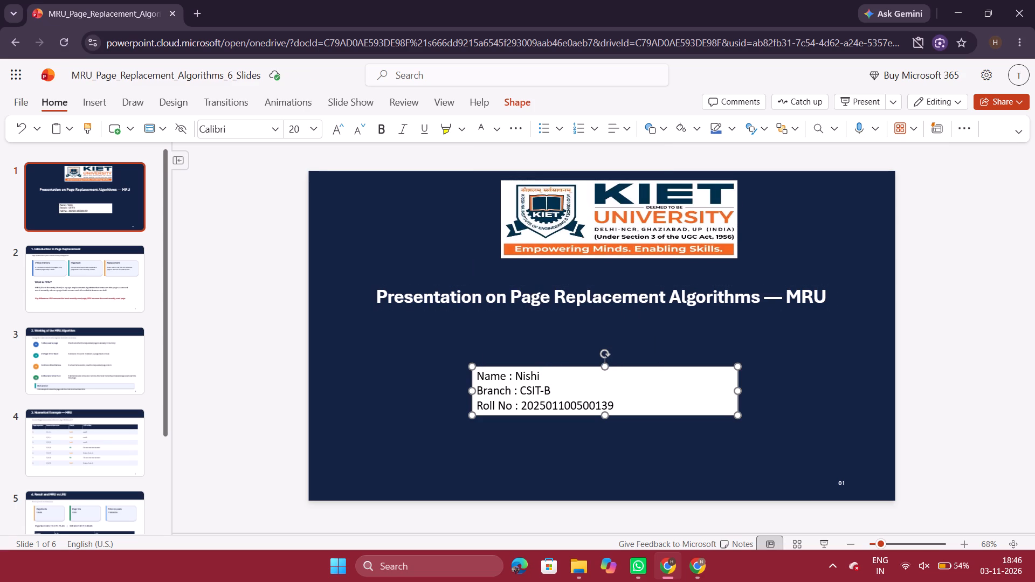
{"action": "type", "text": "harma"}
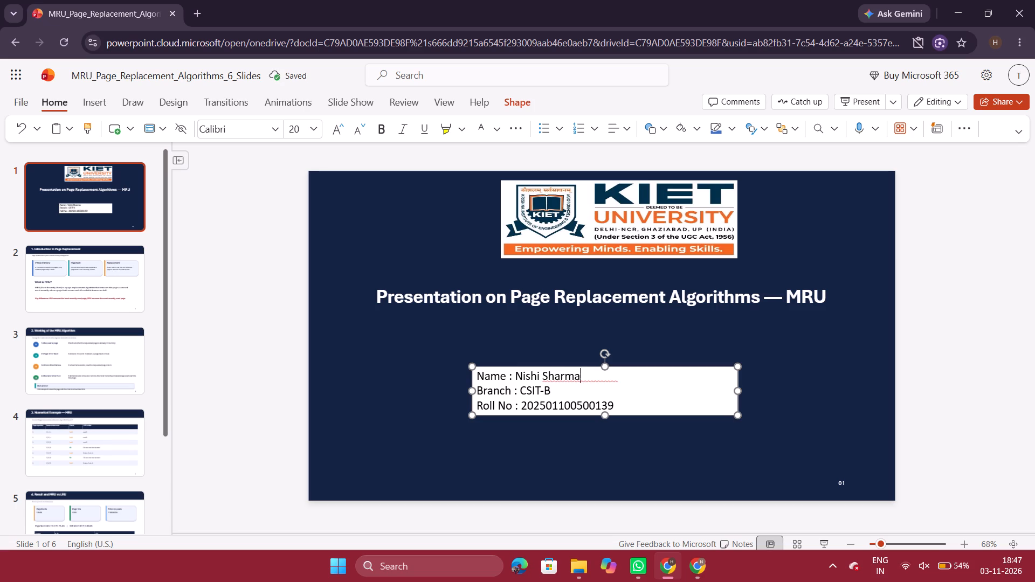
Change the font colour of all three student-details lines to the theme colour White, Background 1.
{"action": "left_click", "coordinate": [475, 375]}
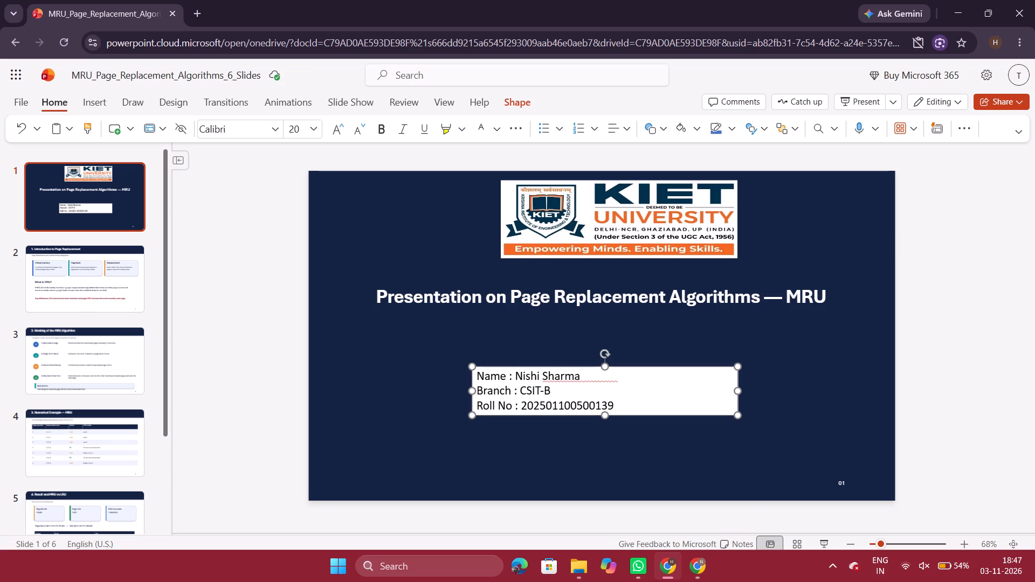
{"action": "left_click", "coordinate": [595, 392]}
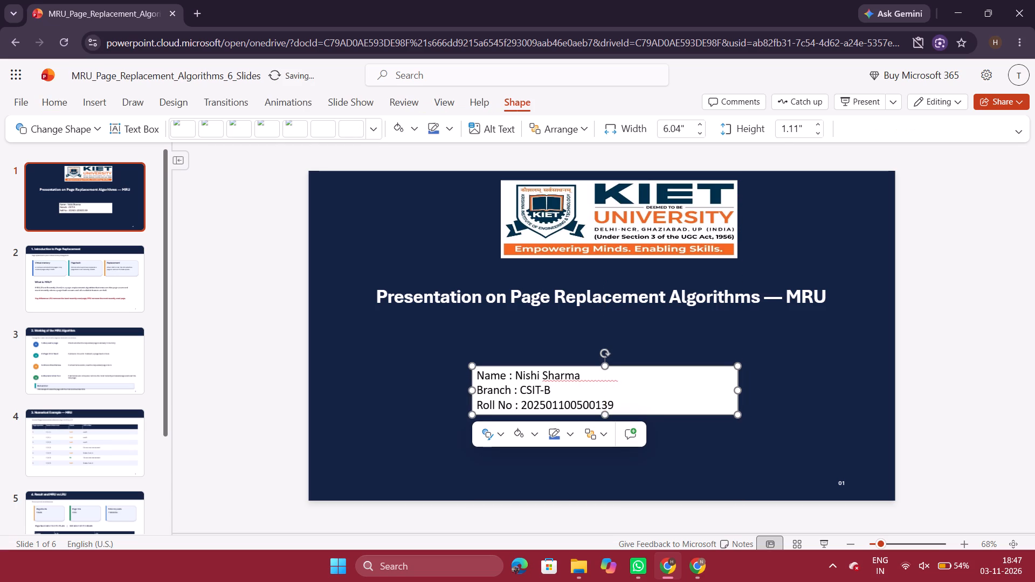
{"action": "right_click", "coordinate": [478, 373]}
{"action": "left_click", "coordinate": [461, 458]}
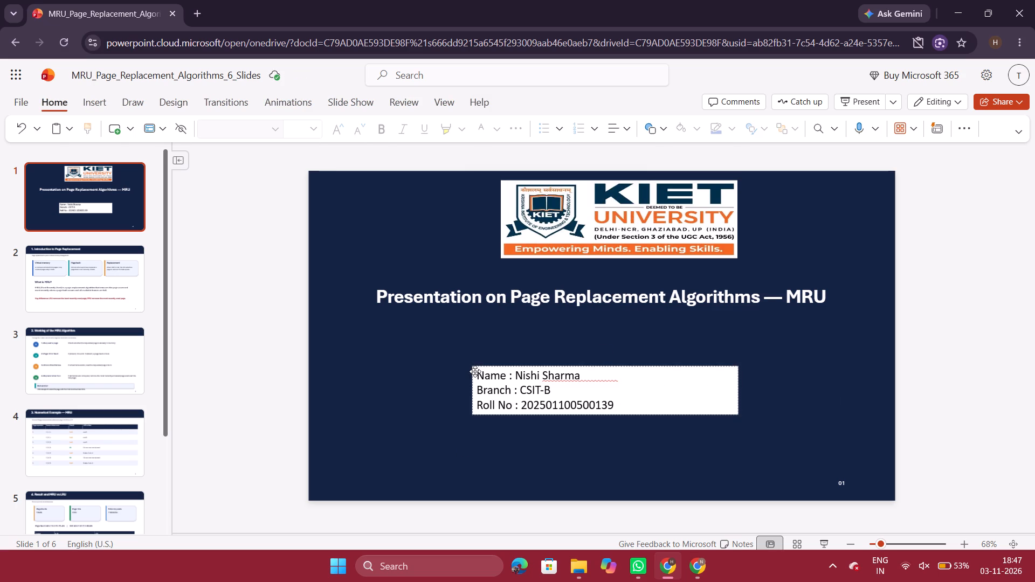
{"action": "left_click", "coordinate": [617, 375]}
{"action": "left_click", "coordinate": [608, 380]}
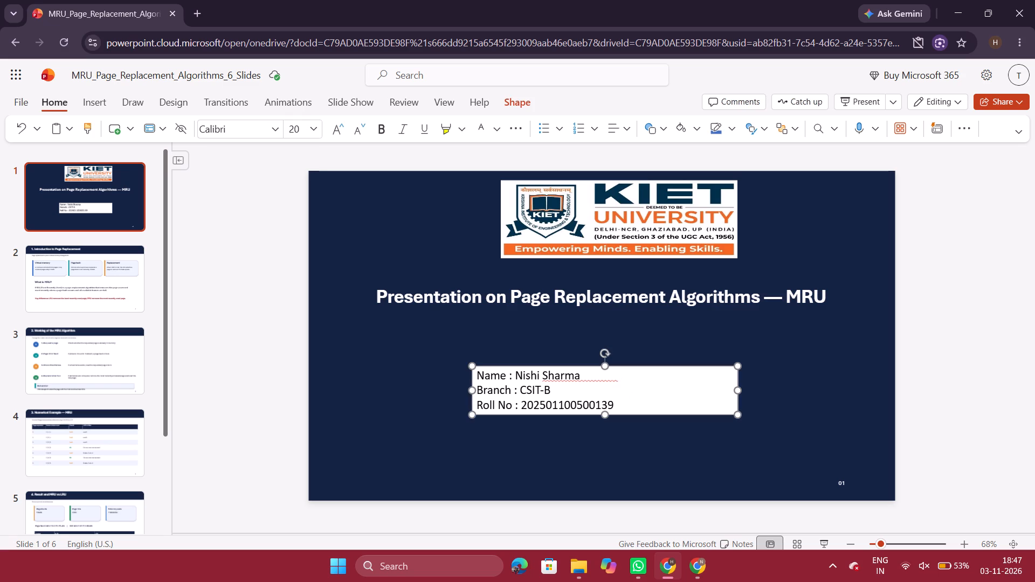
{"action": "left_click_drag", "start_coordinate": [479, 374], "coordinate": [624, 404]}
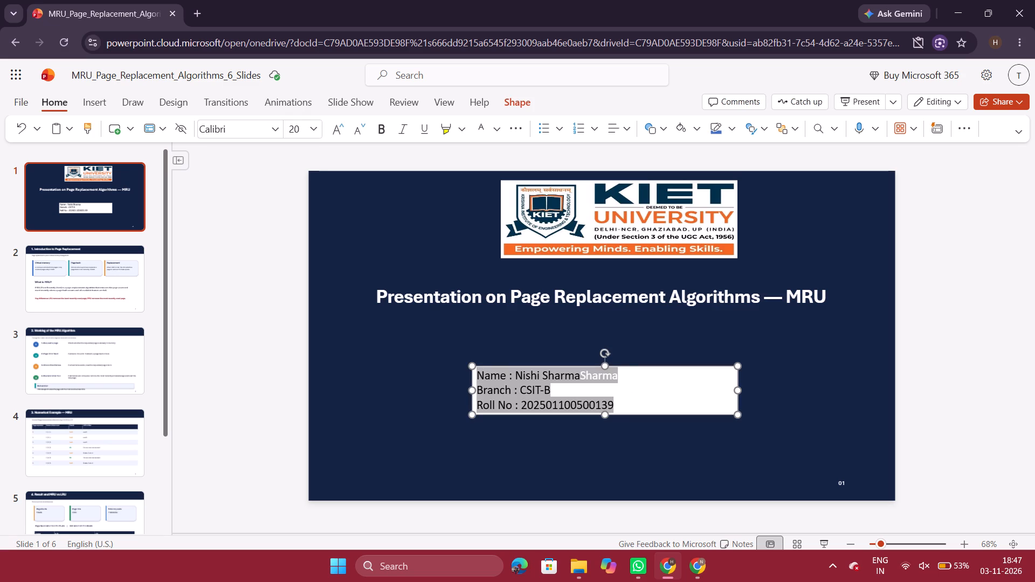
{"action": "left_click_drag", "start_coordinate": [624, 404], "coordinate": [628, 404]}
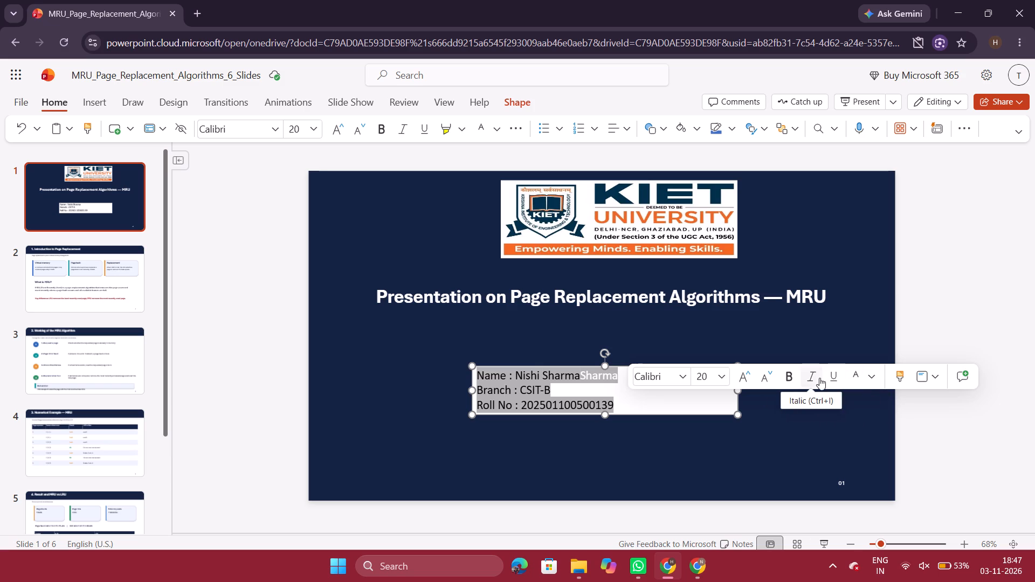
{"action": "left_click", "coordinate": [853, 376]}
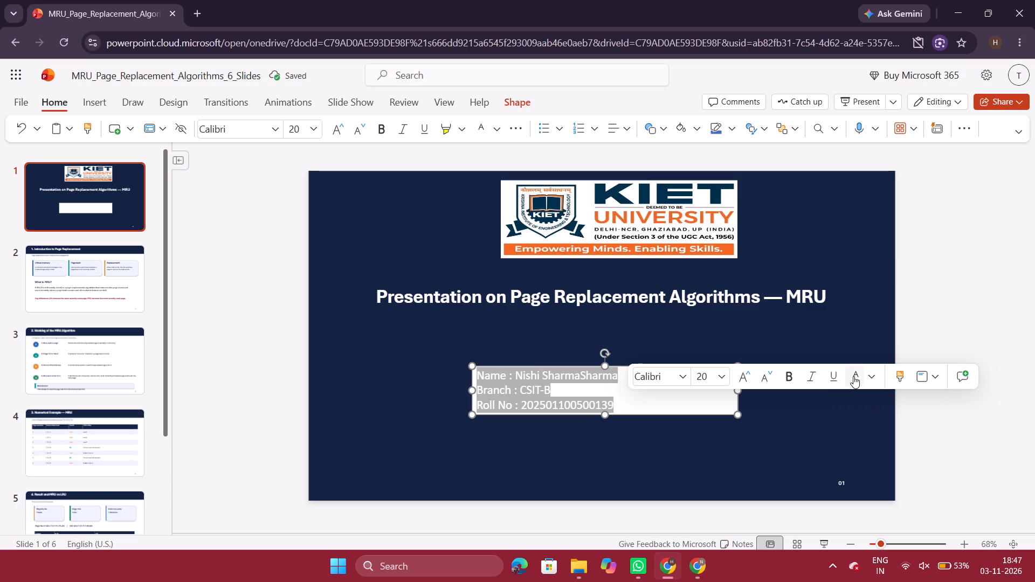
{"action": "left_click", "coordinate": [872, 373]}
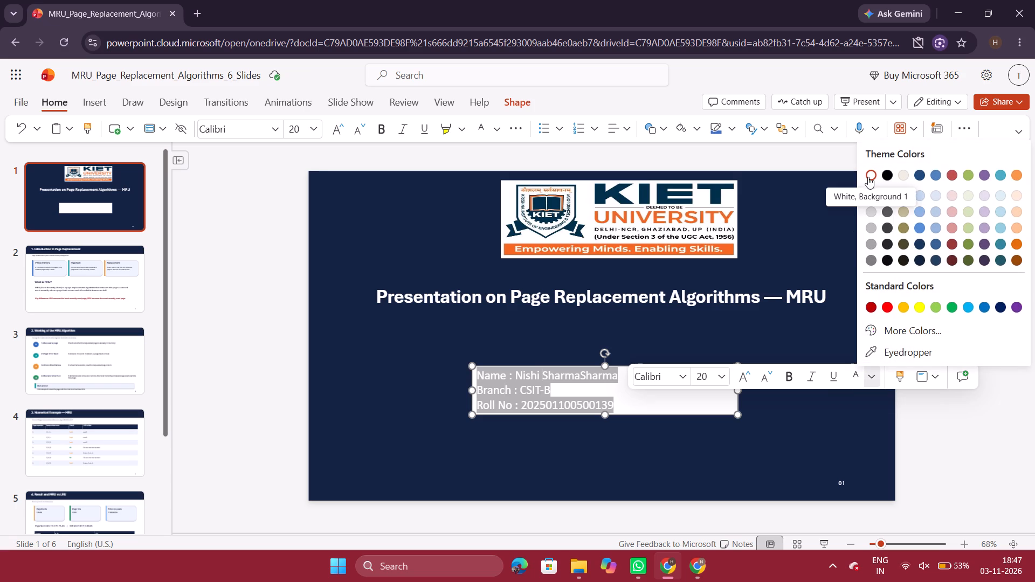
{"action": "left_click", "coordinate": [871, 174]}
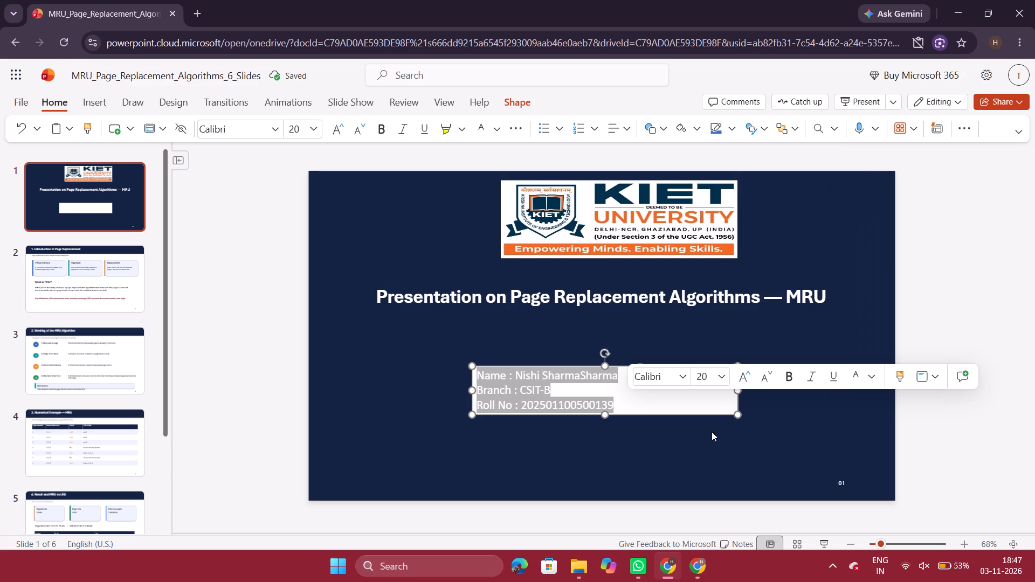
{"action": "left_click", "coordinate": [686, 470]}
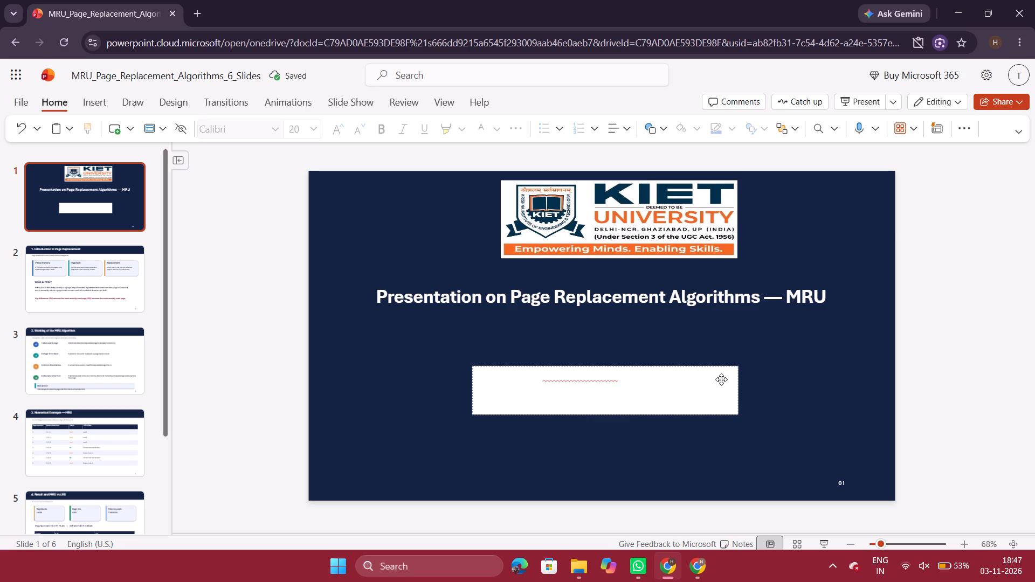
Cut the white-filled student-details text box from the title slide.
{"action": "left_click", "coordinate": [728, 386]}
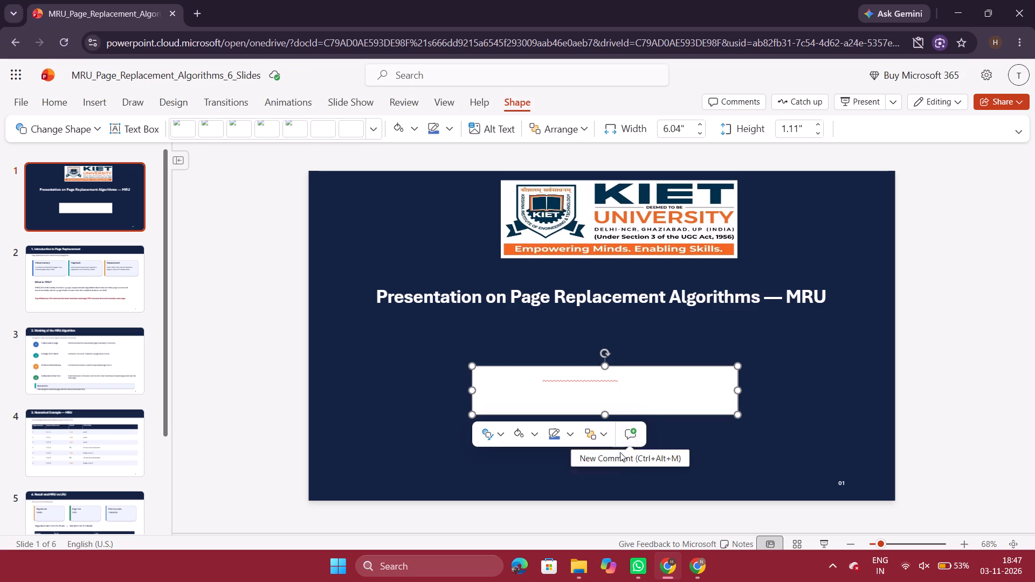
{"action": "right_click", "coordinate": [740, 398]}
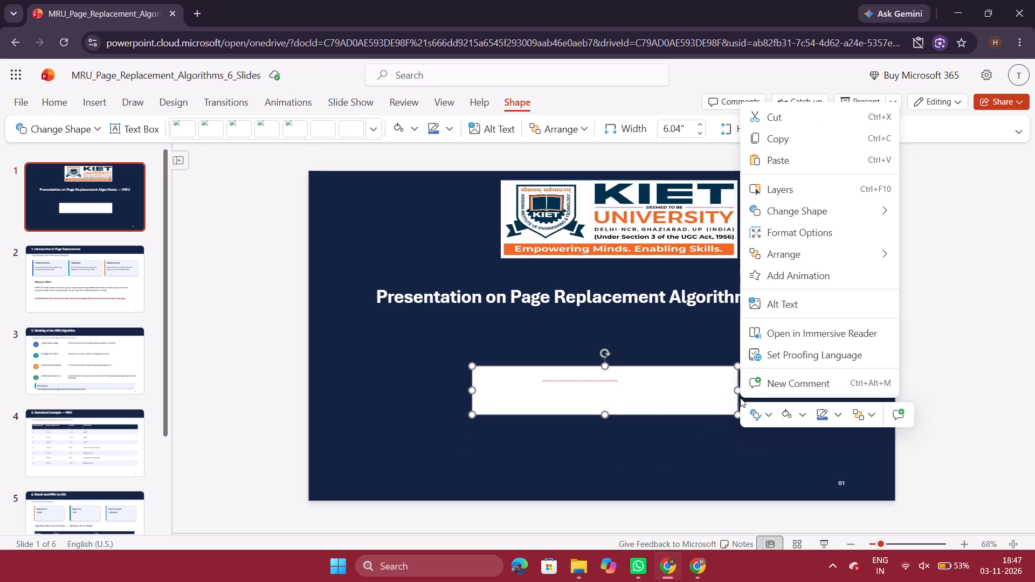
{"action": "left_click", "coordinate": [789, 116]}
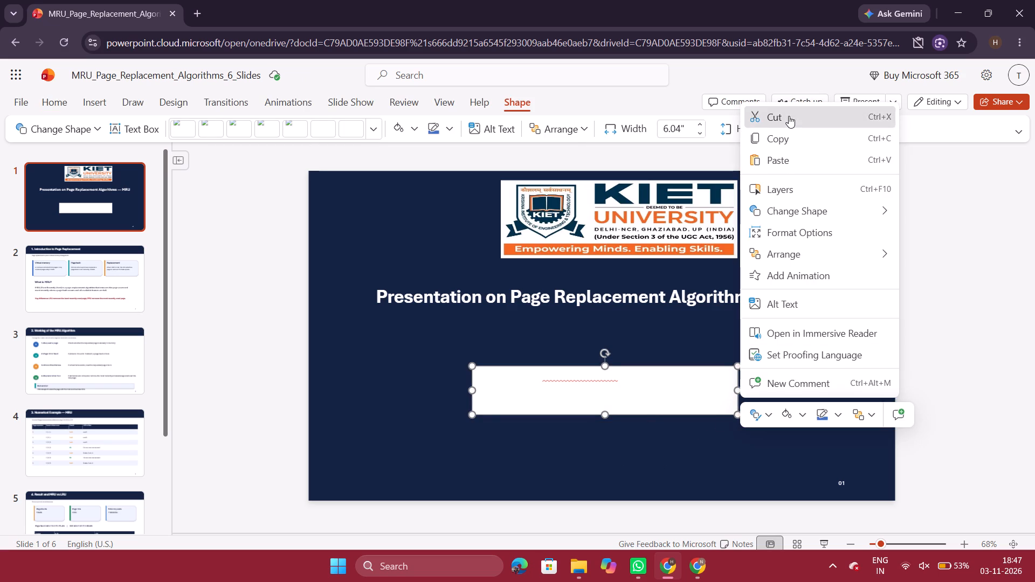
{"action": "left_click_drag", "start_coordinate": [554, 370], "coordinate": [727, 416]}
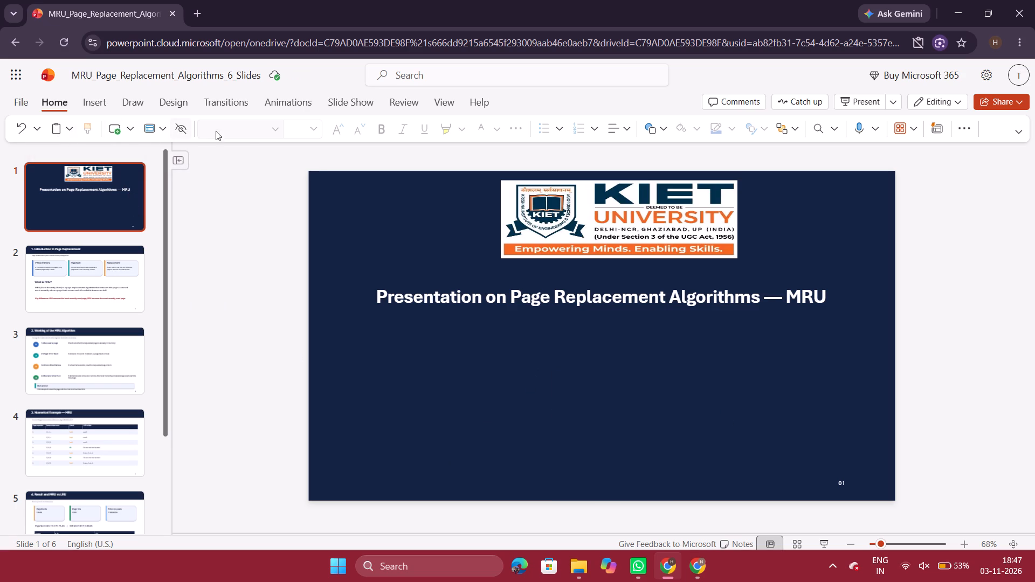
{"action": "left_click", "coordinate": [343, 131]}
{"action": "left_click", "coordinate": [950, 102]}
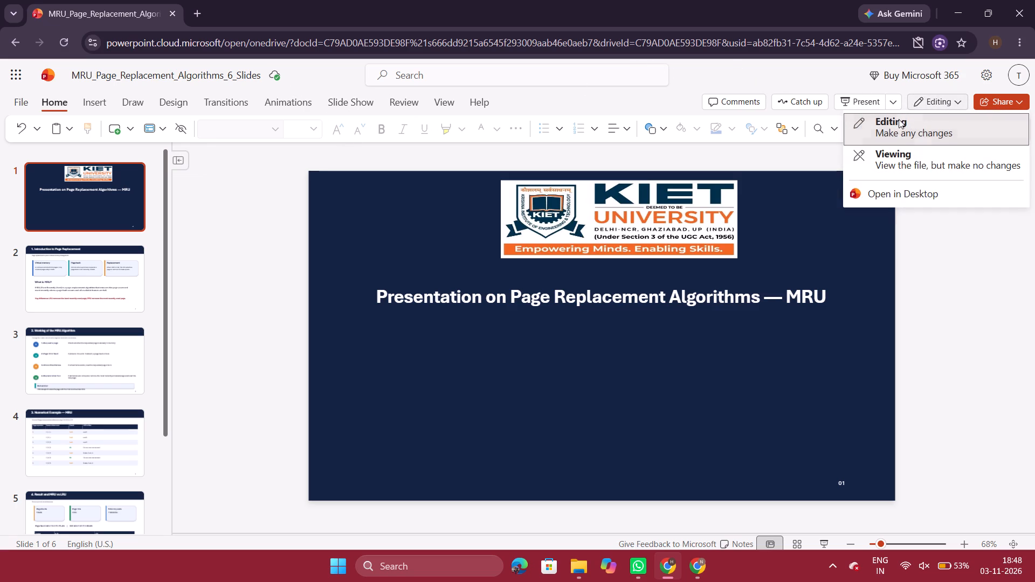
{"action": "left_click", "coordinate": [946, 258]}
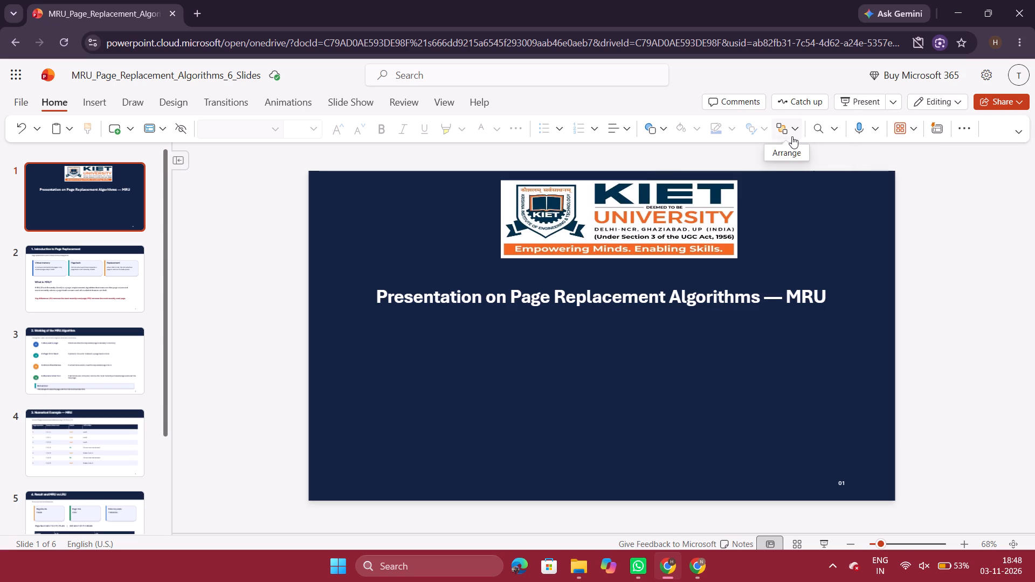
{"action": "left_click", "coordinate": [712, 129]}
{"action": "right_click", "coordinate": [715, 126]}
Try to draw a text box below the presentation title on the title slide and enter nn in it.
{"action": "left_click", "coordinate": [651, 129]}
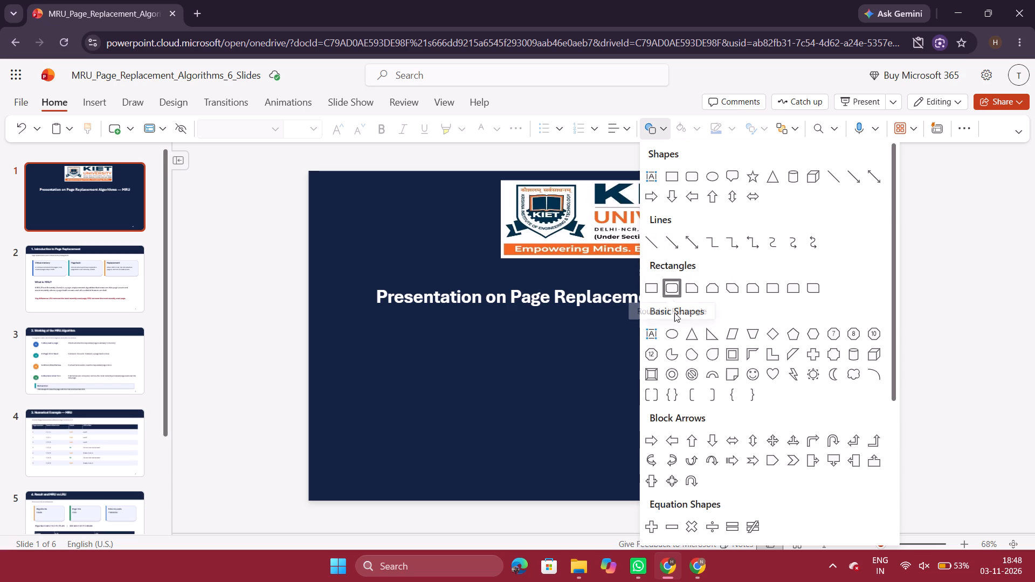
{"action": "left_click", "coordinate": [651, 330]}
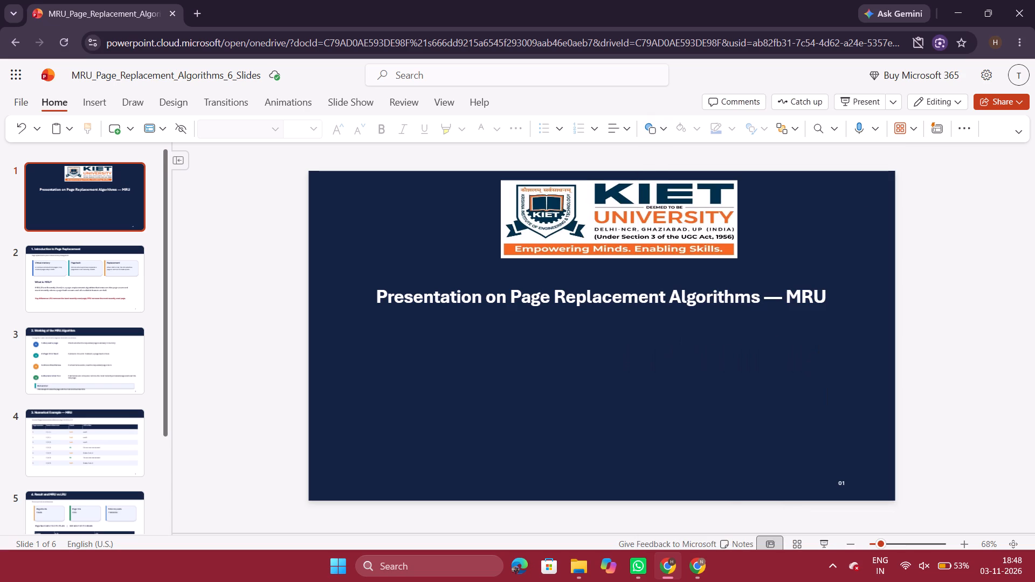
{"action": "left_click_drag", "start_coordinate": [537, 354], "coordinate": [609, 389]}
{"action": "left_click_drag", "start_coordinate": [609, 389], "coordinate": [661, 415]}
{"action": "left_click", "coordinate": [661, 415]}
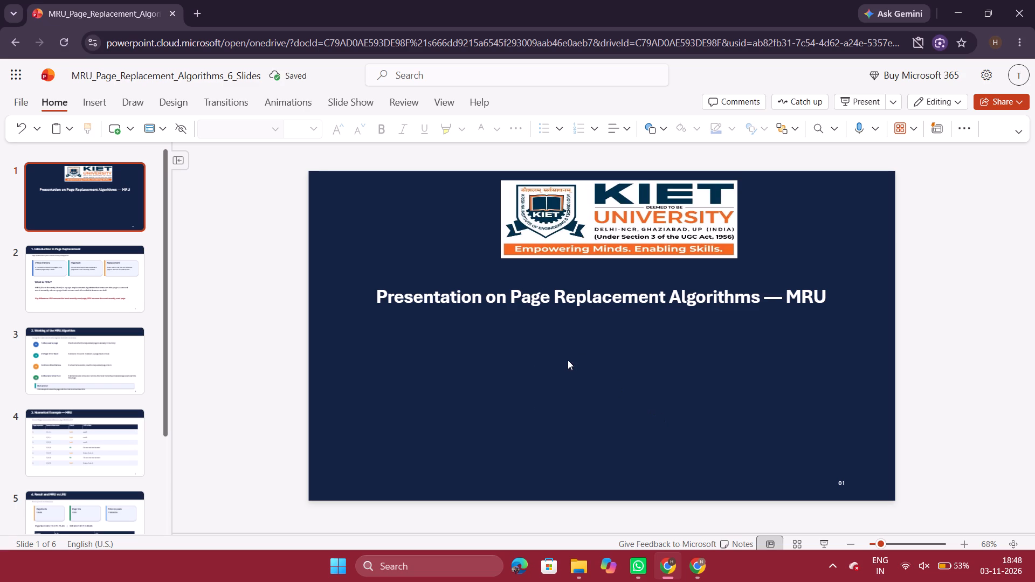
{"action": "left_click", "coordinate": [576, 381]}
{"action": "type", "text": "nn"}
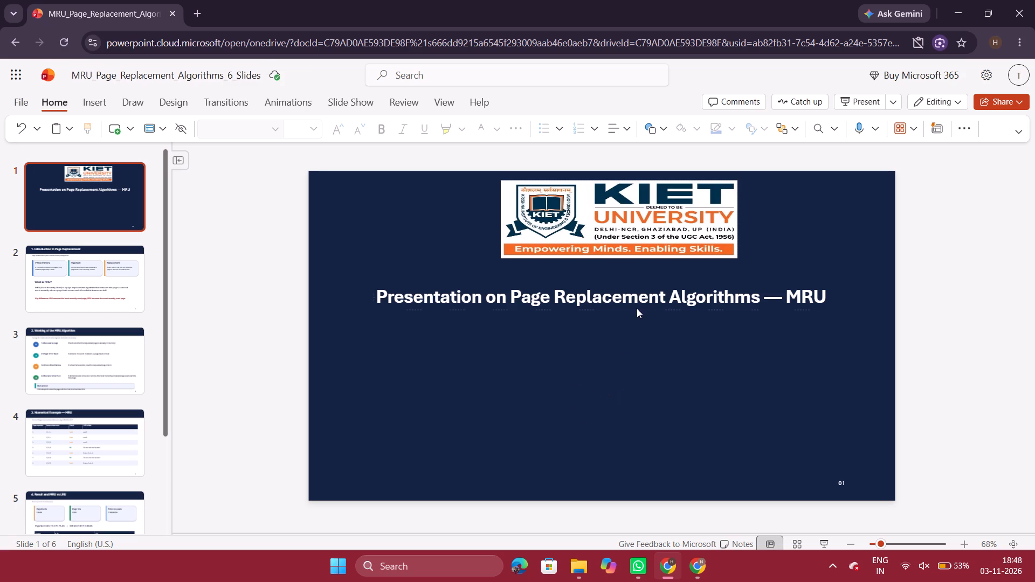
Insert a rectangle about 2.34" wide and 1.00" high on the title slide, centred below the presentation title.
{"action": "left_click", "coordinate": [663, 129]}
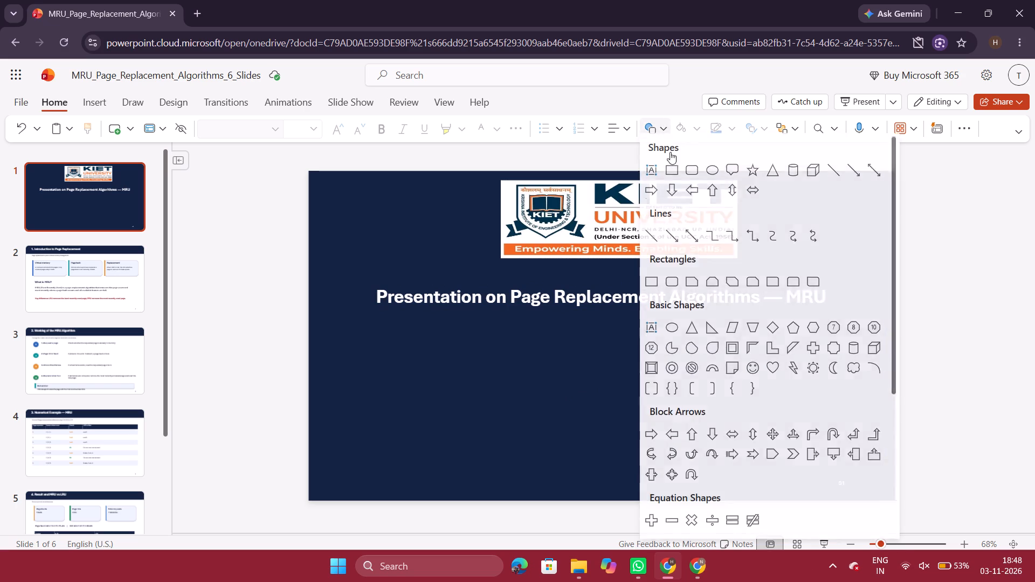
{"action": "left_click", "coordinate": [650, 286]}
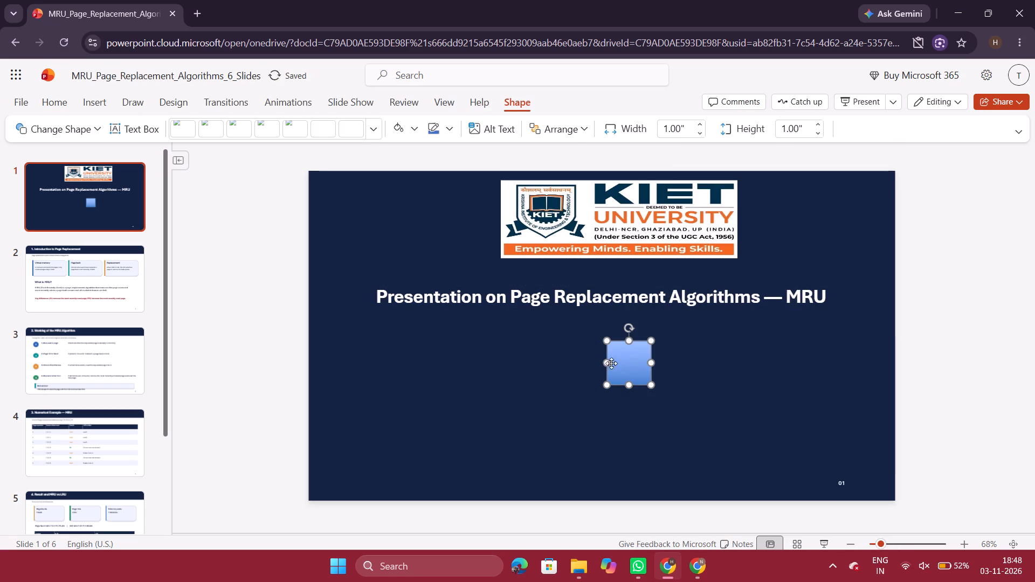
{"action": "left_click_drag", "start_coordinate": [606, 364], "coordinate": [547, 375]}
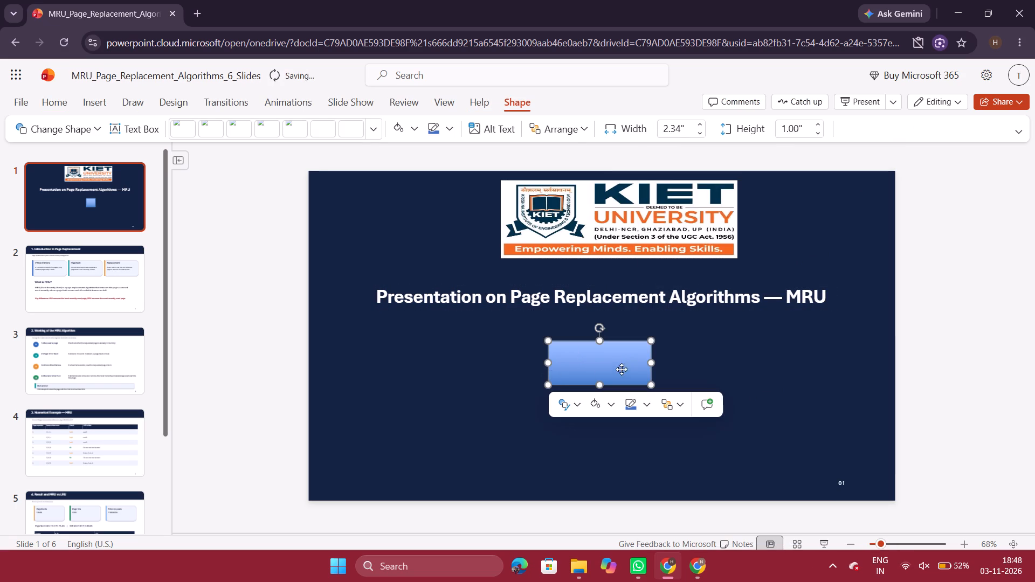
{"action": "left_click_drag", "start_coordinate": [646, 362], "coordinate": [677, 365]}
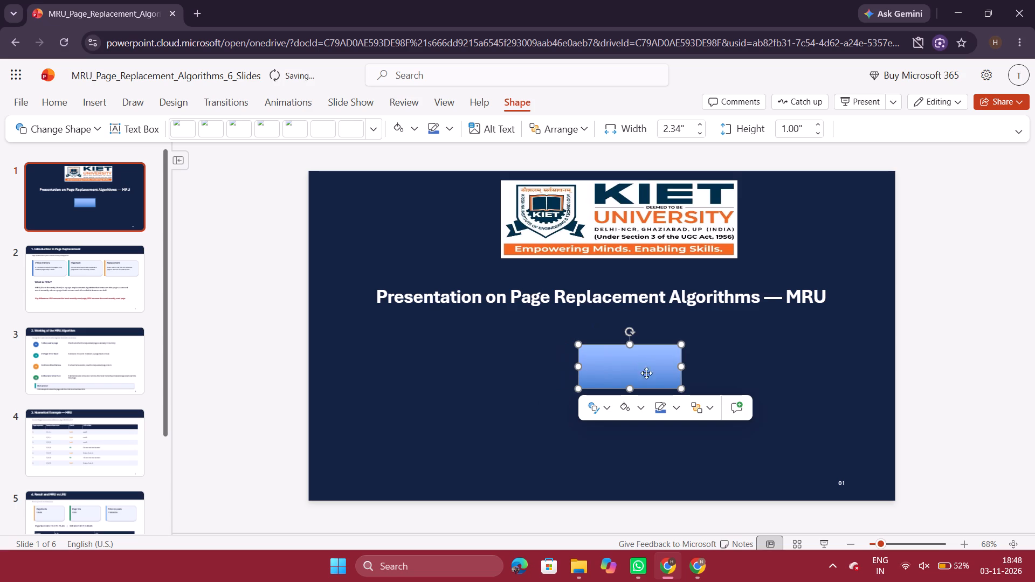
{"action": "left_click_drag", "start_coordinate": [633, 382], "coordinate": [608, 405]}
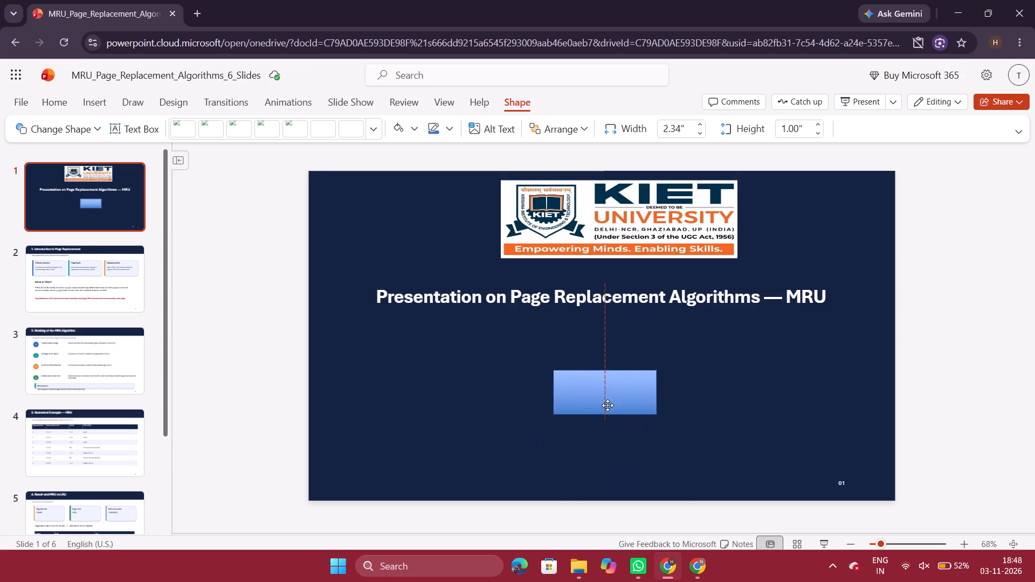
{"action": "left_click_drag", "start_coordinate": [608, 405], "coordinate": [608, 403]}
Enter a Name: line with the student's full name in the new rectangle.
{"action": "left_click", "coordinate": [563, 379]}
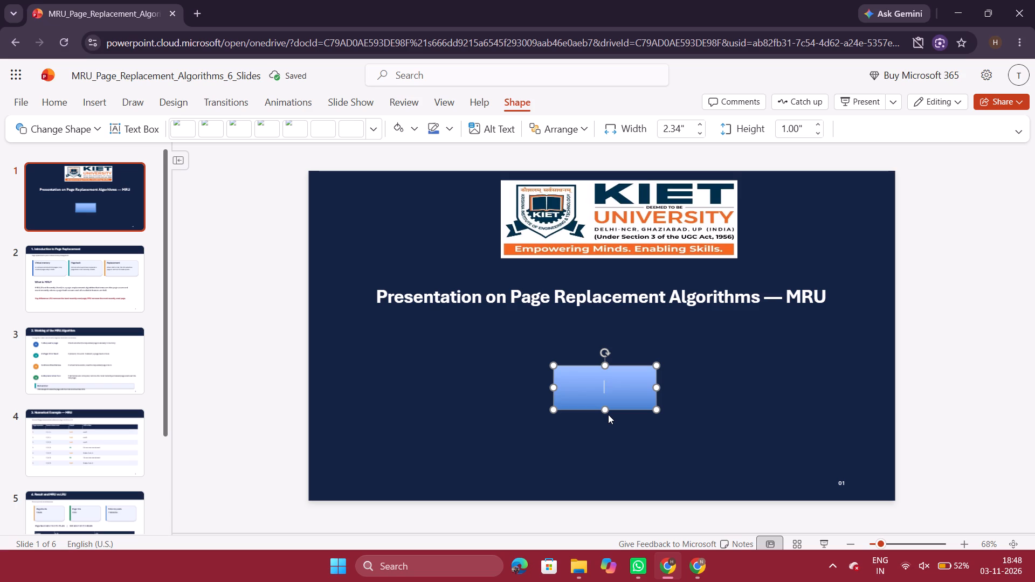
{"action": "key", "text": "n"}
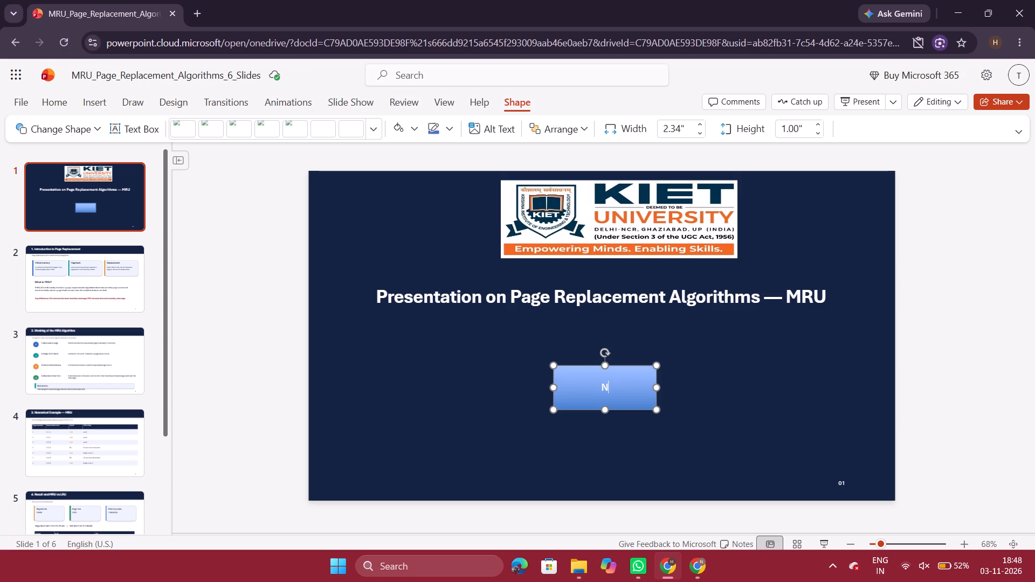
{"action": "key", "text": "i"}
{"action": "key", "text": "BackSpace"}
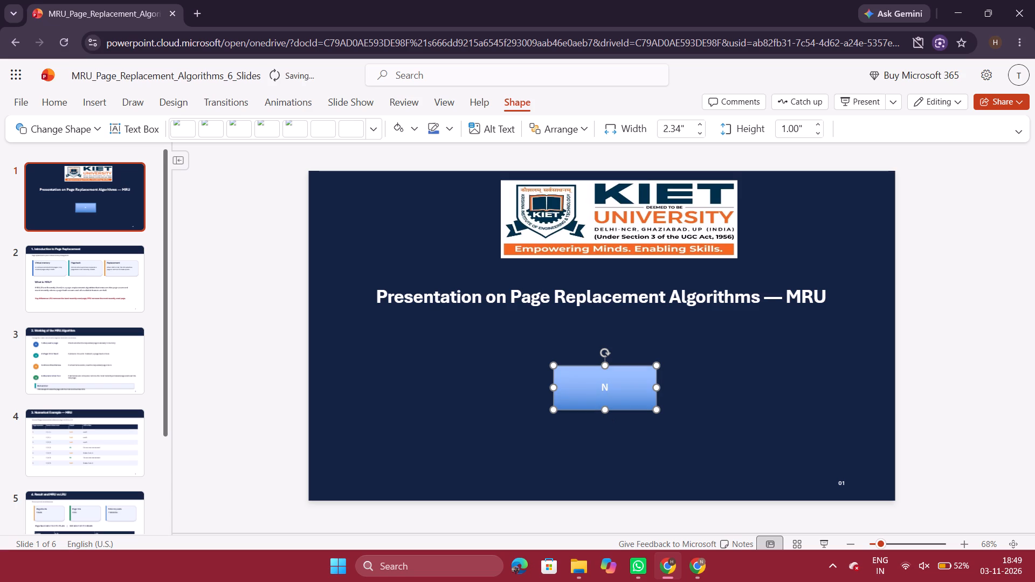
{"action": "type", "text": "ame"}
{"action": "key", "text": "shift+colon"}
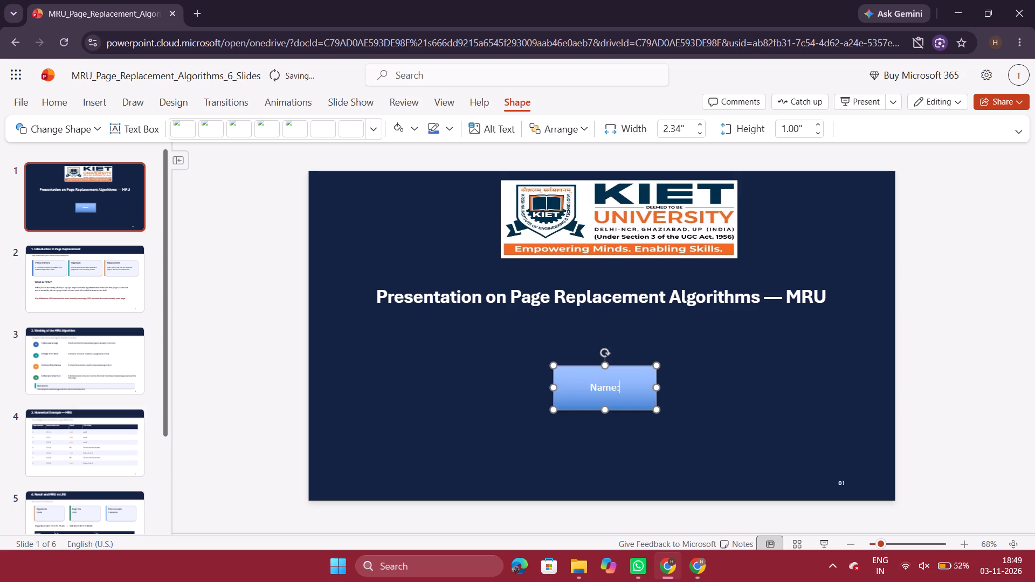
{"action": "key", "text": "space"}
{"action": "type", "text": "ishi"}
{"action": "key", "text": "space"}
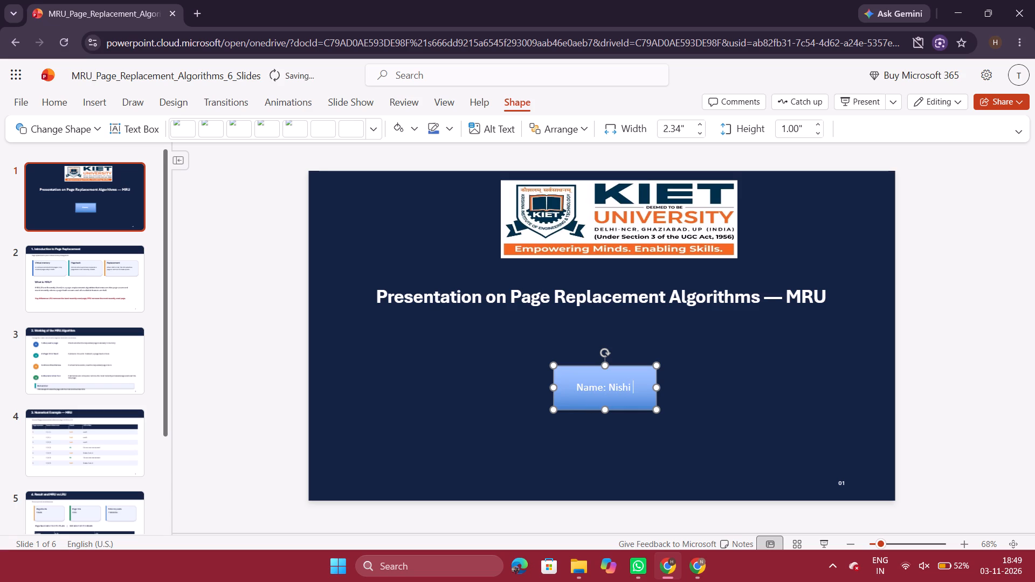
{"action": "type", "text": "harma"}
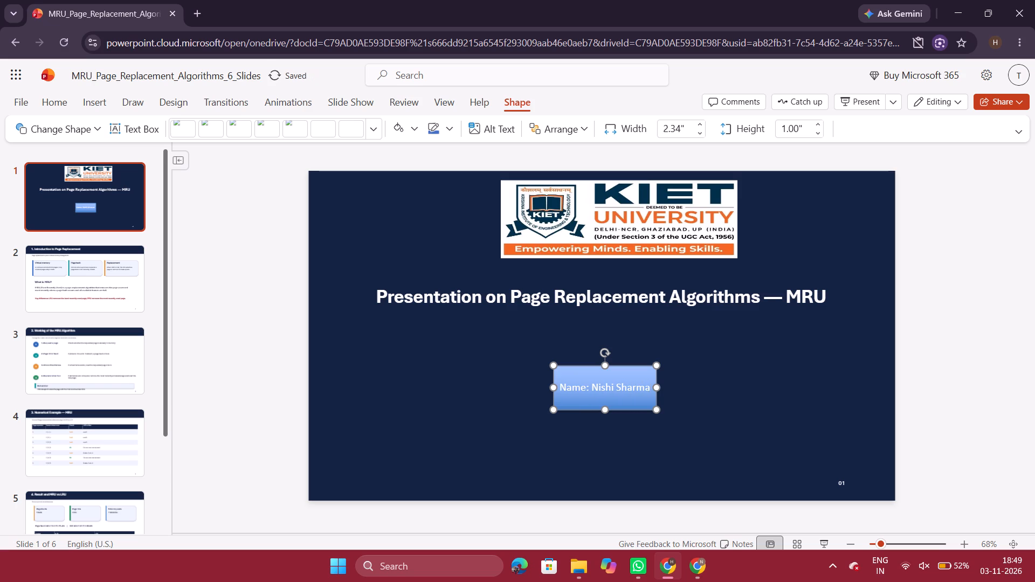
Add a second line reading Branch : CSIT-B below the Name line in the rectangle.
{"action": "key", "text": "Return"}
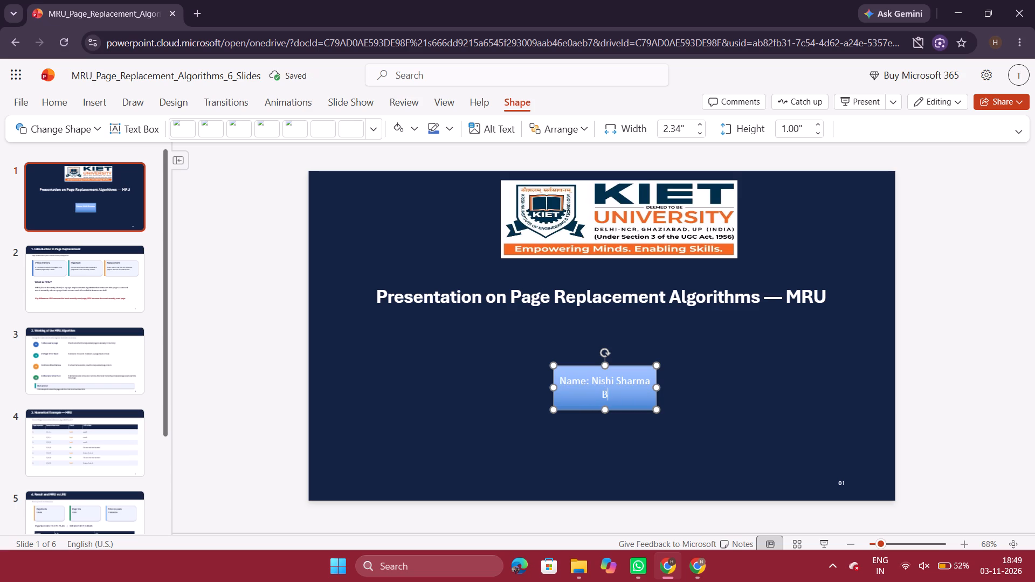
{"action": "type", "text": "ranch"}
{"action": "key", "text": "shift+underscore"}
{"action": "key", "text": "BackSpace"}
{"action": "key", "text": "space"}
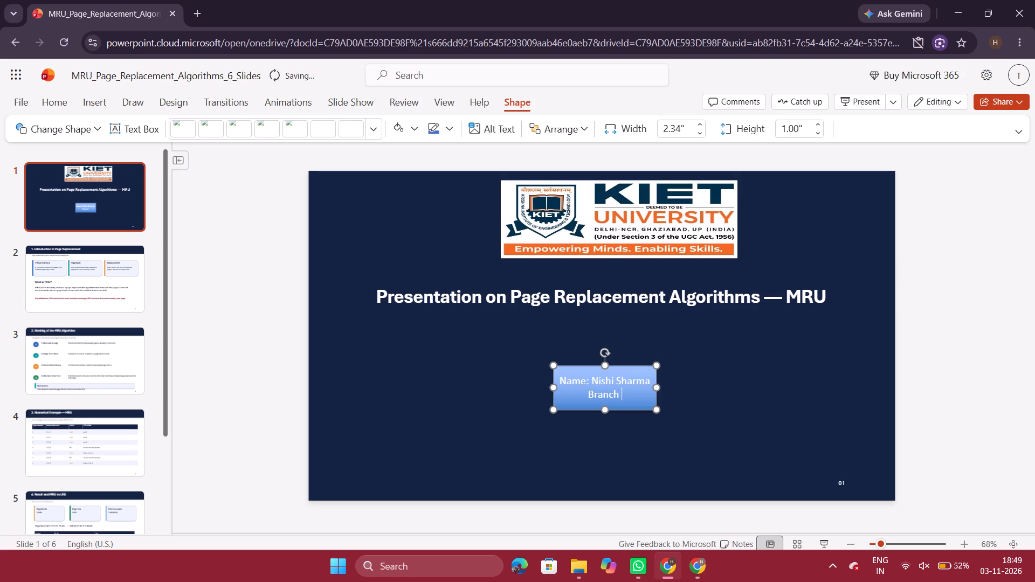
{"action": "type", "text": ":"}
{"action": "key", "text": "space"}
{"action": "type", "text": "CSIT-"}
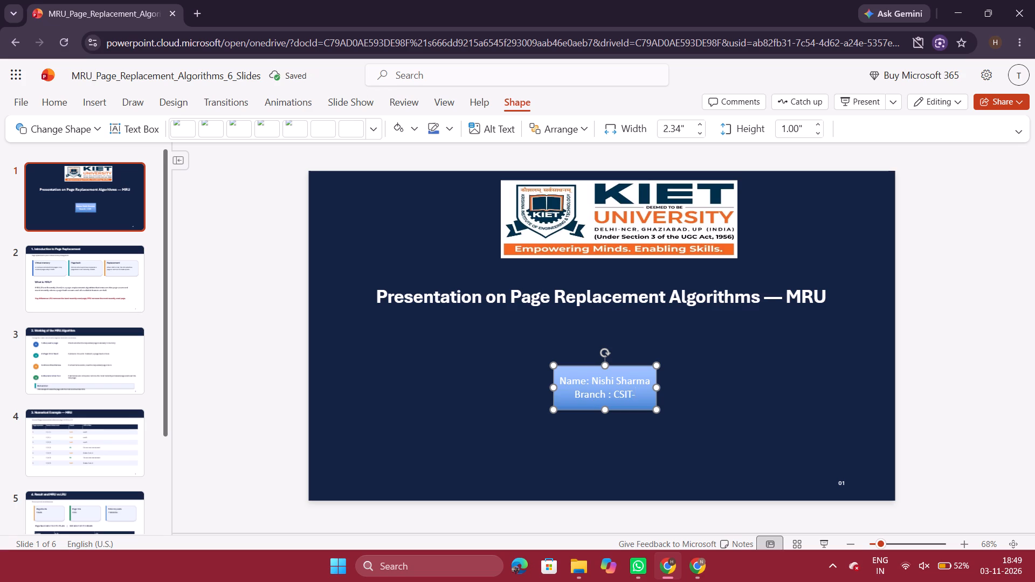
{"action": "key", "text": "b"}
Add a third line labelled Roll No : with the student's roll number below the Branch line.
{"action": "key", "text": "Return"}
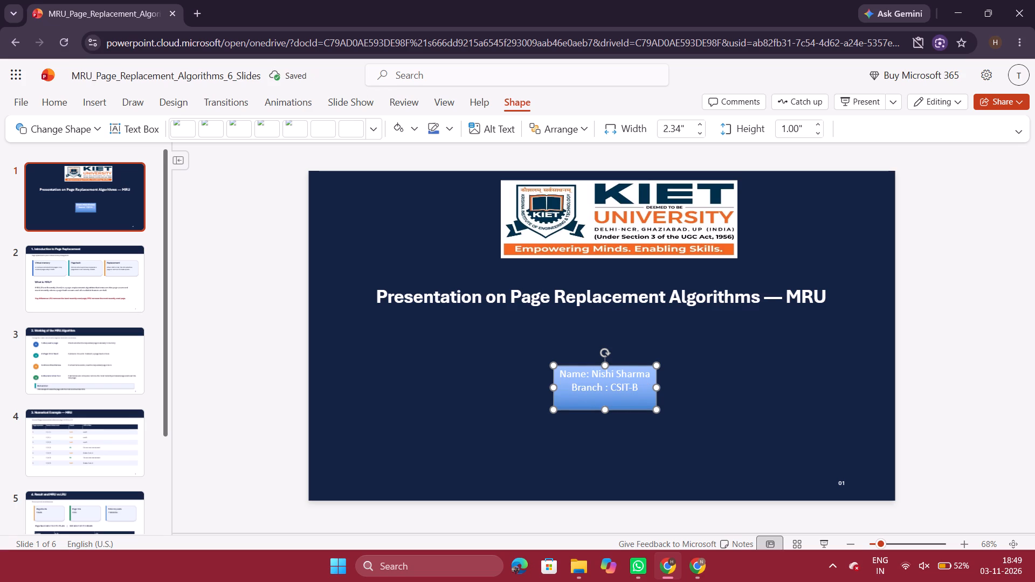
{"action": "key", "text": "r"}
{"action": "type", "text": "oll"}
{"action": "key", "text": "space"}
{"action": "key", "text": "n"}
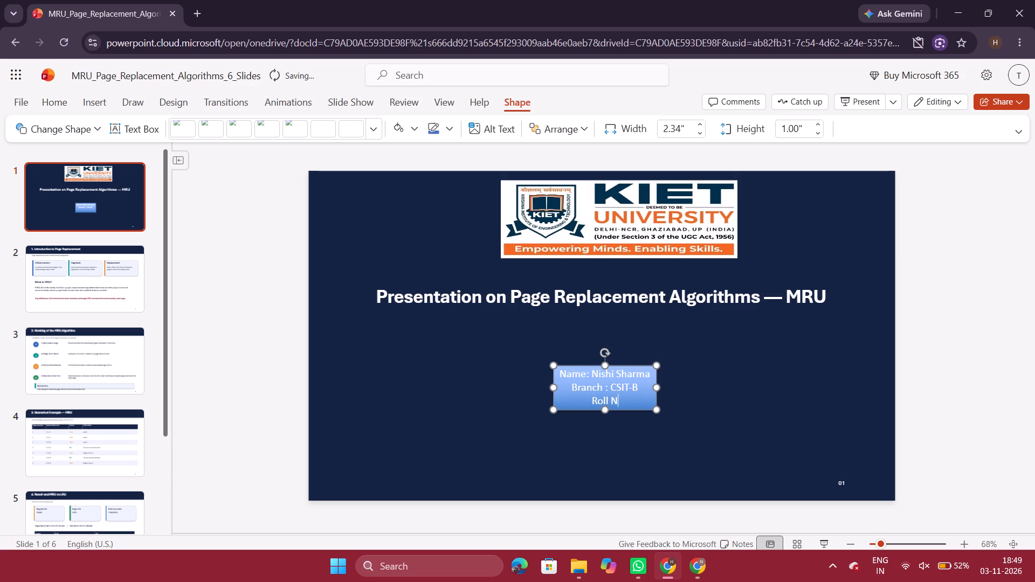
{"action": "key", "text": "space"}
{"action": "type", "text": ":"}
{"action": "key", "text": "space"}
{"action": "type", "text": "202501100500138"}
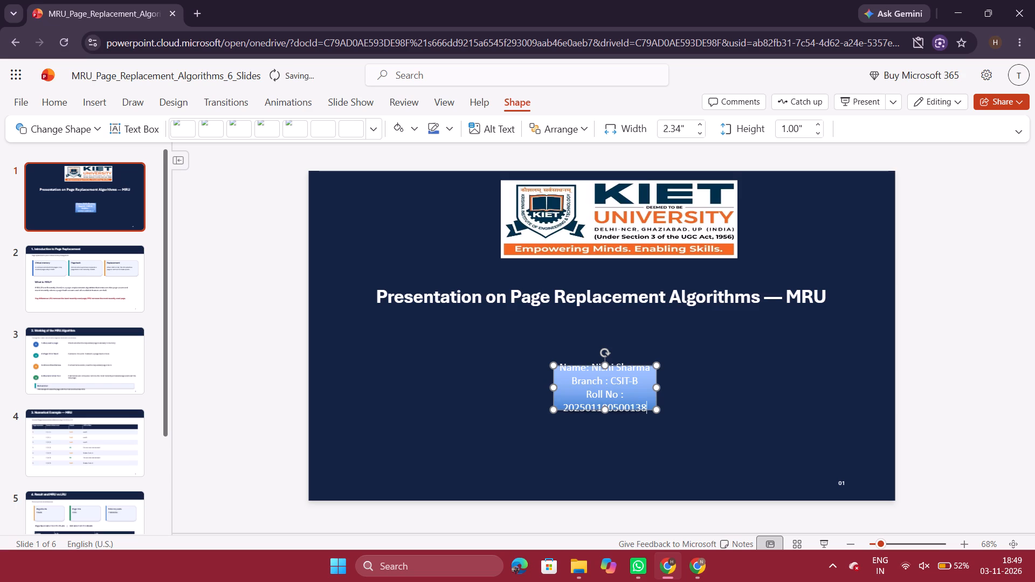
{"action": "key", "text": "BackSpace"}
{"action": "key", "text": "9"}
Enlarge the student-details rectangle to about 3.41" wide by 1.42" high and centre it slightly lower beneath the presentation title.
{"action": "left_click_drag", "start_coordinate": [605, 363], "coordinate": [606, 345]}
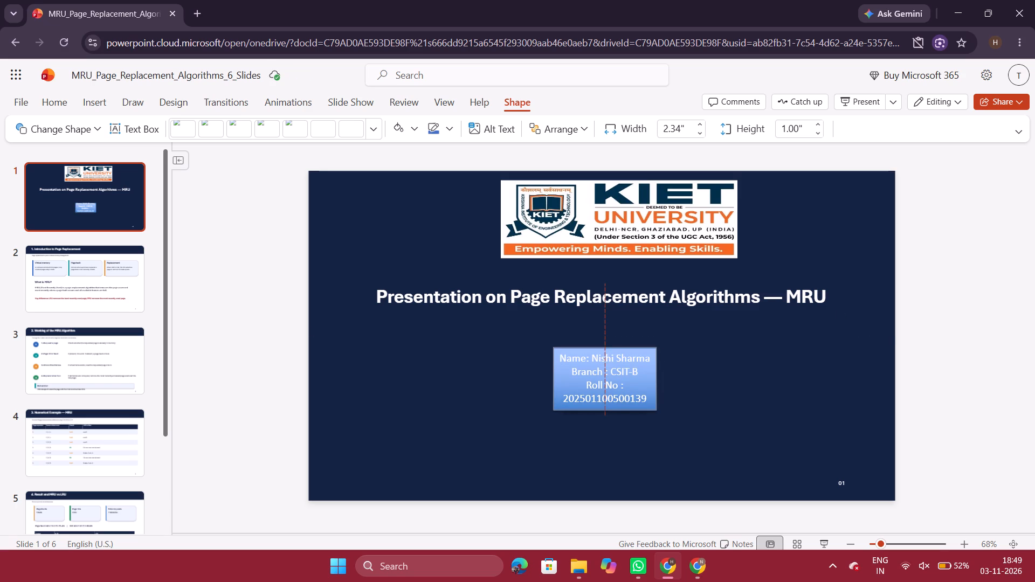
{"action": "left_click_drag", "start_coordinate": [606, 345], "coordinate": [606, 345]}
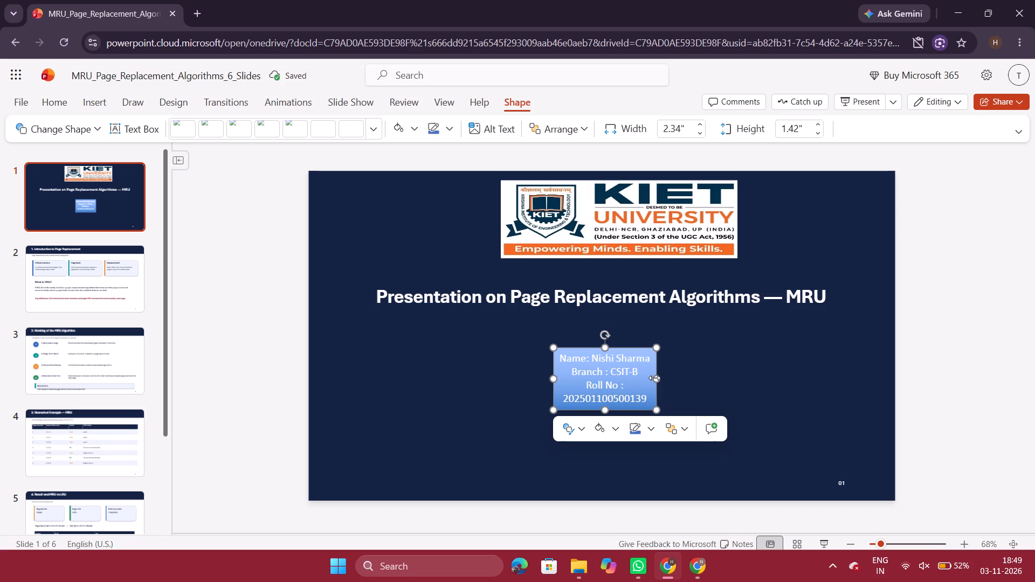
{"action": "left_click_drag", "start_coordinate": [653, 378], "coordinate": [687, 376]}
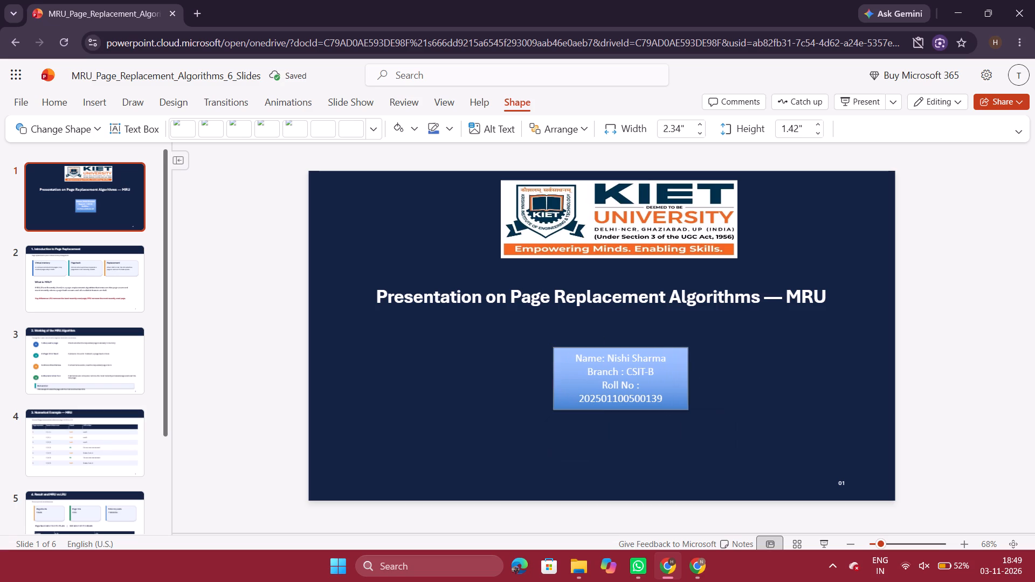
{"action": "left_click_drag", "start_coordinate": [687, 376], "coordinate": [700, 376]}
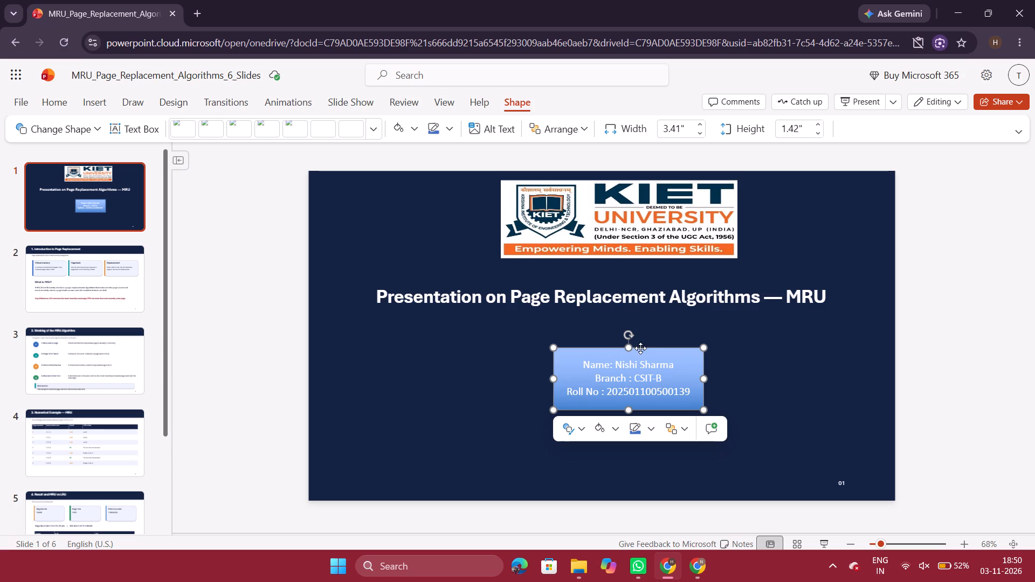
{"action": "left_click_drag", "start_coordinate": [644, 347], "coordinate": [631, 357]}
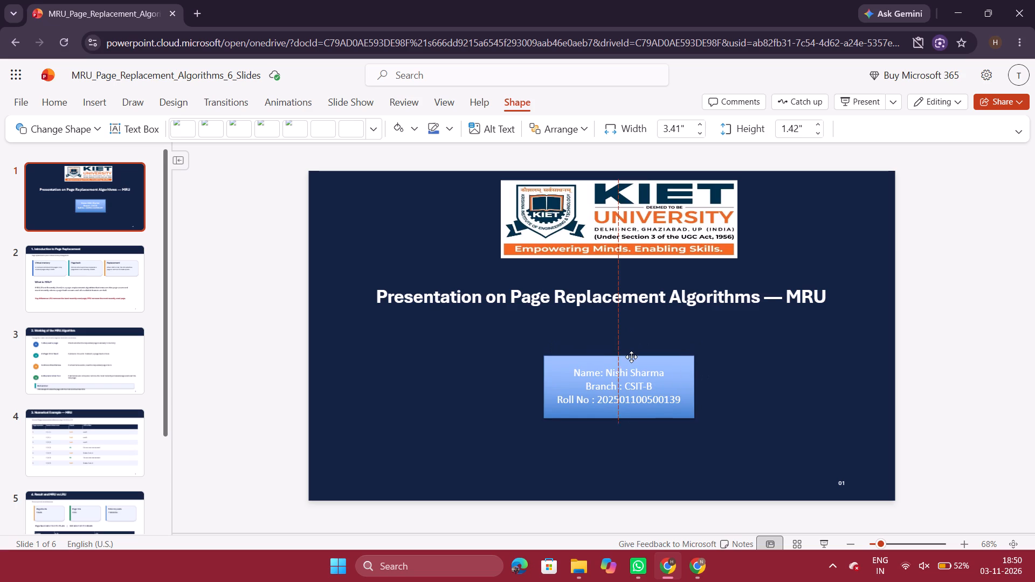
{"action": "left_click_drag", "start_coordinate": [631, 357], "coordinate": [623, 366]}
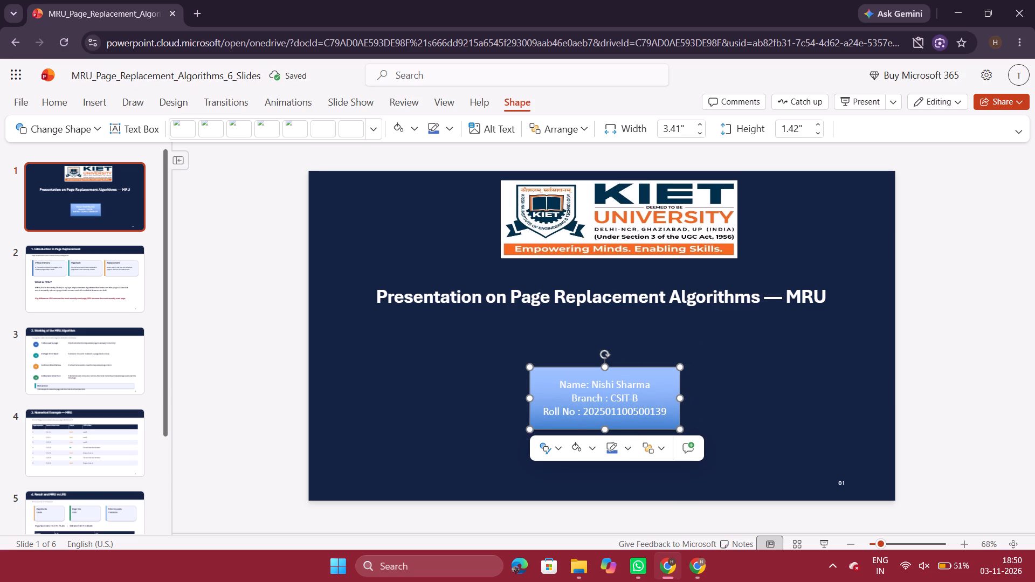
Set the font size of all three student-details lines in the rectangle to 20.
{"action": "left_click_drag", "start_coordinate": [556, 382], "coordinate": [670, 415]}
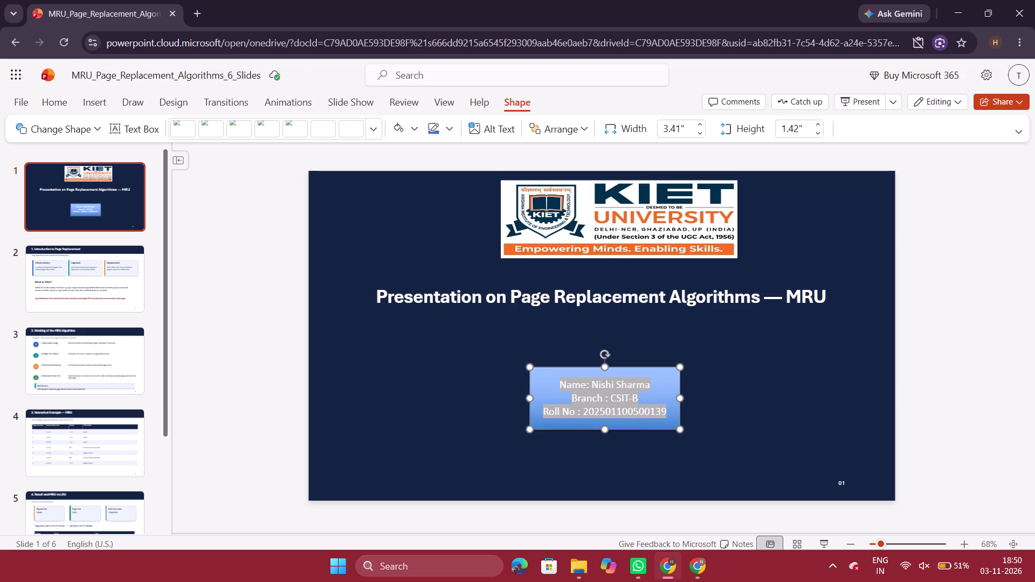
{"action": "left_click_drag", "start_coordinate": [670, 415], "coordinate": [675, 414]}
{"action": "left_click", "coordinate": [768, 388]}
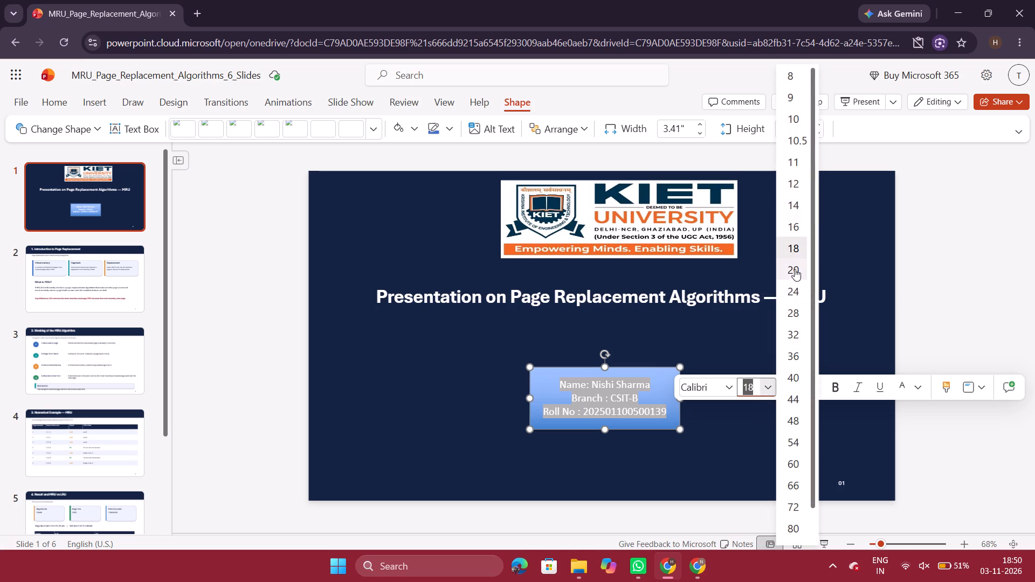
{"action": "left_click", "coordinate": [795, 269]}
{"action": "left_click", "coordinate": [702, 486]}
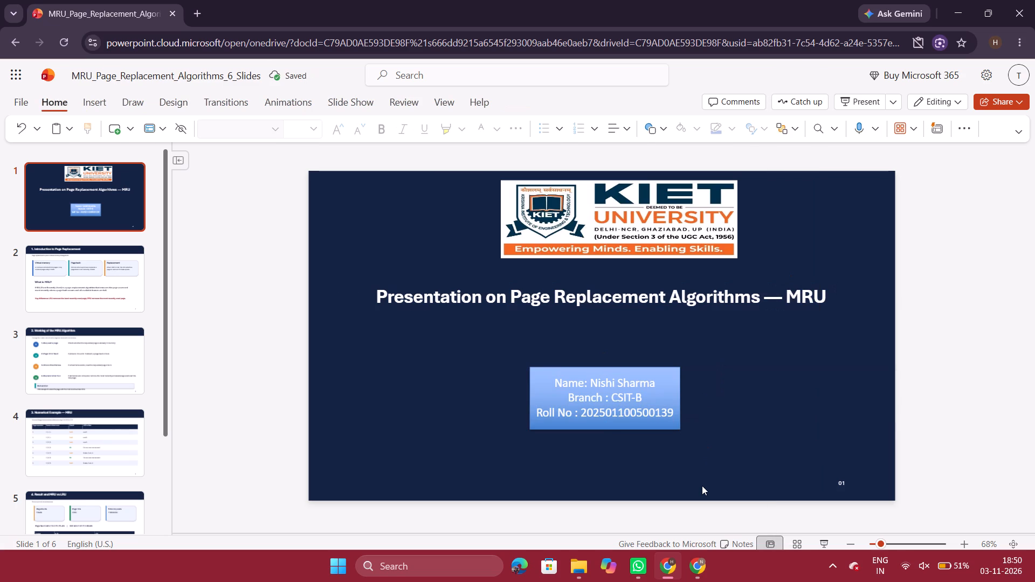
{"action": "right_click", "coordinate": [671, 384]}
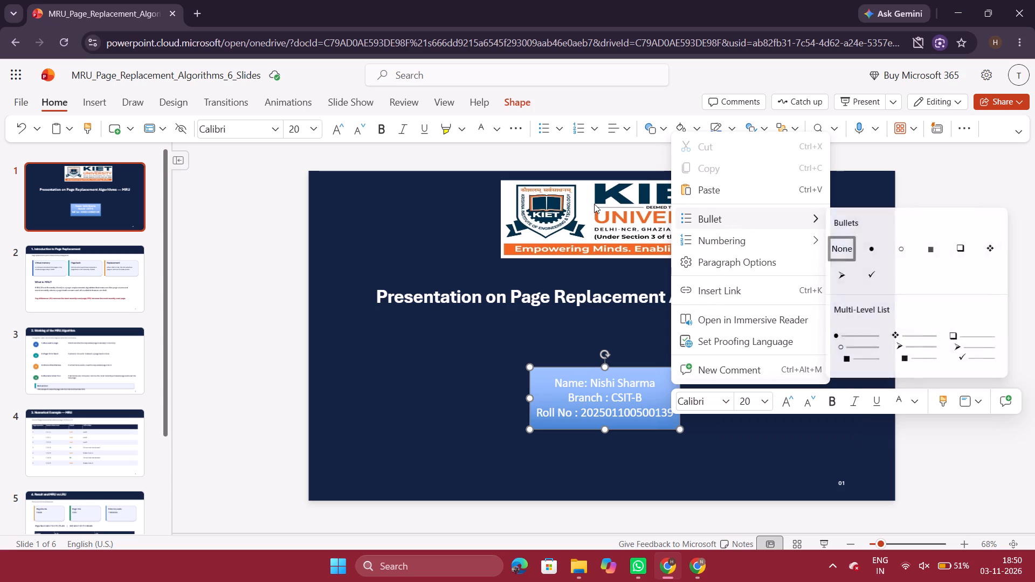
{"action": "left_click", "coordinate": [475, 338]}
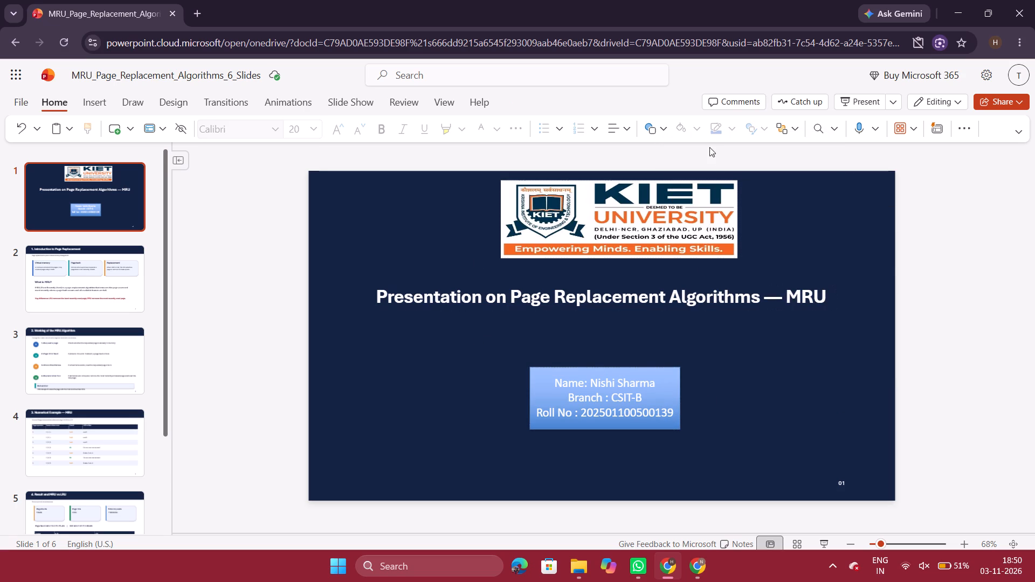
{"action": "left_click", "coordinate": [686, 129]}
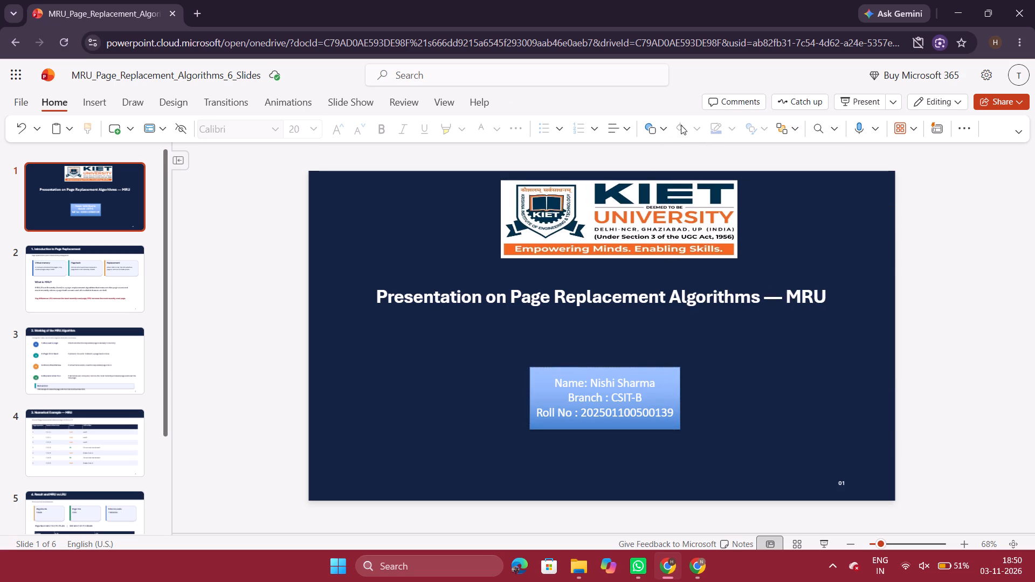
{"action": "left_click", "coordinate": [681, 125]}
Enlarge the student-details rectangle on the title slide to about 6.38" wide by 2.51" high.
{"action": "left_click", "coordinate": [528, 397]}
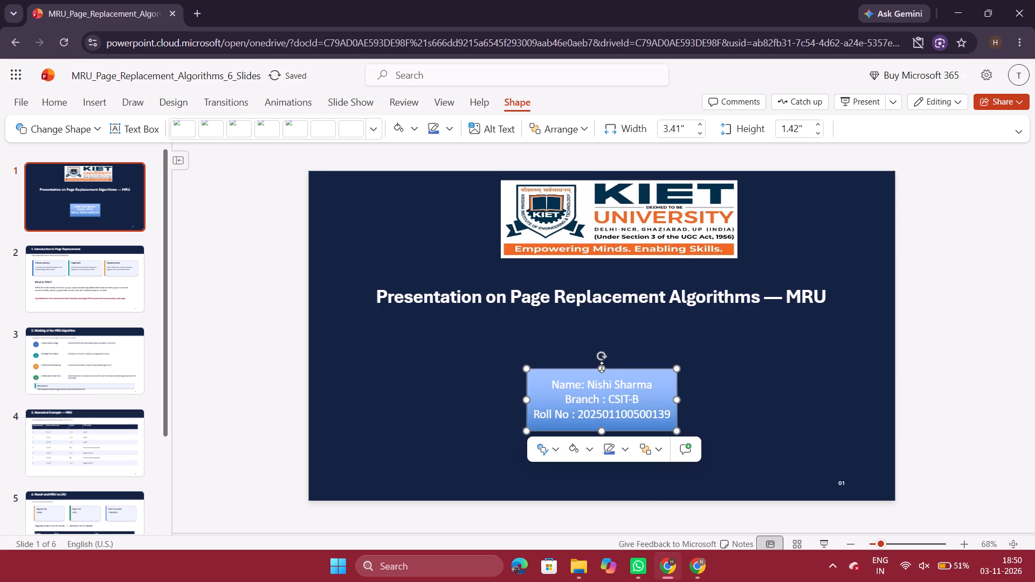
{"action": "left_click_drag", "start_coordinate": [602, 367], "coordinate": [603, 339]}
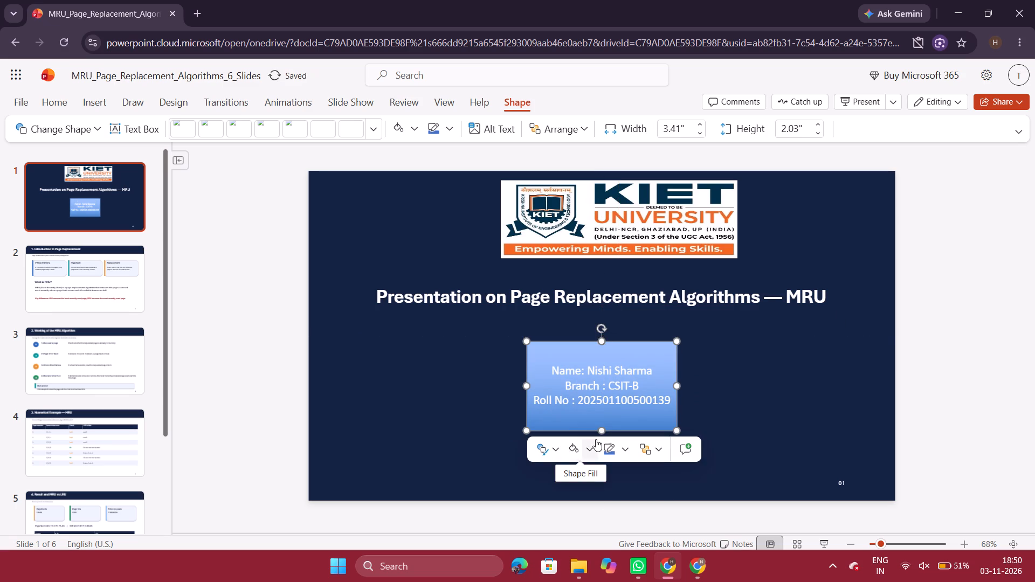
{"action": "left_click_drag", "start_coordinate": [602, 428], "coordinate": [606, 449]}
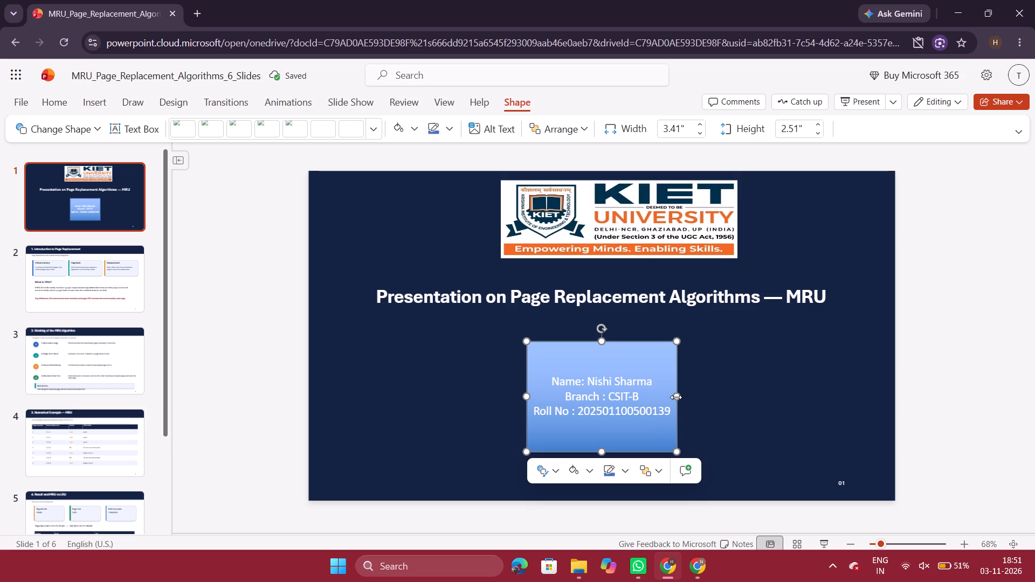
{"action": "left_click_drag", "start_coordinate": [676, 397], "coordinate": [807, 393]}
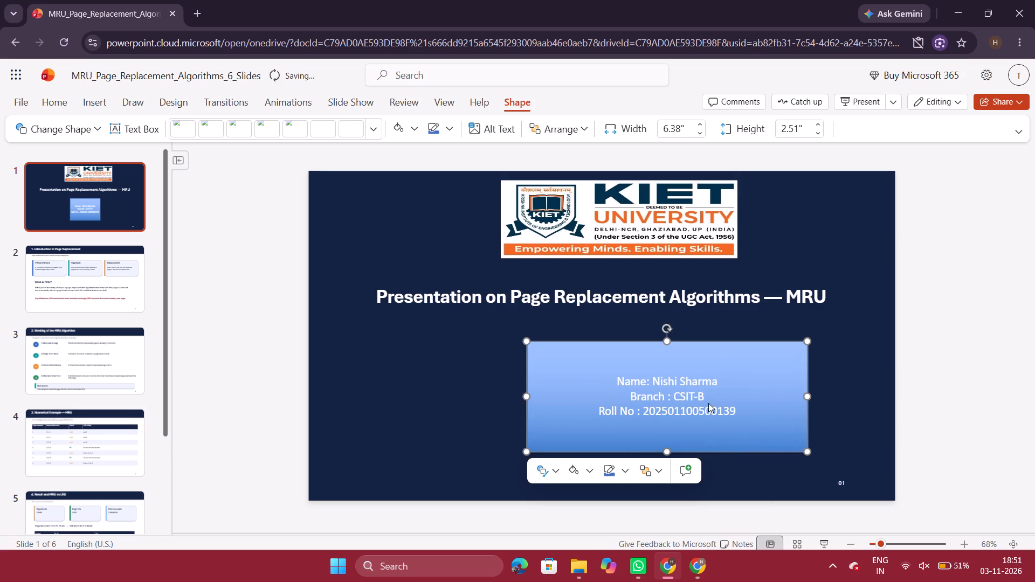
Reduce the student-details rectangle's height to about 2.01" and position it roughly centred in the lower part of the slide, beneath the title.
{"action": "left_click_drag", "start_coordinate": [612, 398], "coordinate": [563, 403]}
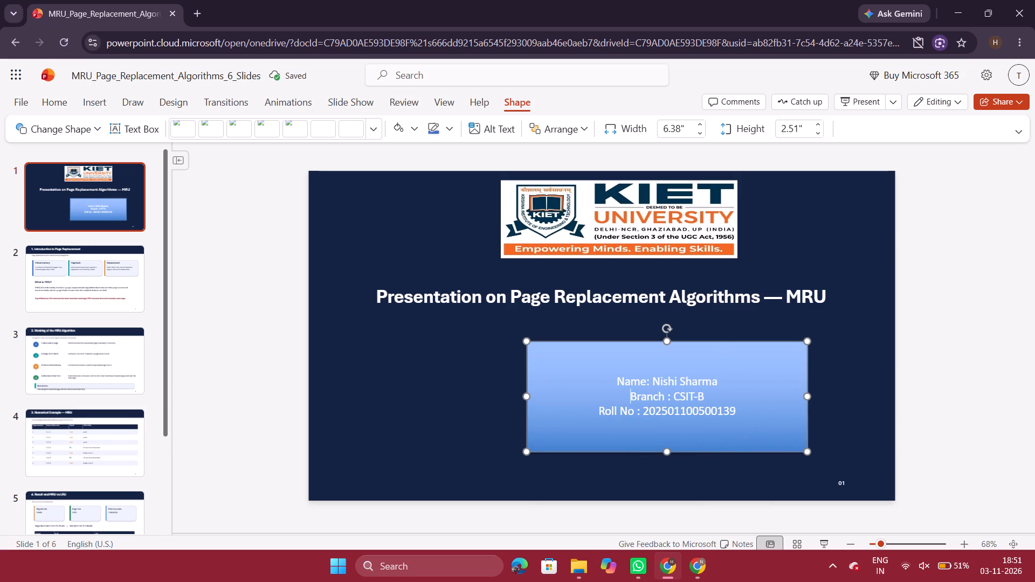
{"action": "left_click_drag", "start_coordinate": [563, 403], "coordinate": [561, 403]}
{"action": "left_click_drag", "start_coordinate": [561, 403], "coordinate": [637, 371]}
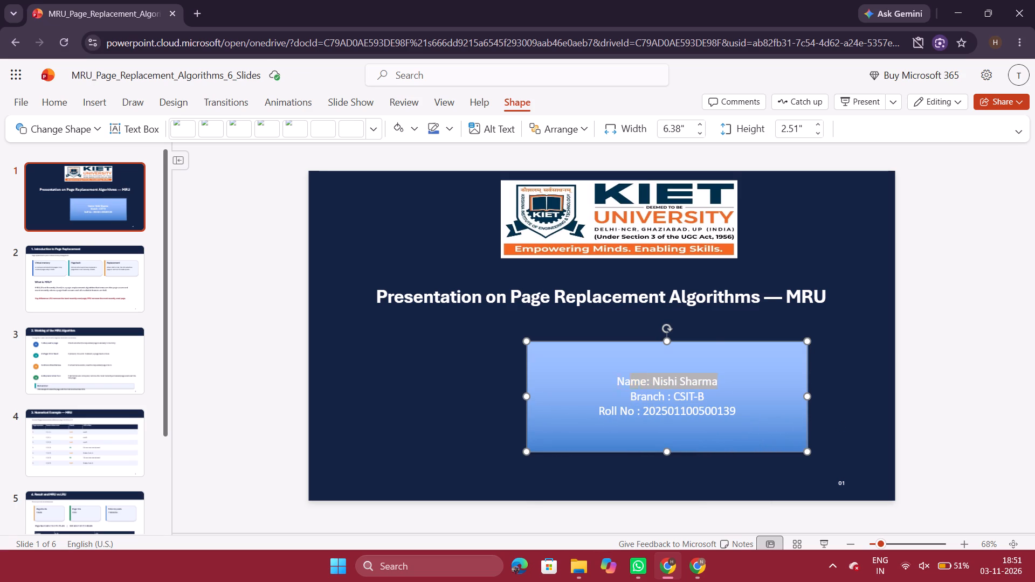
{"action": "left_click_drag", "start_coordinate": [637, 371], "coordinate": [755, 391]}
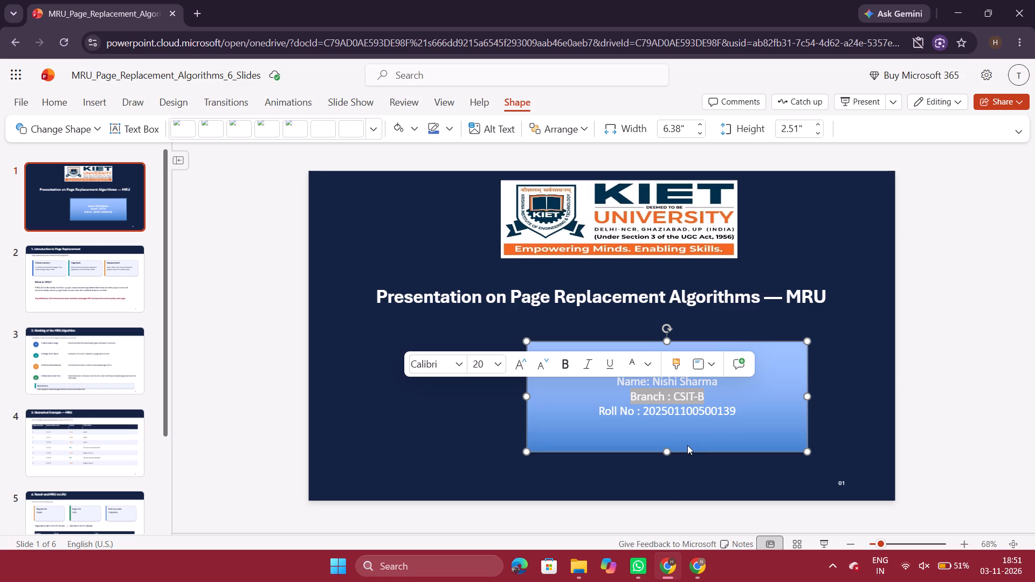
{"action": "left_click_drag", "start_coordinate": [707, 451], "coordinate": [703, 452]}
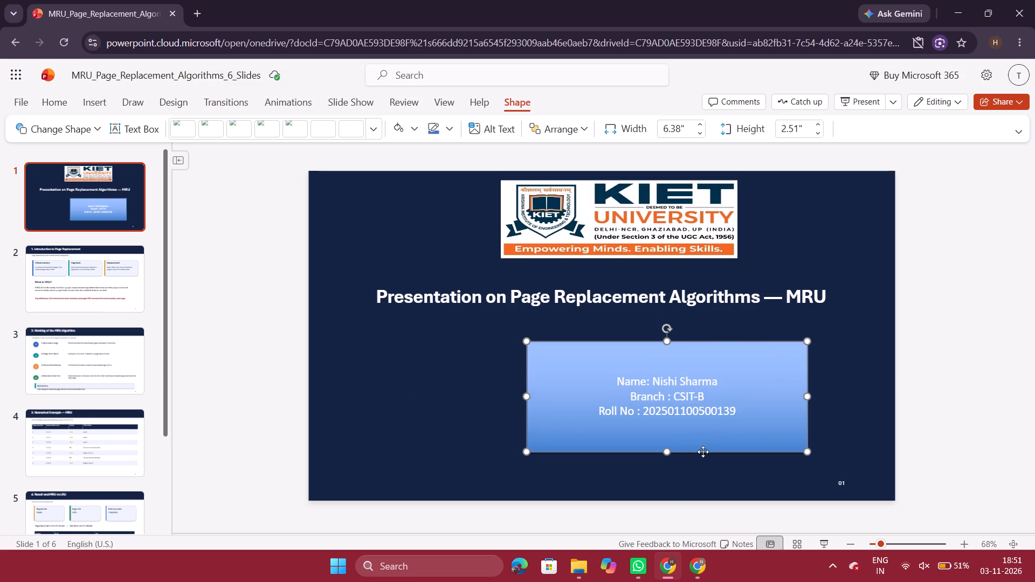
{"action": "left_click_drag", "start_coordinate": [703, 452], "coordinate": [663, 456]}
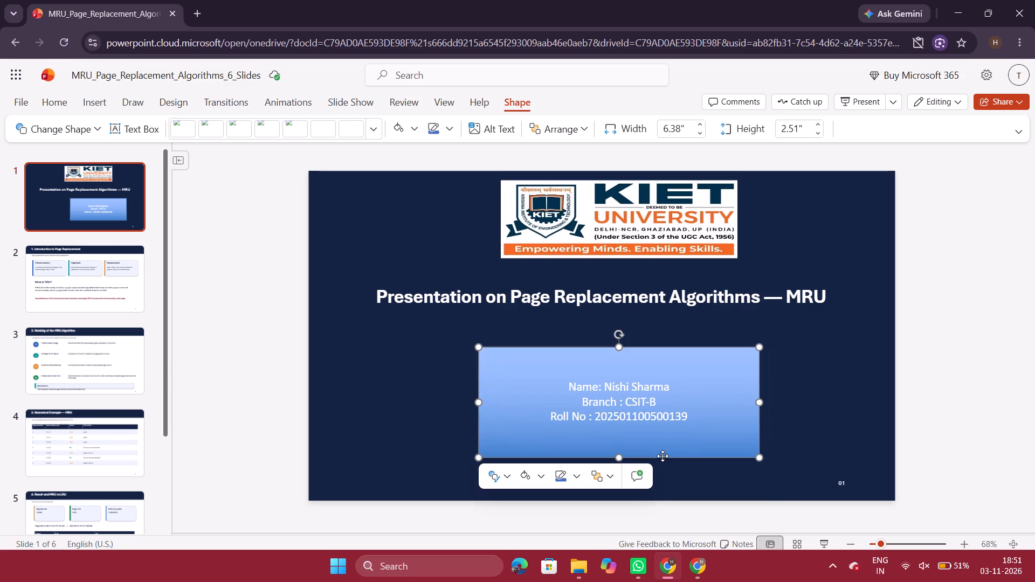
{"action": "left_click_drag", "start_coordinate": [620, 458], "coordinate": [620, 442]}
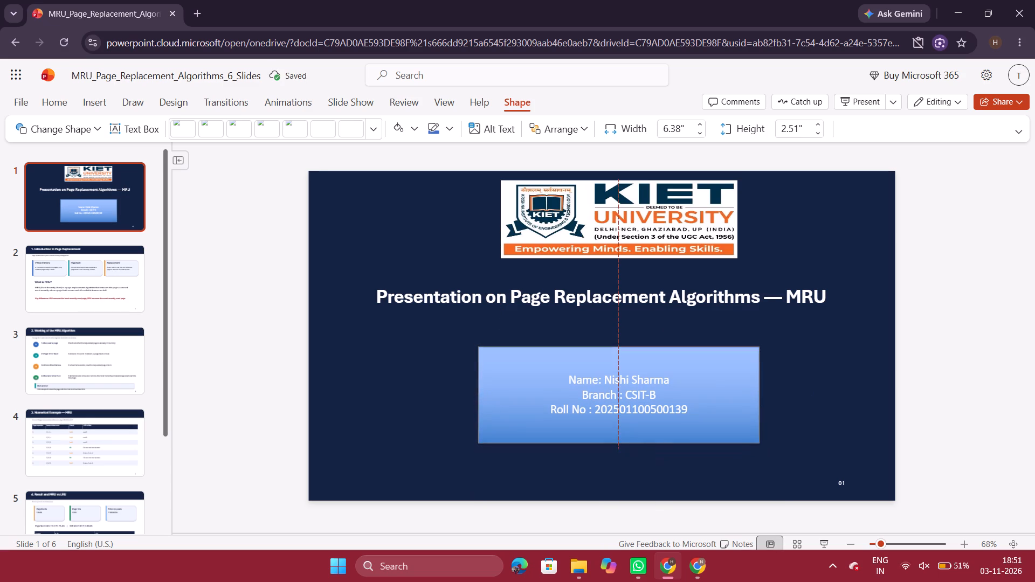
{"action": "left_click_drag", "start_coordinate": [620, 442], "coordinate": [622, 435]}
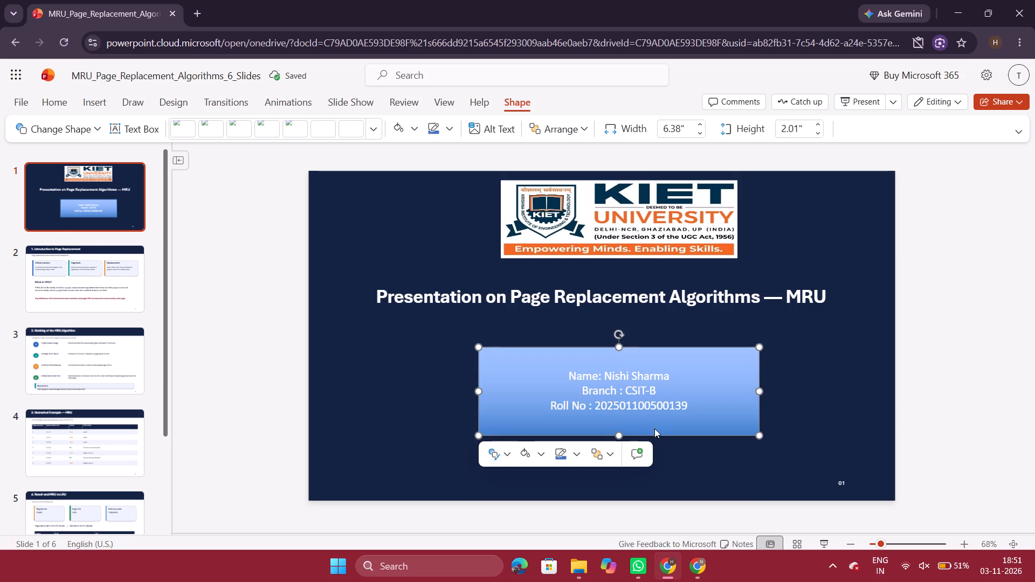
{"action": "left_click_drag", "start_coordinate": [660, 434], "coordinate": [661, 468]}
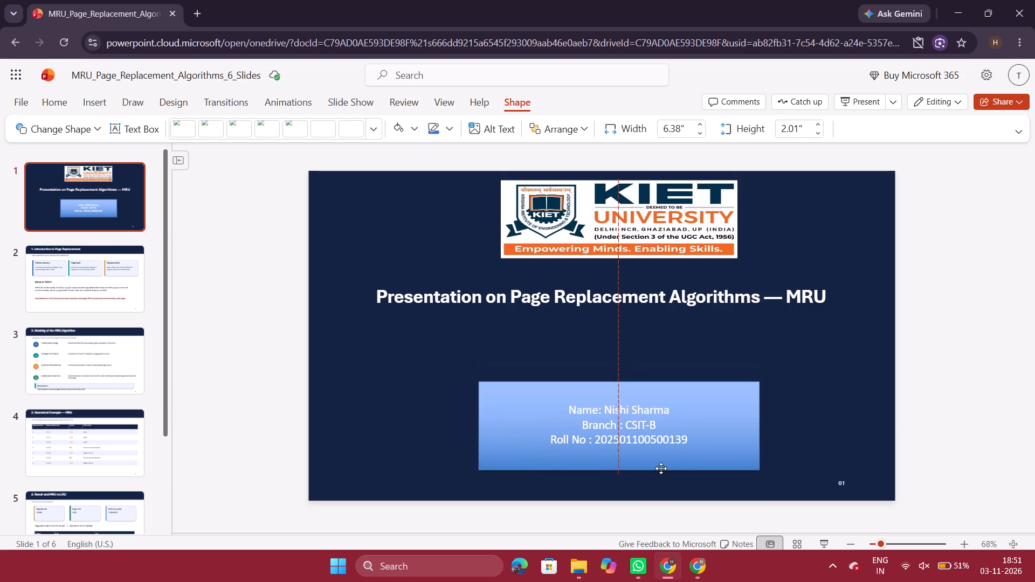
{"action": "left_click_drag", "start_coordinate": [661, 468], "coordinate": [653, 461]}
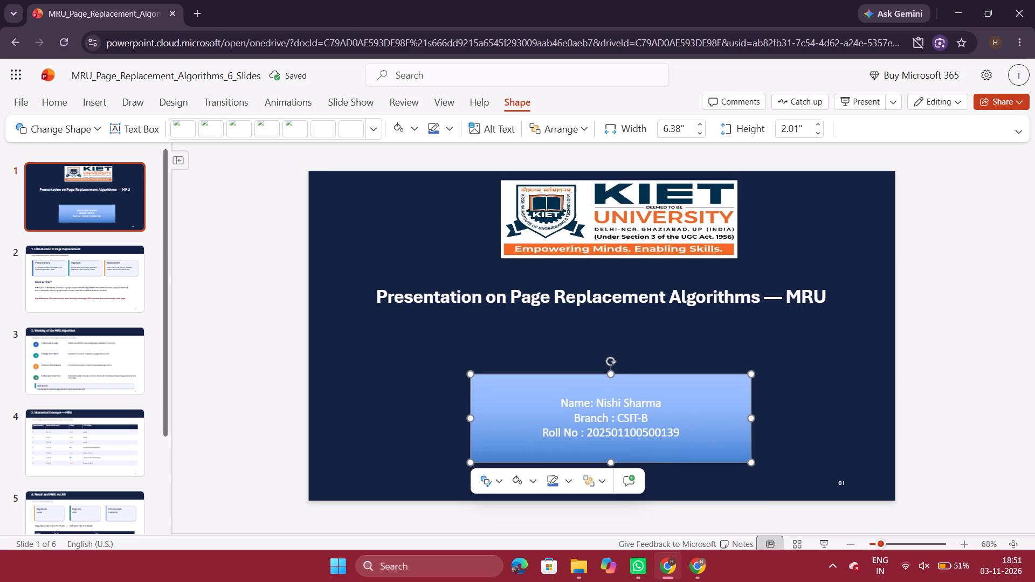
Set all three student-details lines in the rectangle to font size 24 and make them bold.
{"action": "left_click_drag", "start_coordinate": [559, 401], "coordinate": [680, 435]}
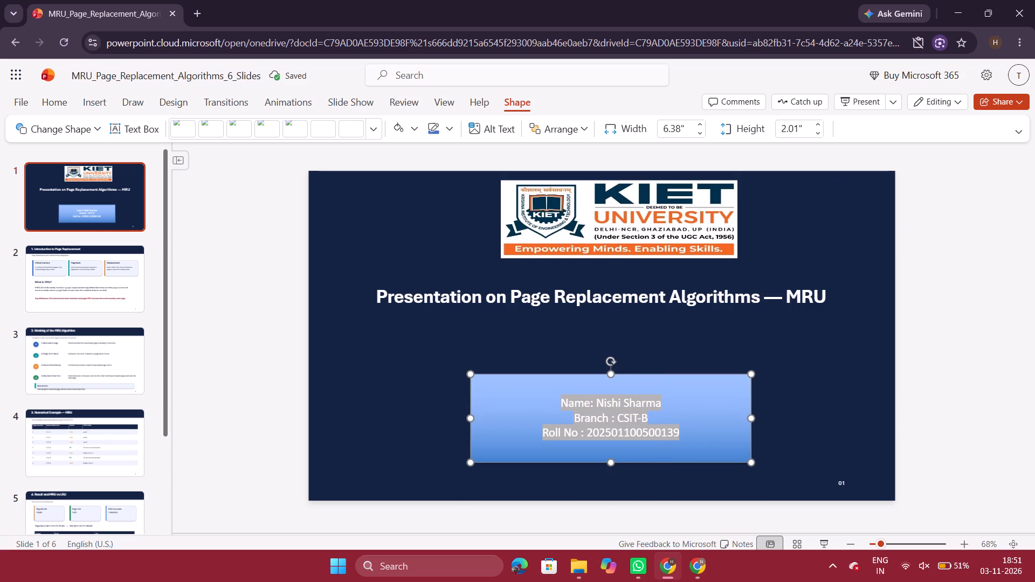
{"action": "left_click", "coordinate": [769, 409]}
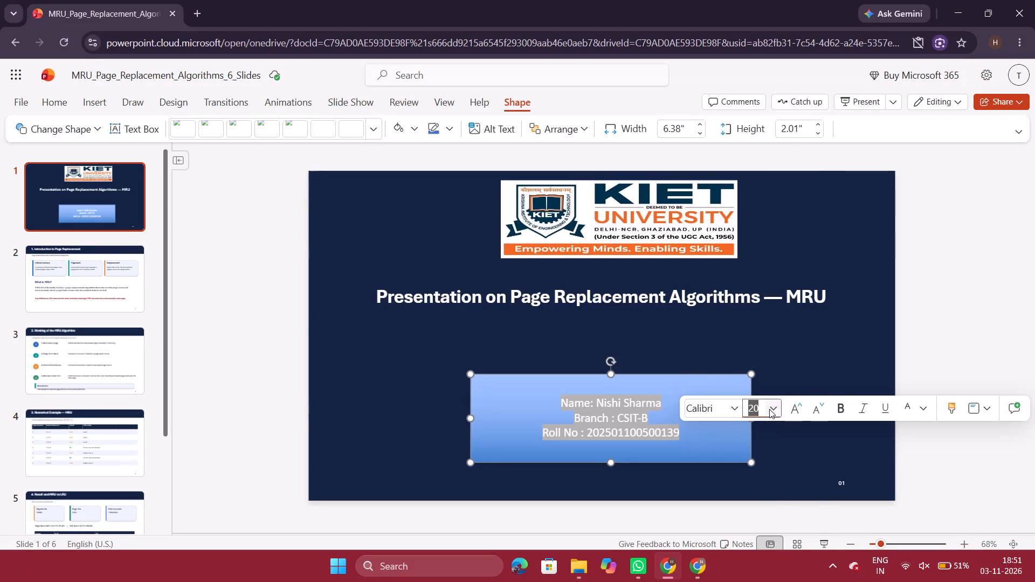
{"action": "left_click", "coordinate": [795, 289]}
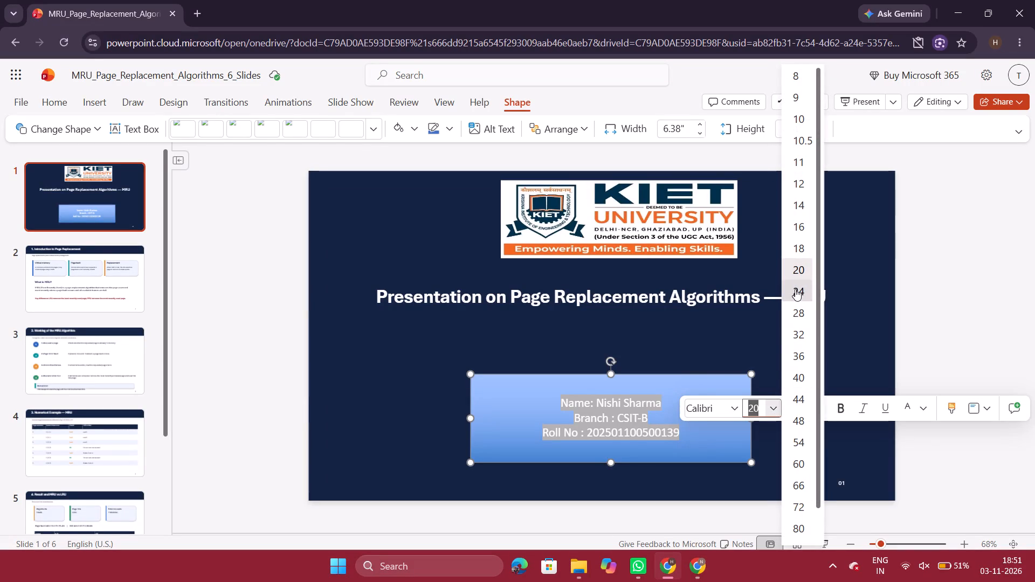
{"action": "left_click", "coordinate": [843, 405]}
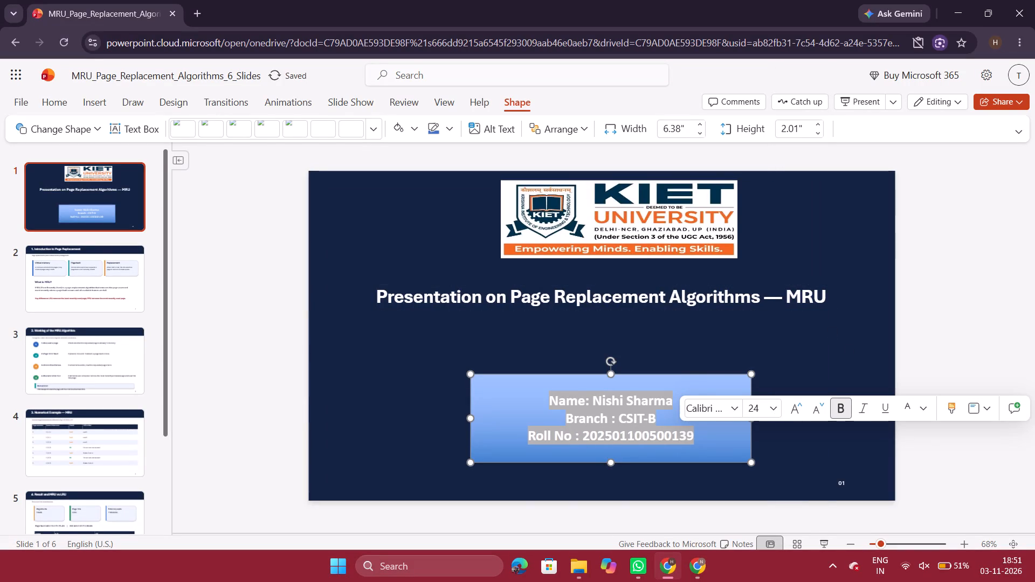
{"action": "left_click", "coordinate": [517, 407]}
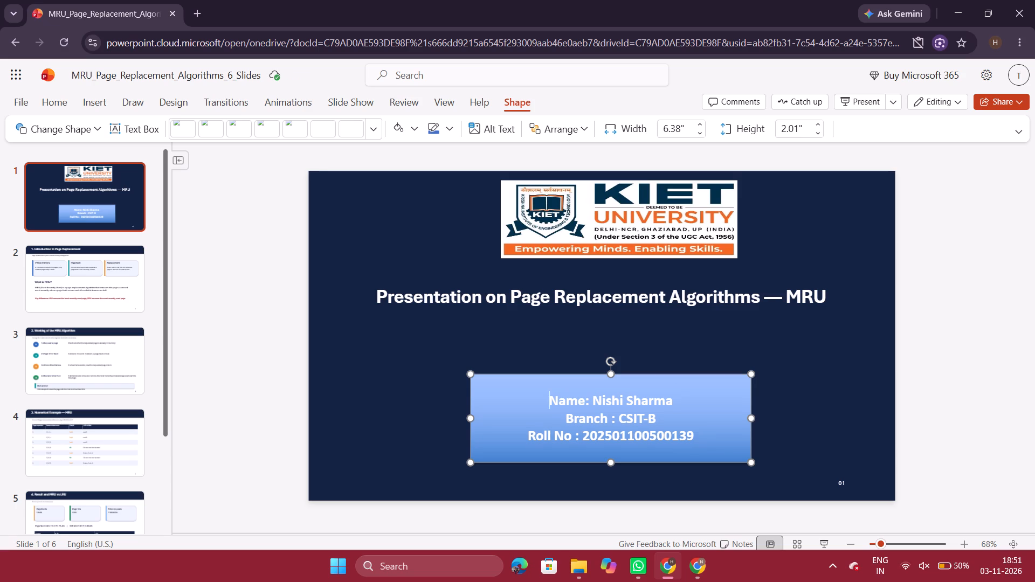
Break the presentation title onto two lines after "Presentation on".
{"action": "left_click", "coordinate": [508, 304]}
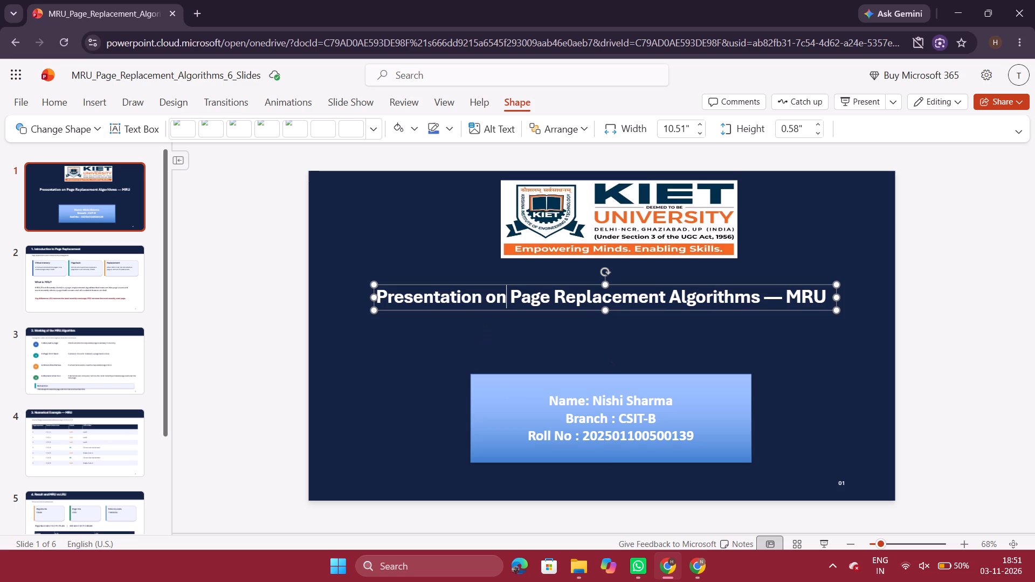
{"action": "key", "text": "Return"}
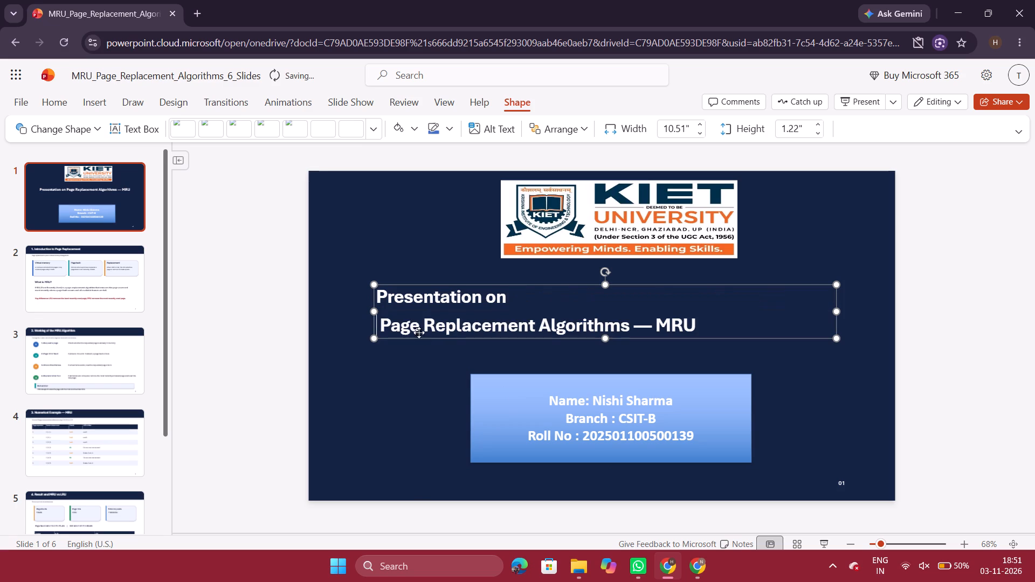
Indent the title's first line, "Presentation on", with leading spaces until it sits roughly centred in the title box.
{"action": "left_click", "coordinate": [375, 295]}
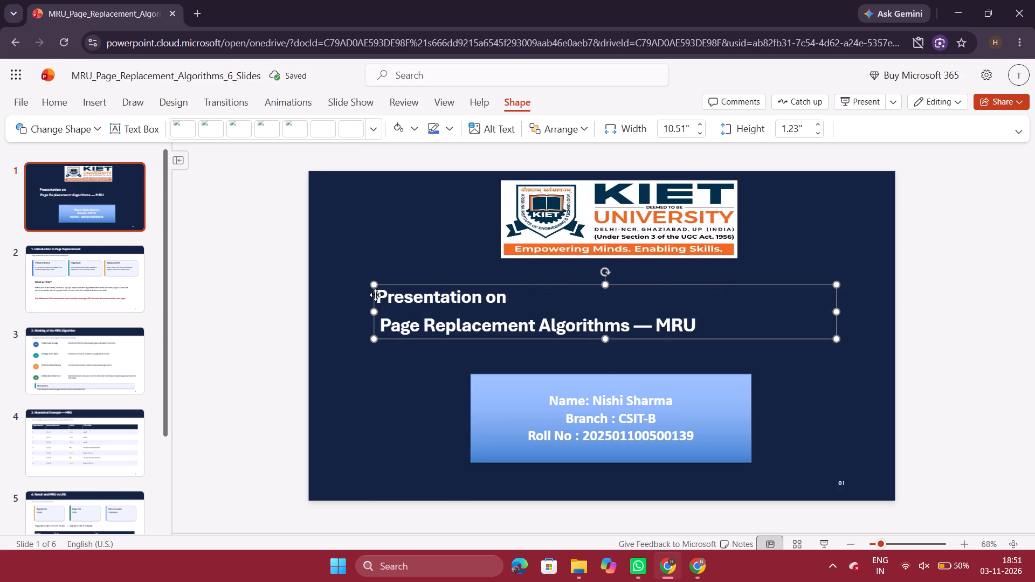
{"action": "left_click", "coordinate": [379, 297]}
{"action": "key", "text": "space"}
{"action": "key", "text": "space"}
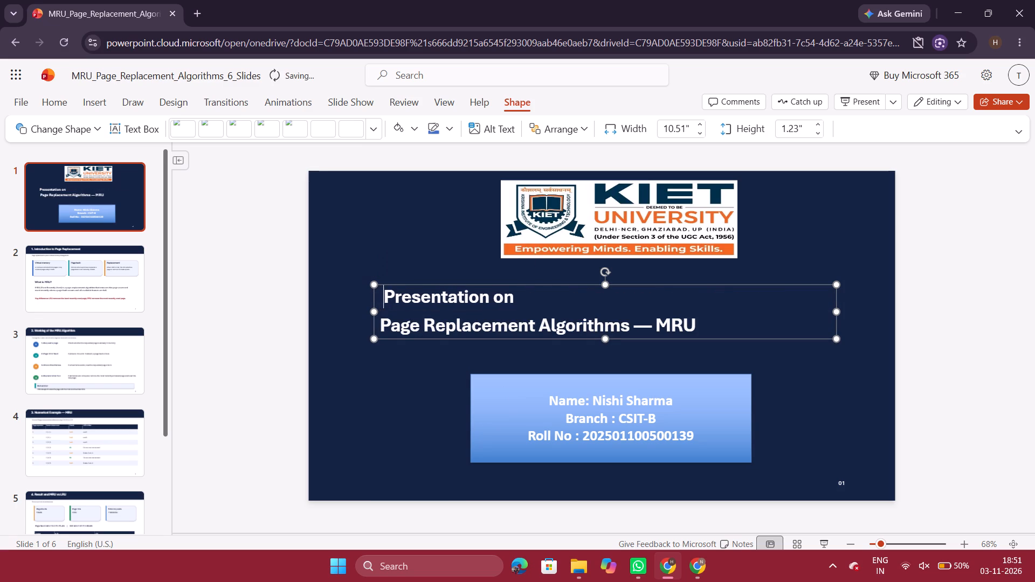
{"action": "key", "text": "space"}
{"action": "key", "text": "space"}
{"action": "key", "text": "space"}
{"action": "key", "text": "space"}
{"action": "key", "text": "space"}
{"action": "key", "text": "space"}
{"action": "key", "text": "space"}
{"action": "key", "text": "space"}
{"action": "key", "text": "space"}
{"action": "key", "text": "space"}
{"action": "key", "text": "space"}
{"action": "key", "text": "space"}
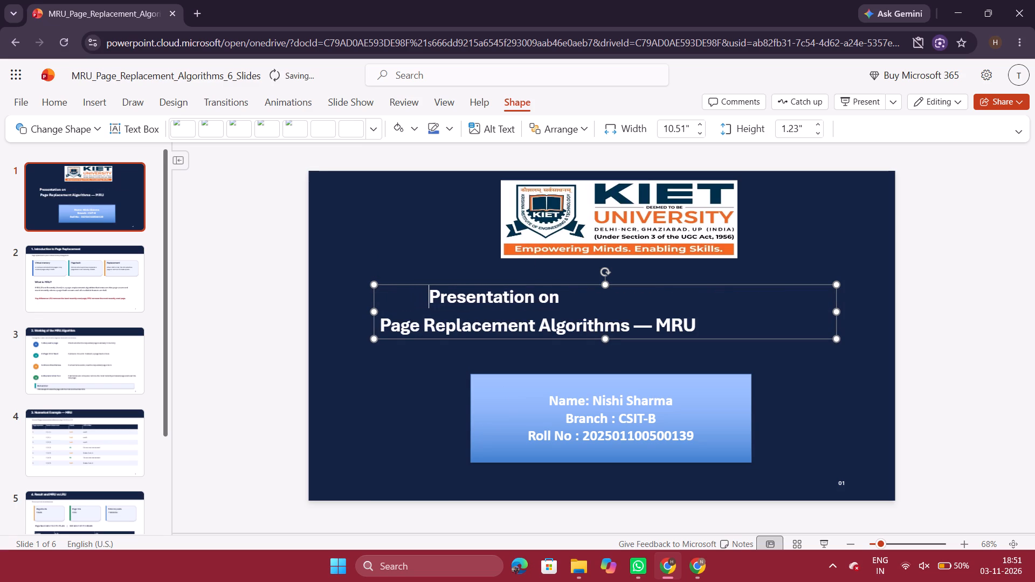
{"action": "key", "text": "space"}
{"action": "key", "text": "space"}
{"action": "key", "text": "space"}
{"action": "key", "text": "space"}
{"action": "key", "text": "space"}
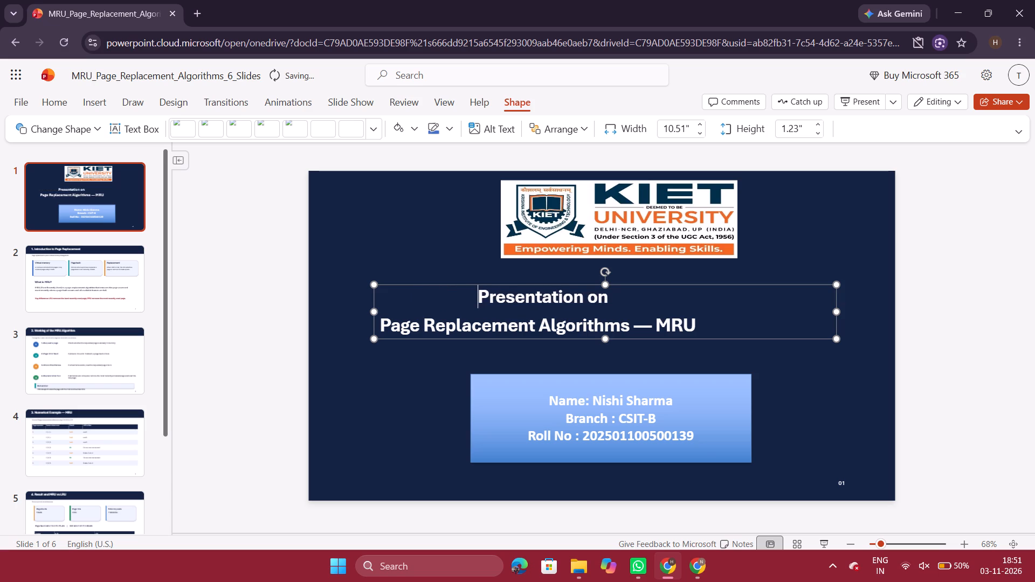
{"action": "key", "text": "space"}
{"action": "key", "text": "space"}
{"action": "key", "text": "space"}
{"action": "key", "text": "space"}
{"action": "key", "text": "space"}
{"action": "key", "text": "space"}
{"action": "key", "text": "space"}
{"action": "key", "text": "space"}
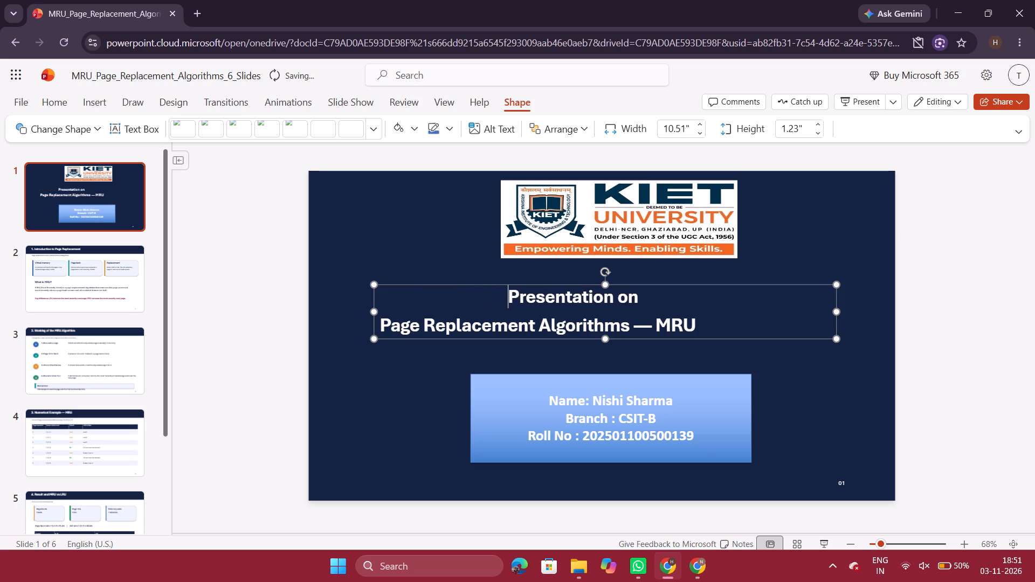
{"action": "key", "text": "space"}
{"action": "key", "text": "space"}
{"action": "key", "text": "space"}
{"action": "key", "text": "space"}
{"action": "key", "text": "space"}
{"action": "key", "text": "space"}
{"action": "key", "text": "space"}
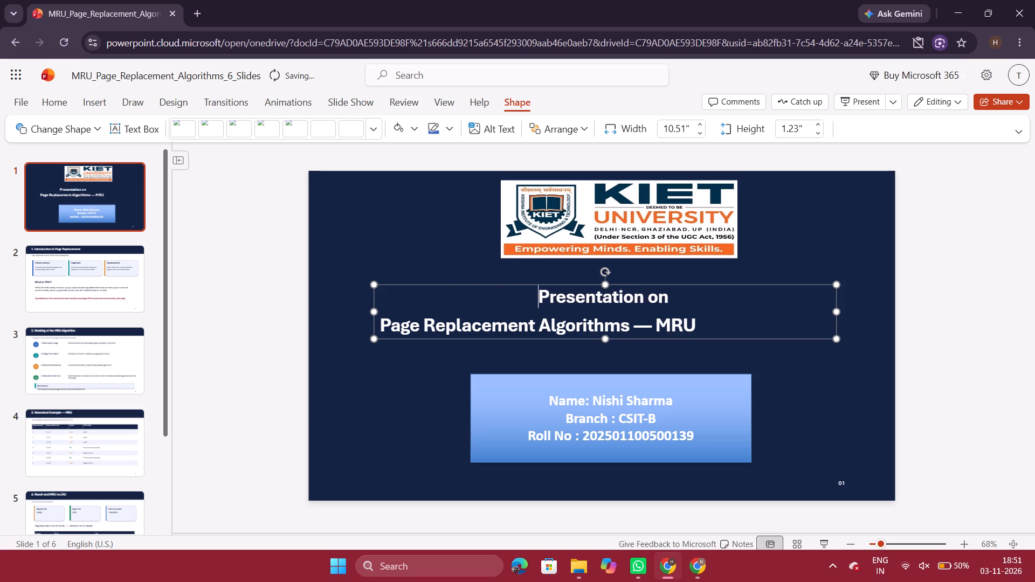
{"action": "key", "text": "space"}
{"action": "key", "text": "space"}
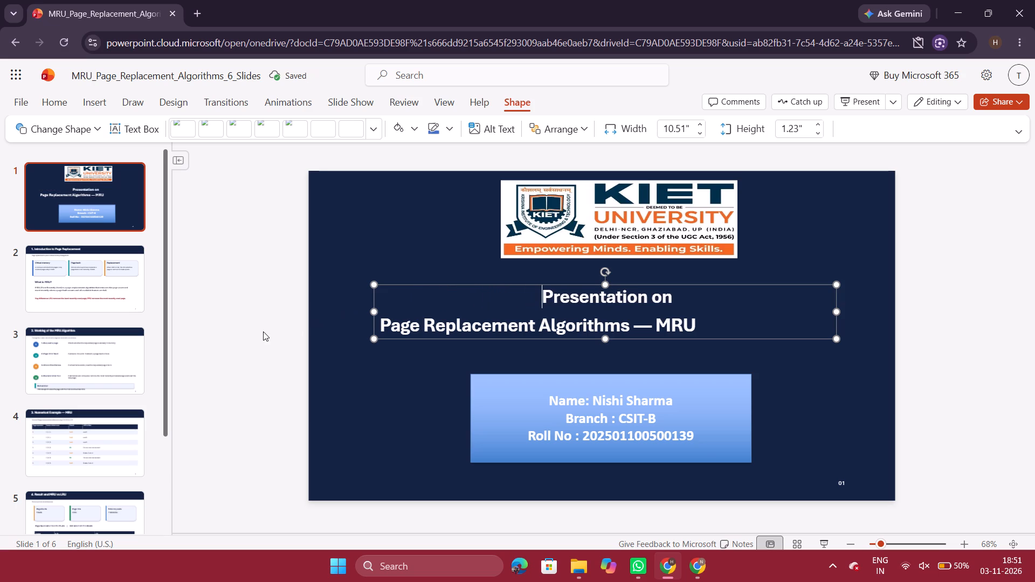
Indent the title's second line, "Page Replacement Algorithms — MRU", with leading spaces so it sits roughly centred beneath "Presentation on".
{"action": "left_click", "coordinate": [379, 329]}
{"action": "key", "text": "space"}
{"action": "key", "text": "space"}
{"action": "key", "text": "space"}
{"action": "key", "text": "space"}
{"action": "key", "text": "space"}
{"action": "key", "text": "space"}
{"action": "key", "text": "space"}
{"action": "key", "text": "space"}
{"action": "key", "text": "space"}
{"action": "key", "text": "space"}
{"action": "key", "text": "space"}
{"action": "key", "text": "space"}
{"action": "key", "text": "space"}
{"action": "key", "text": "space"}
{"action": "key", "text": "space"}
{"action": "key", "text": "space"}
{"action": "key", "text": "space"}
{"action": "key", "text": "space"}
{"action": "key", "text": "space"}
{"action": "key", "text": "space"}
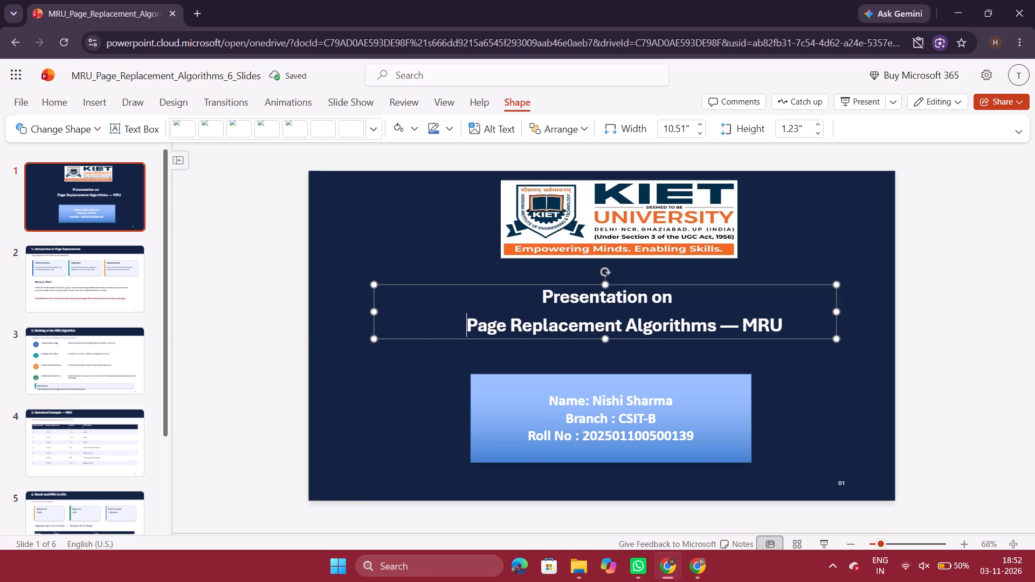
{"action": "key", "text": "BackSpace"}
{"action": "key", "text": "BackSpace"}
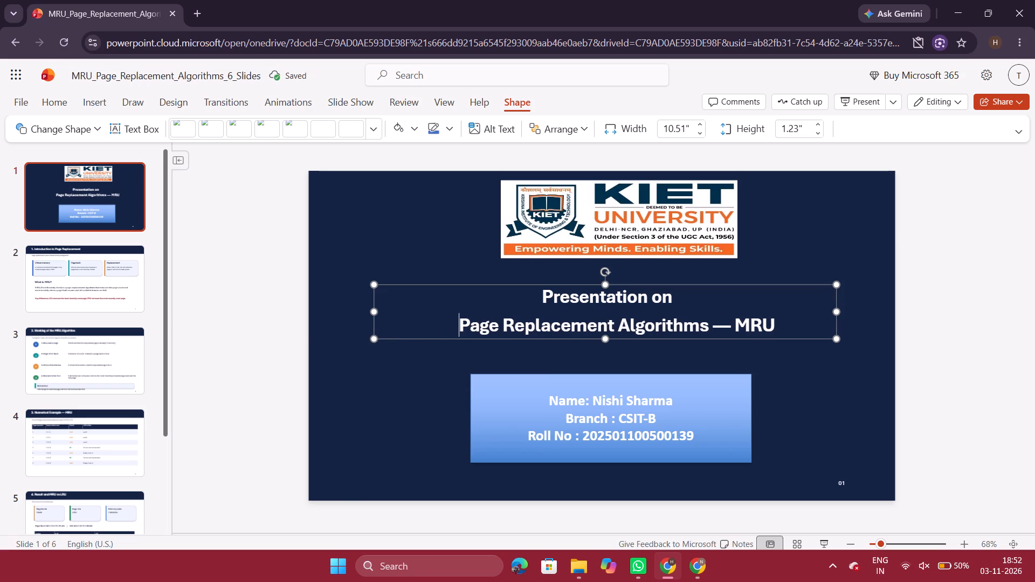
{"action": "left_click", "coordinate": [558, 359]}
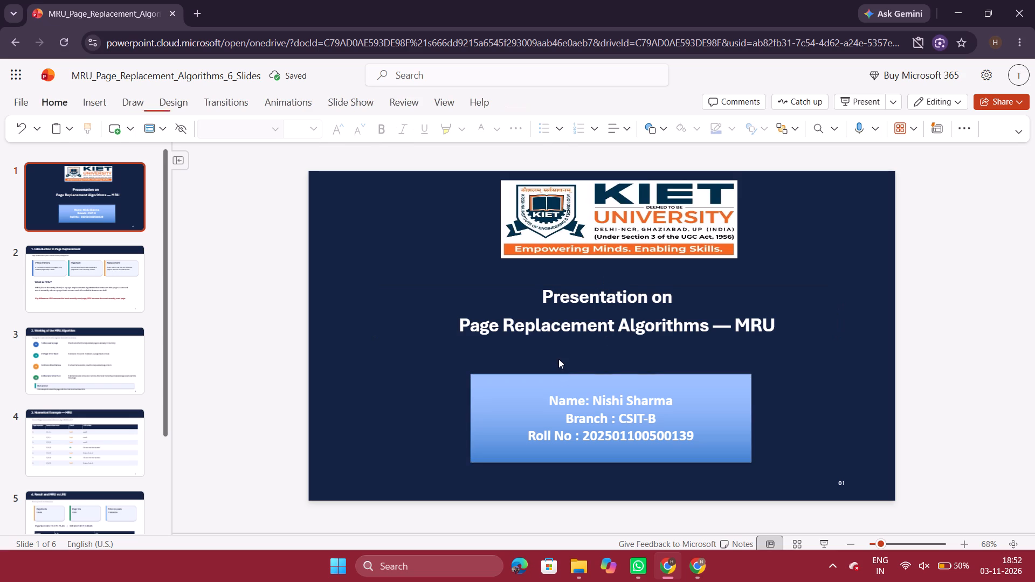
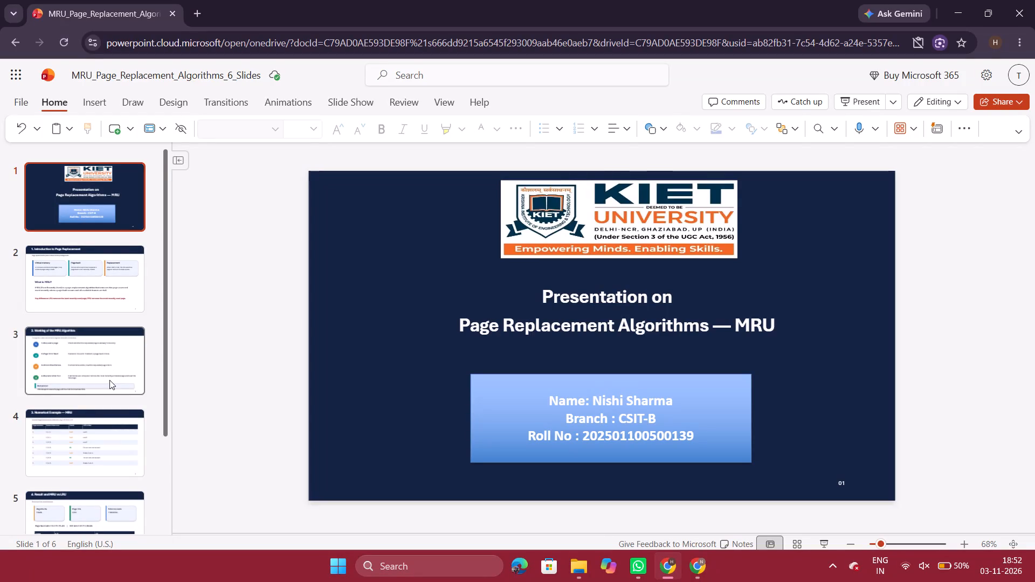
Add a new blank slide after slide 6, at the end of the presentation.
{"action": "scroll", "coordinate": [103, 417], "scroll_direction": "down", "scroll_amount": 5}
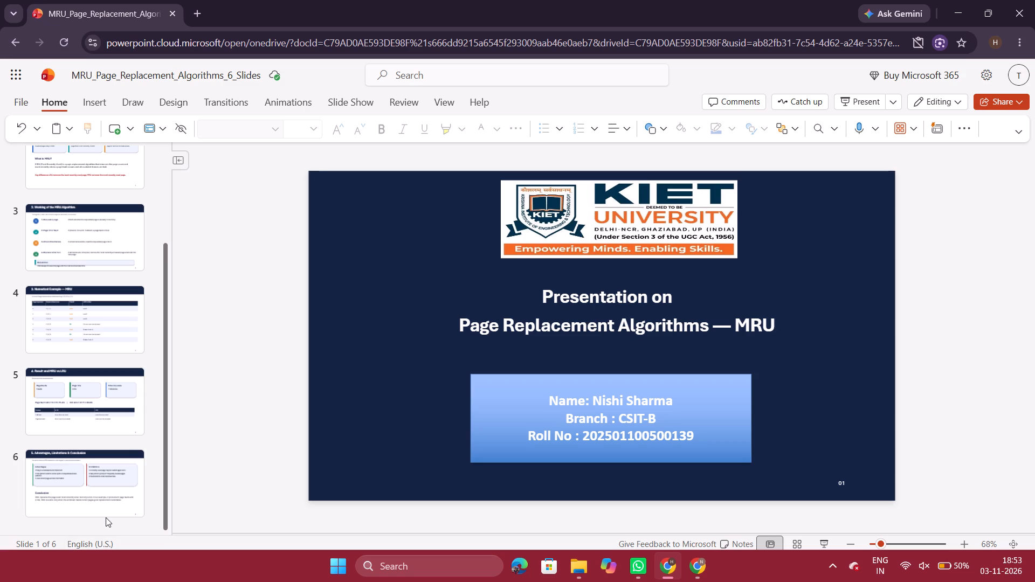
{"action": "left_click", "coordinate": [114, 524]}
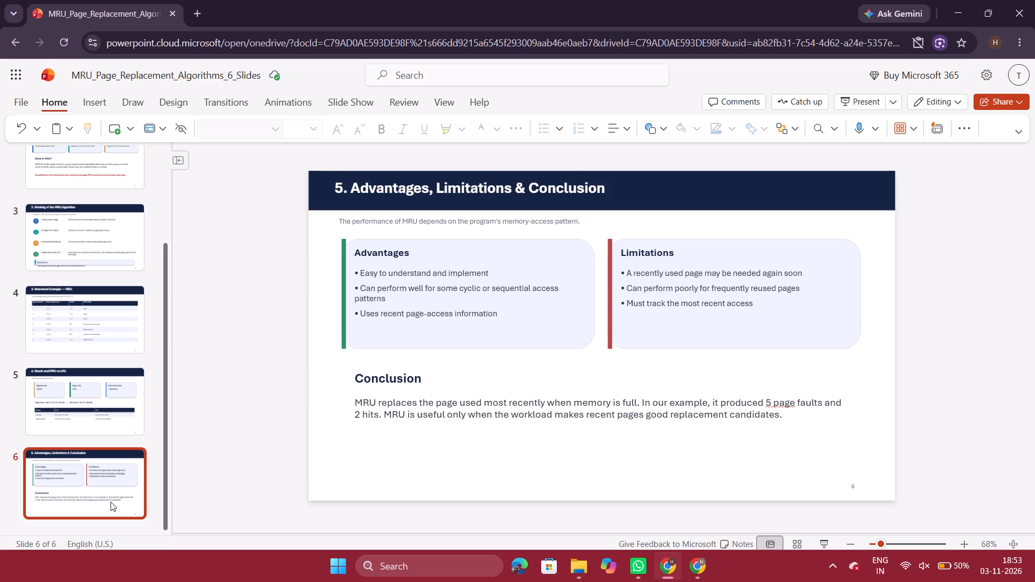
{"action": "left_click", "coordinate": [111, 502]}
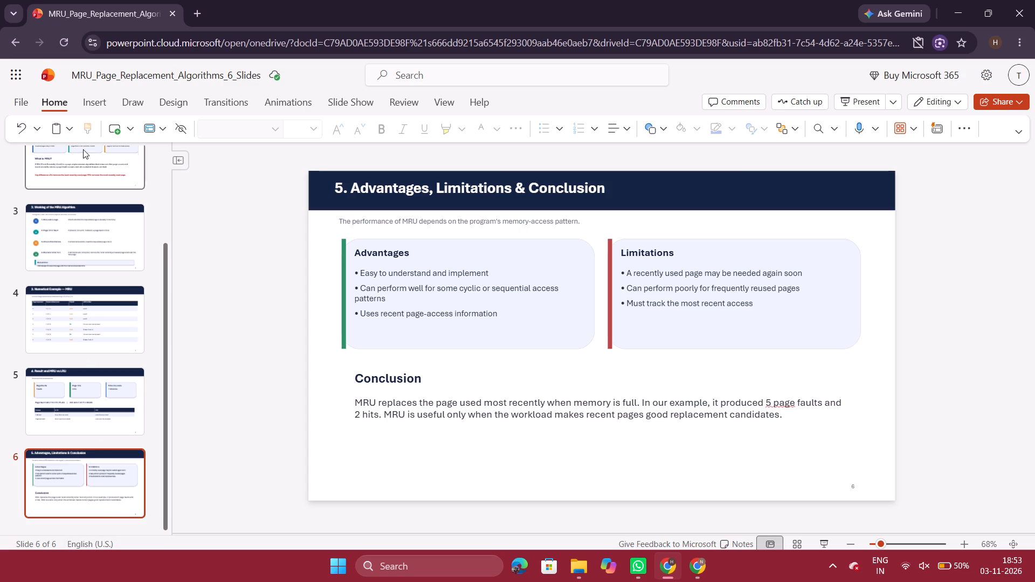
{"action": "left_click", "coordinate": [122, 127]}
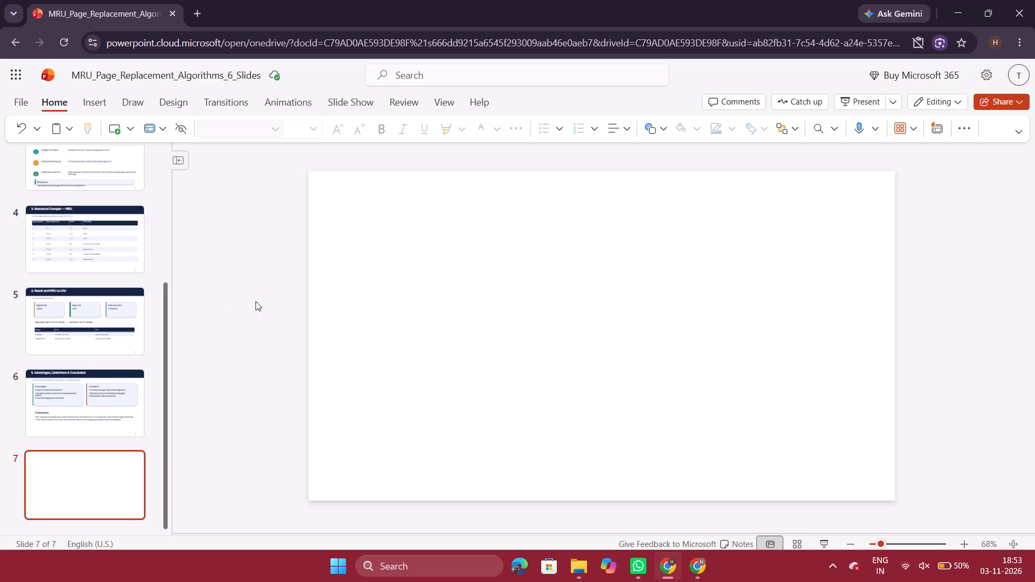
Insert a plain rectangle on the blank slide 7 and enter "THANK YOU !" as its text.
{"action": "left_click", "coordinate": [561, 316]}
{"action": "left_click", "coordinate": [668, 130]}
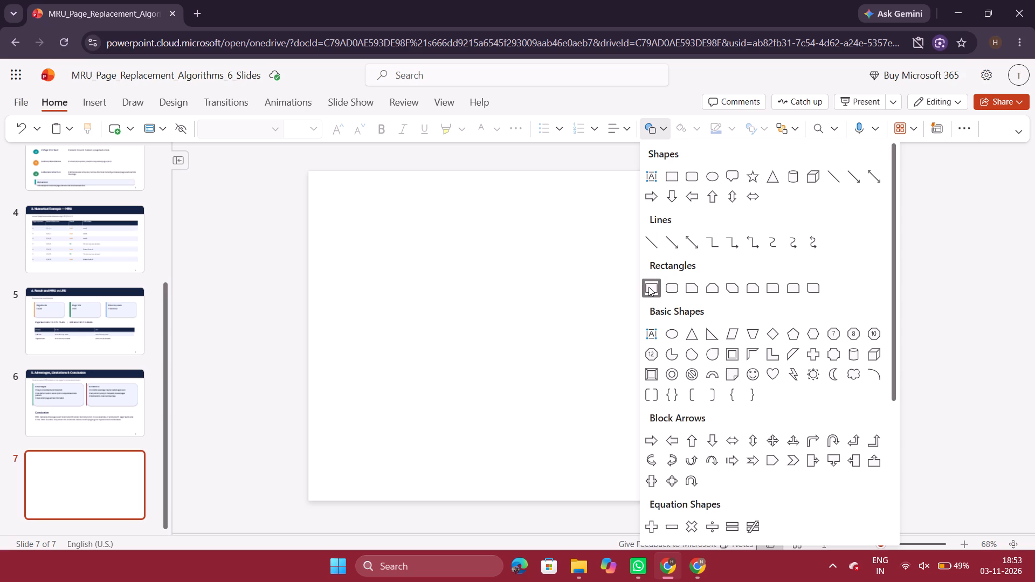
{"action": "left_click", "coordinate": [648, 287]}
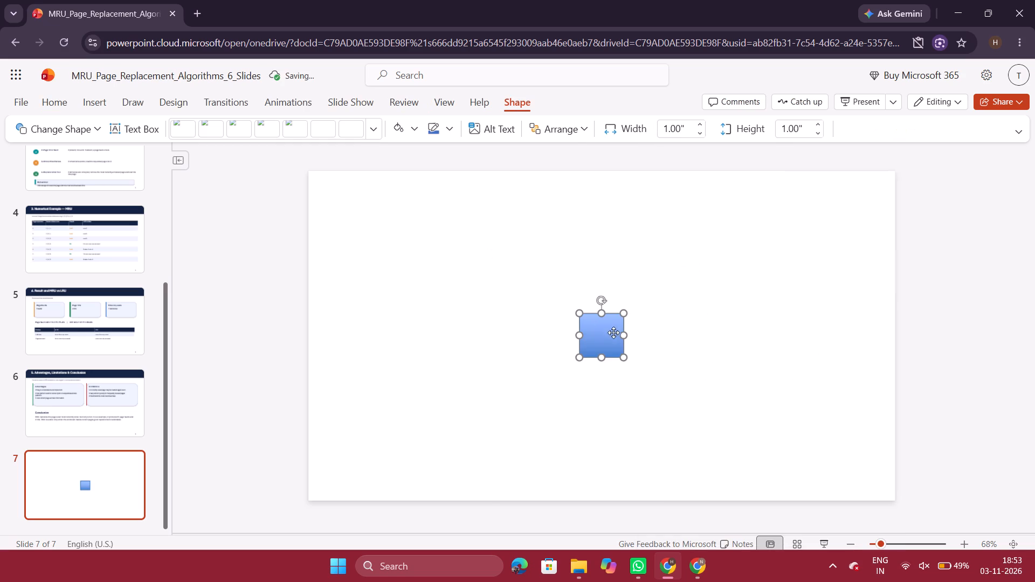
{"action": "left_click", "coordinate": [602, 333]}
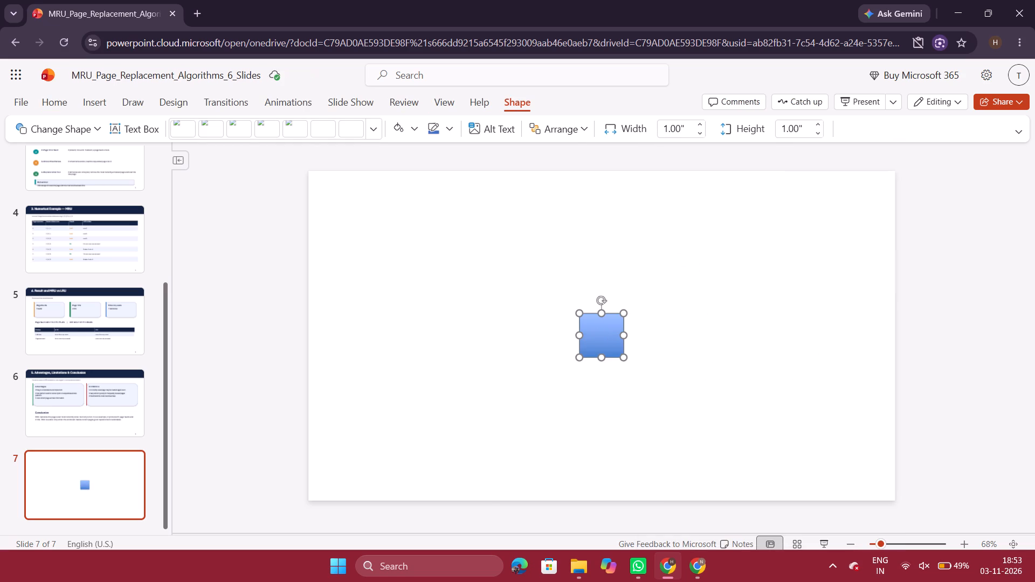
{"action": "key", "text": "t"}
{"action": "type", "text": "HANK"}
{"action": "key", "text": "space"}
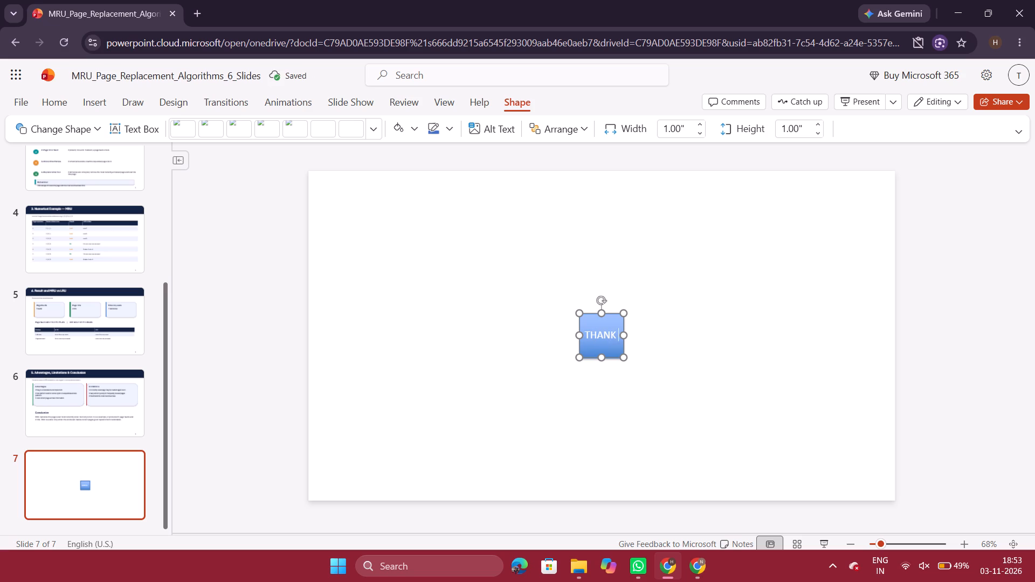
{"action": "type", "text": "YOU"}
{"action": "key", "text": "space"}
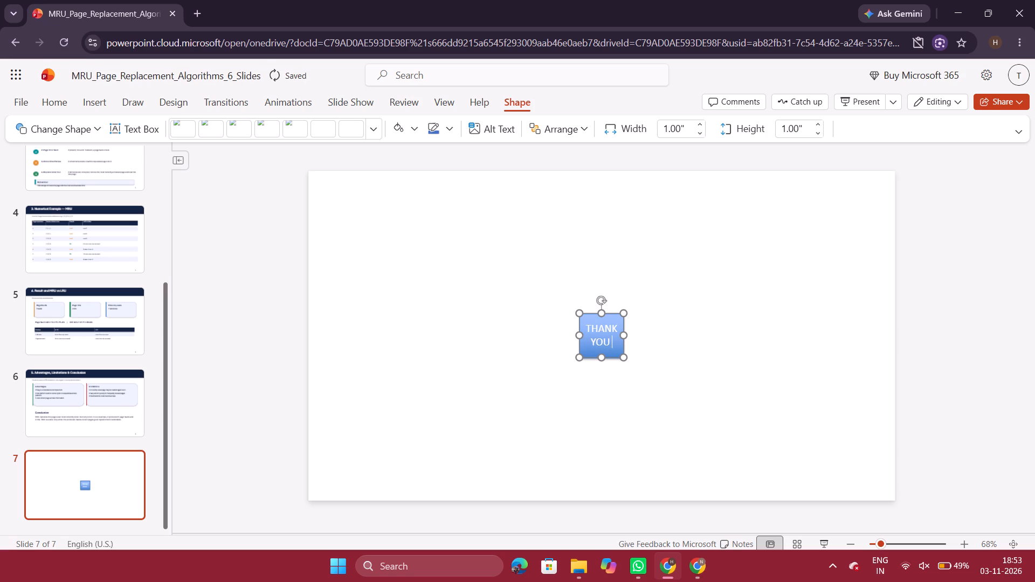
{"action": "key", "text": "space"}
{"action": "type", "text": "!"}
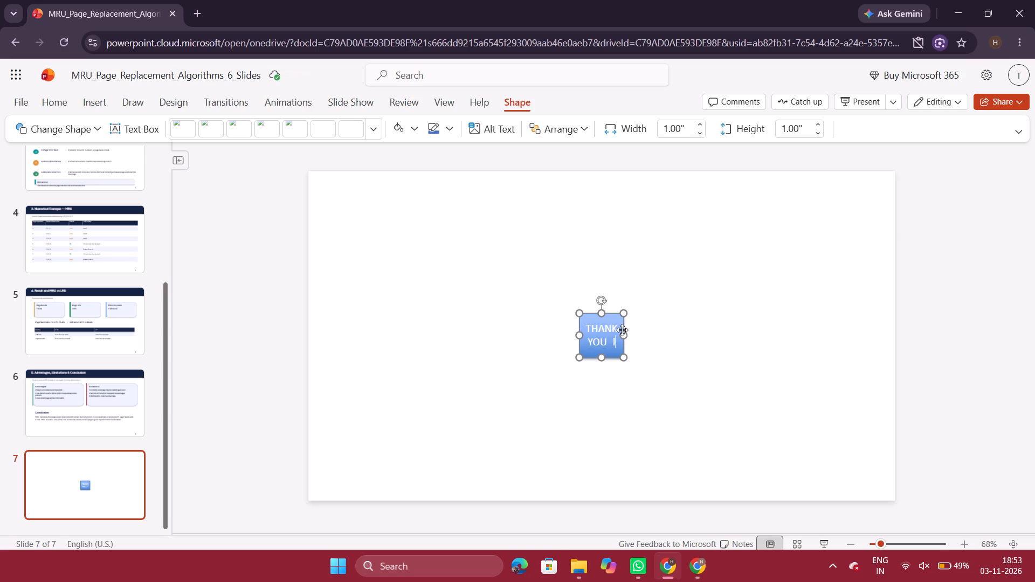
Enlarge the THANK YOU rectangle to about 6.37" wide by 5.98" high and centre it horizontally on the slide.
{"action": "left_click_drag", "start_coordinate": [626, 332], "coordinate": [698, 339]}
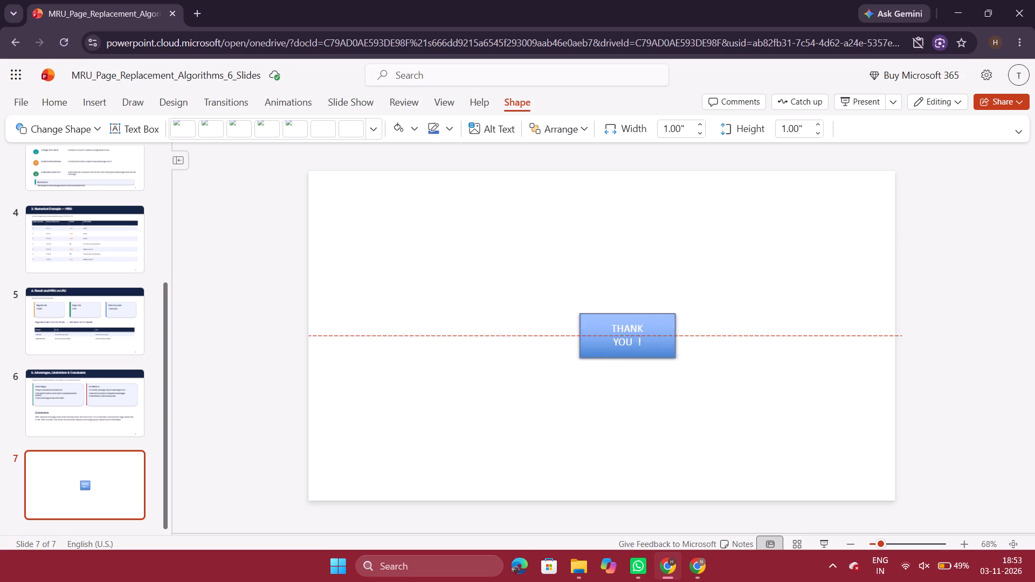
{"action": "left_click_drag", "start_coordinate": [698, 339], "coordinate": [736, 336]}
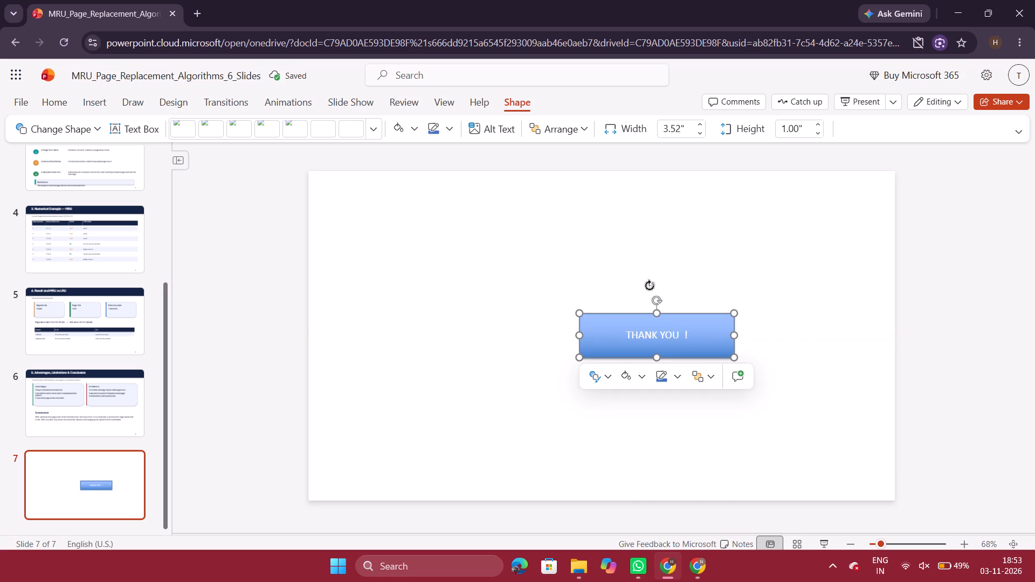
{"action": "left_click_drag", "start_coordinate": [657, 314], "coordinate": [663, 184]}
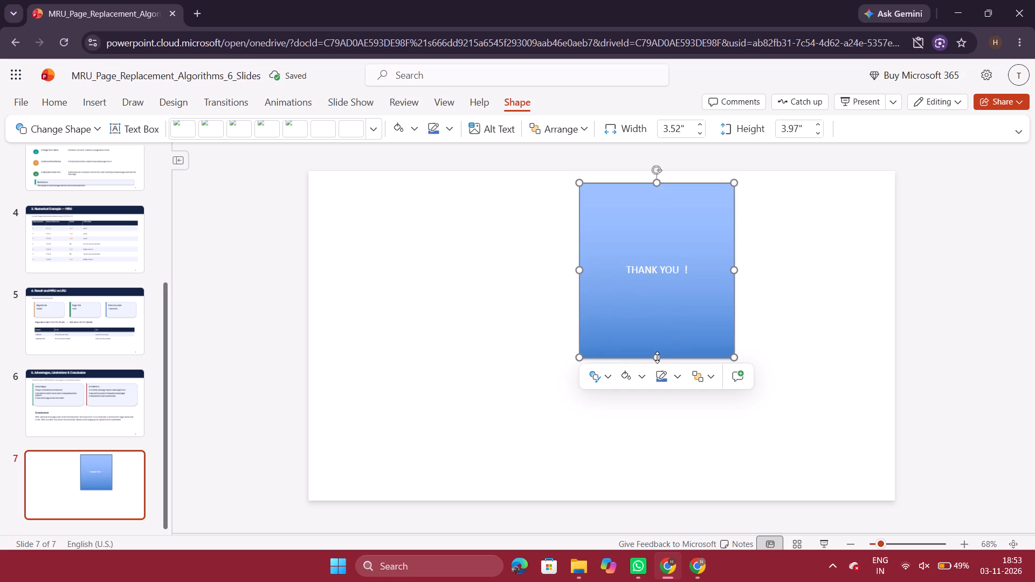
{"action": "left_click_drag", "start_coordinate": [656, 357], "coordinate": [677, 445]}
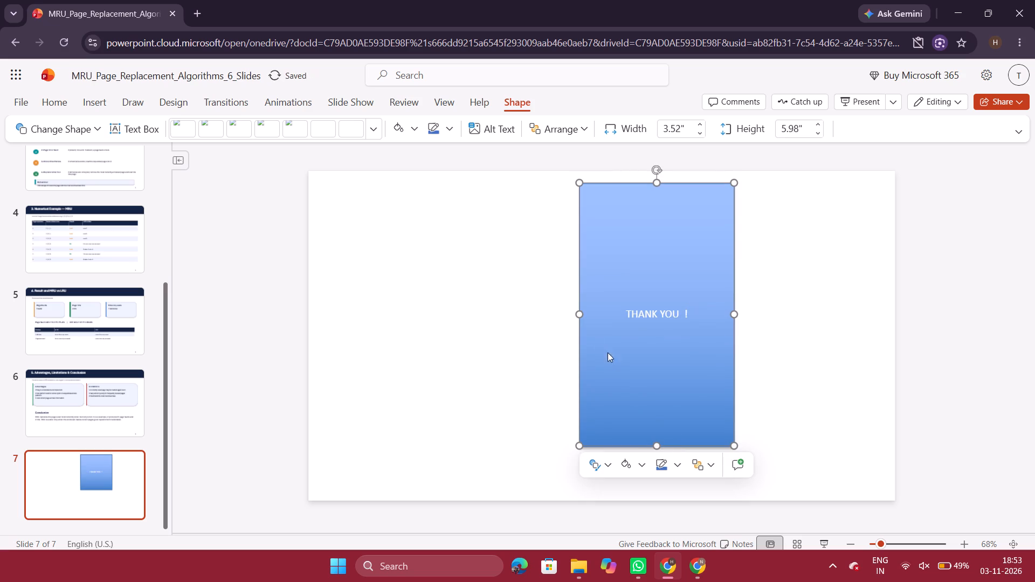
{"action": "left_click_drag", "start_coordinate": [577, 315], "coordinate": [488, 328]}
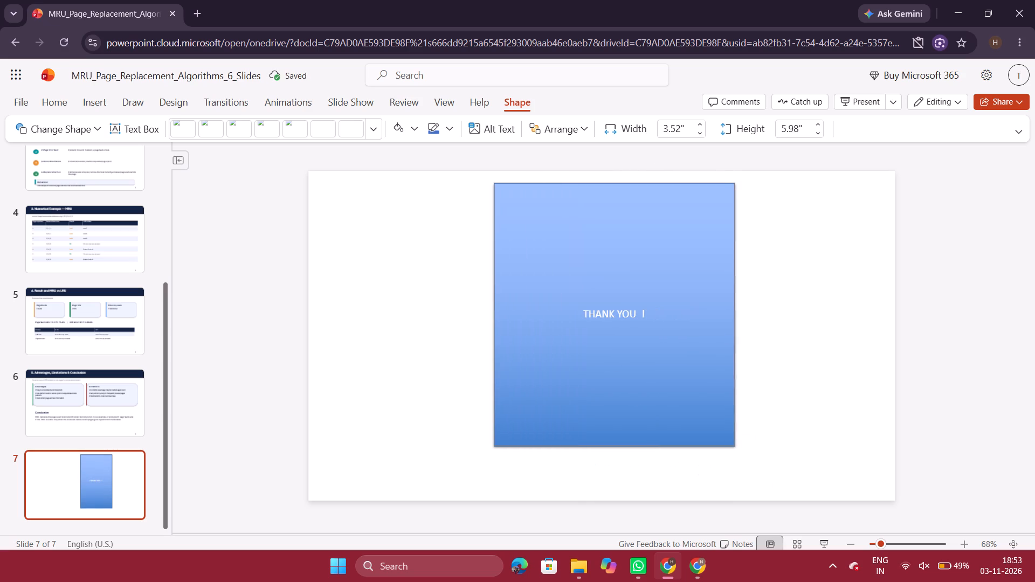
{"action": "left_click_drag", "start_coordinate": [488, 328], "coordinate": [448, 362]}
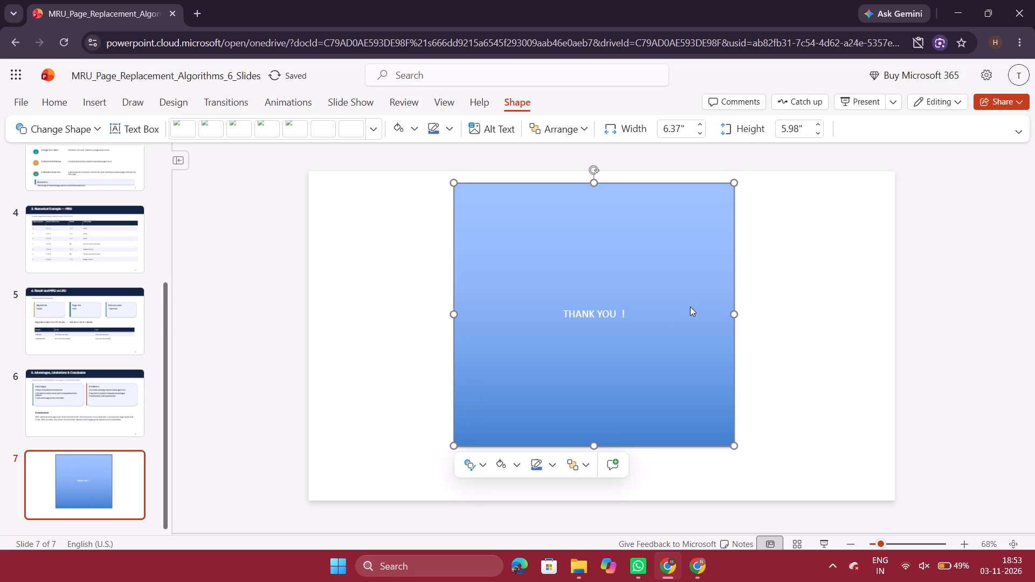
{"action": "left_click_drag", "start_coordinate": [547, 310], "coordinate": [537, 339]}
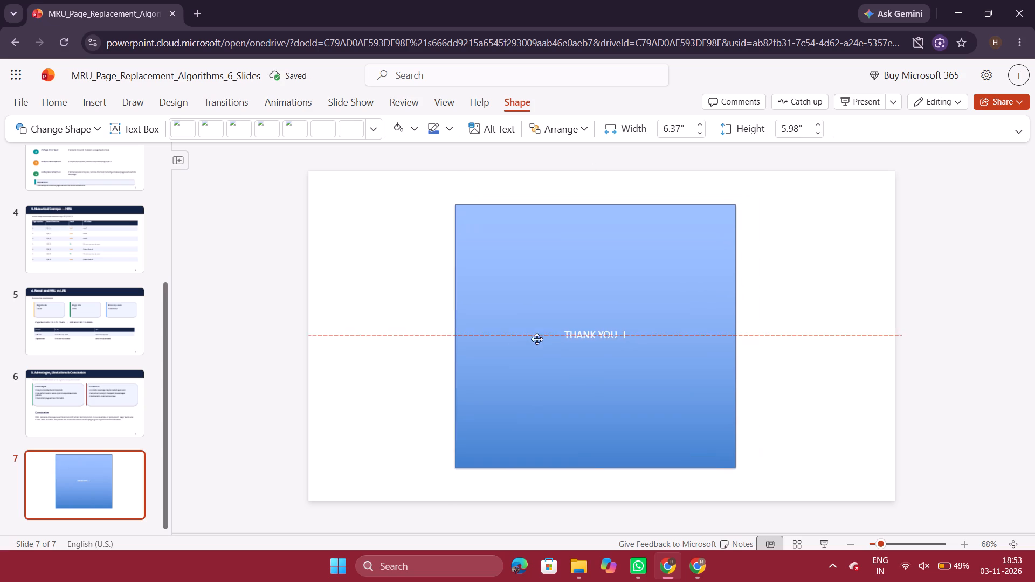
{"action": "left_click_drag", "start_coordinate": [537, 339], "coordinate": [553, 338]}
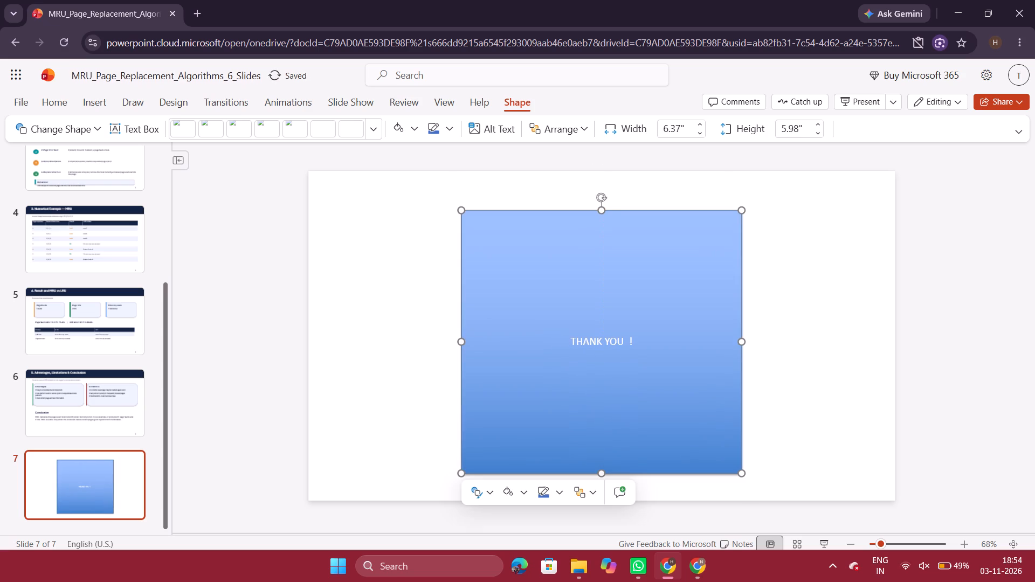
Set the whole "THANK YOU !" text to font size 48.
{"action": "left_click_drag", "start_coordinate": [569, 346], "coordinate": [629, 345]}
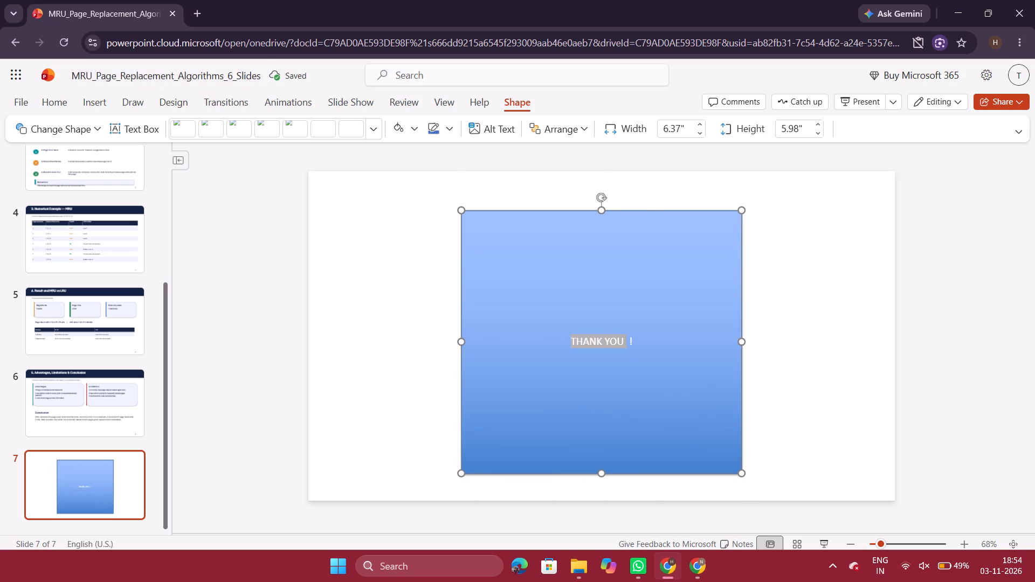
{"action": "left_click_drag", "start_coordinate": [629, 345], "coordinate": [645, 347]}
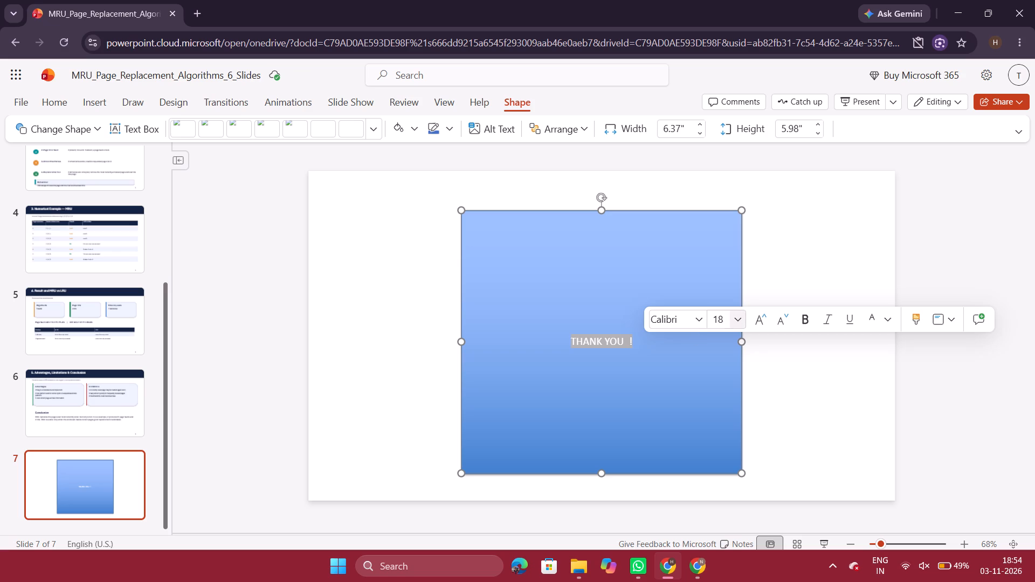
{"action": "left_click", "coordinate": [734, 325]}
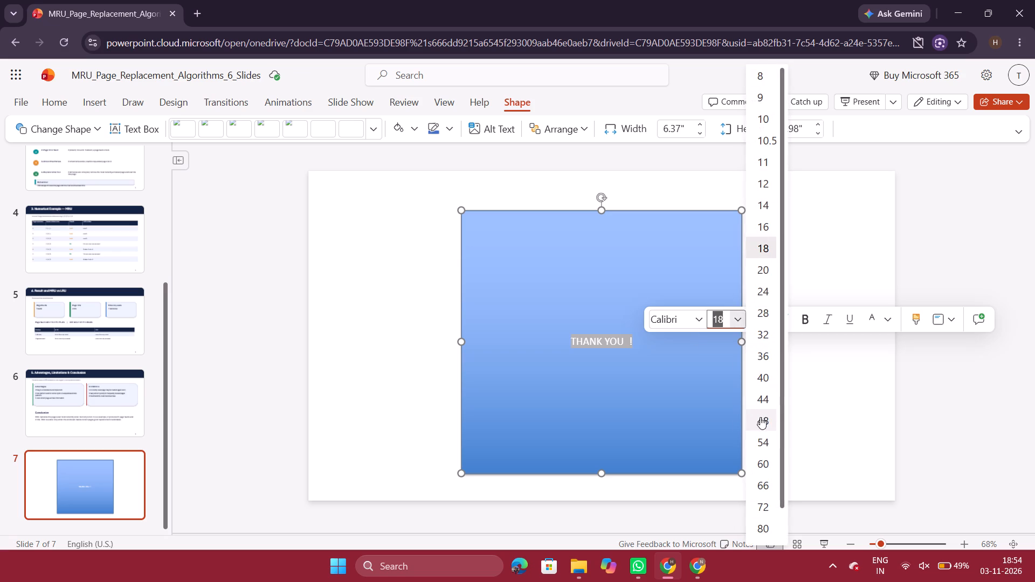
{"action": "left_click", "coordinate": [761, 378]}
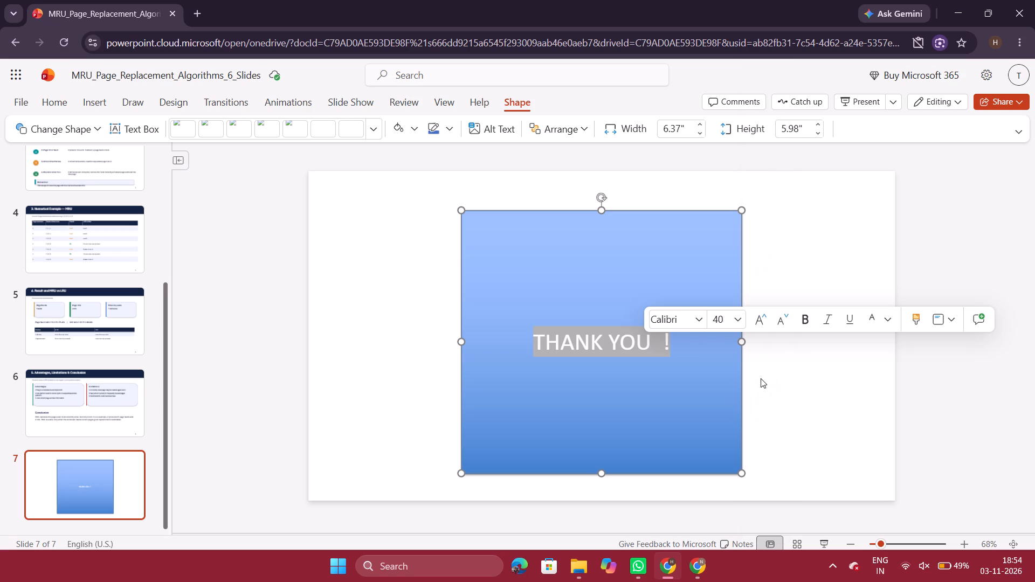
{"action": "left_click", "coordinate": [734, 315]}
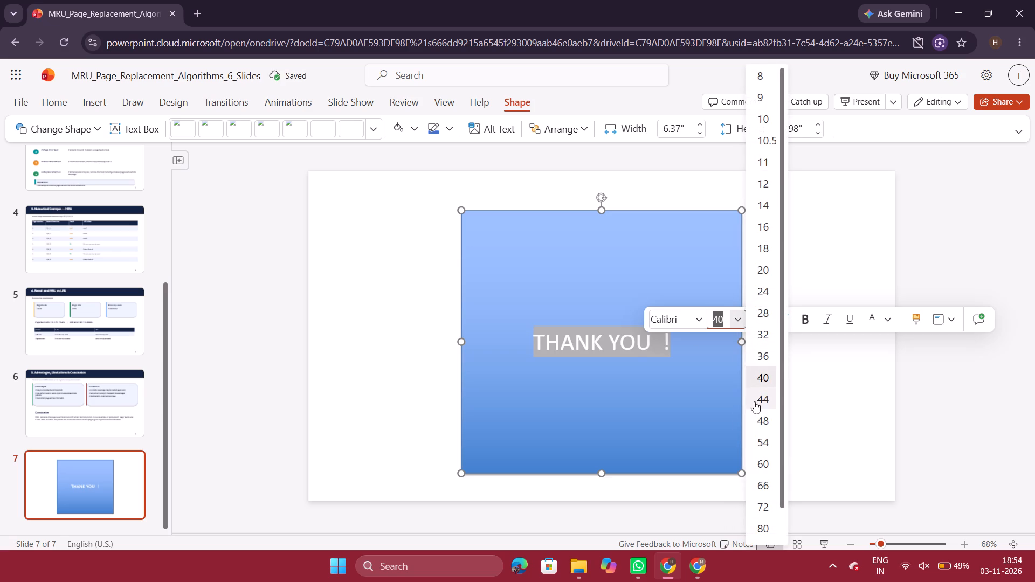
{"action": "left_click", "coordinate": [762, 413]}
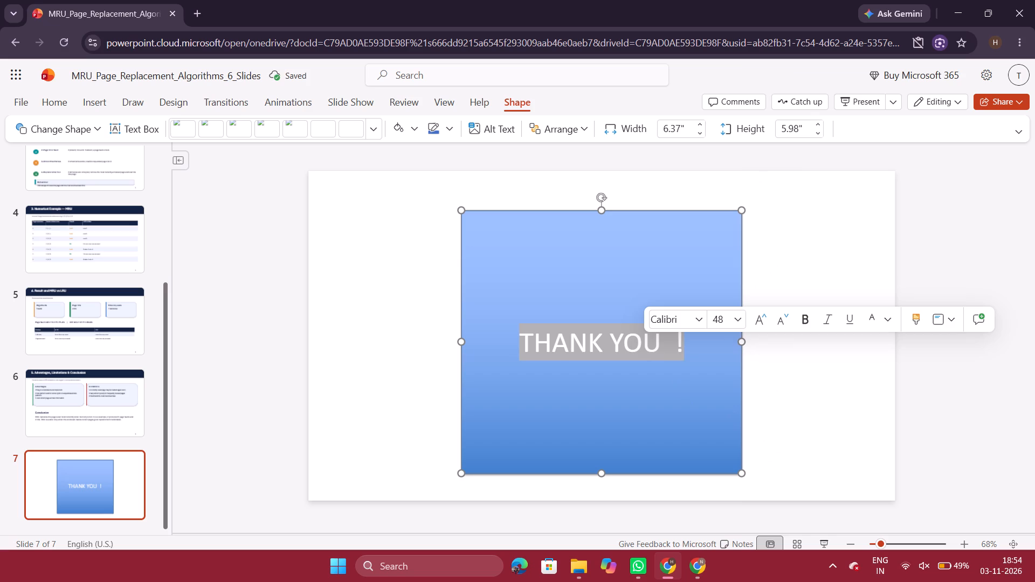
Stretch the THANK YOU rectangle to about 11.72" wide by 6.15" high so it covers most of the slide.
{"action": "left_click_drag", "start_coordinate": [741, 342], "coordinate": [843, 338]}
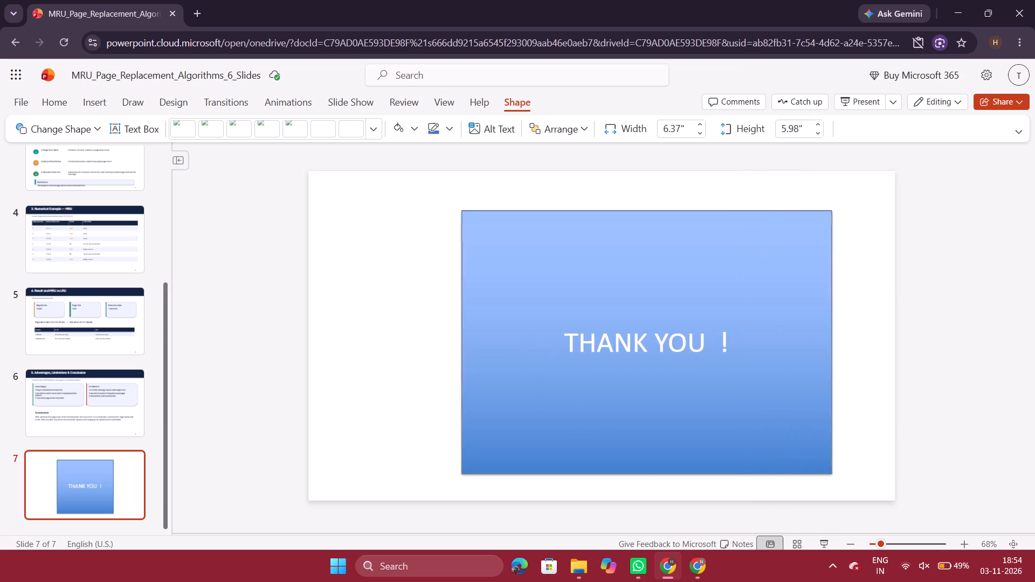
{"action": "left_click_drag", "start_coordinate": [843, 338], "coordinate": [861, 334]}
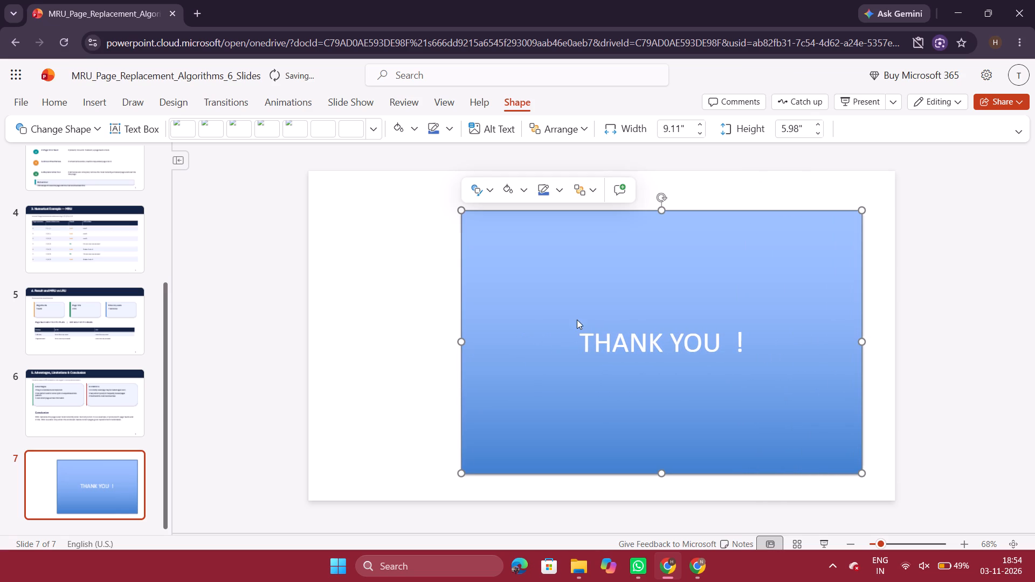
{"action": "left_click_drag", "start_coordinate": [461, 339], "coordinate": [350, 339]}
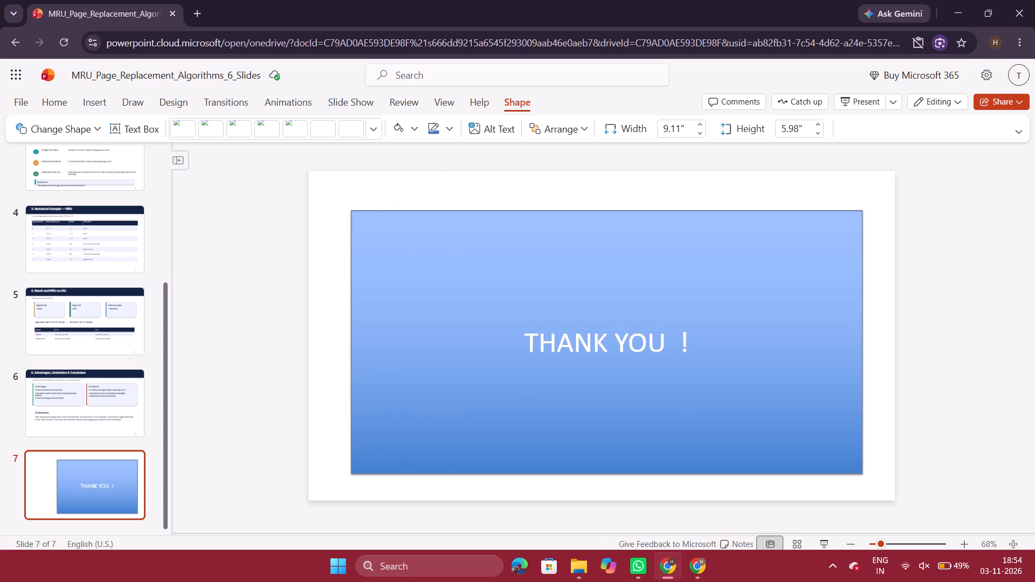
{"action": "left_click_drag", "start_coordinate": [350, 339], "coordinate": [346, 340]}
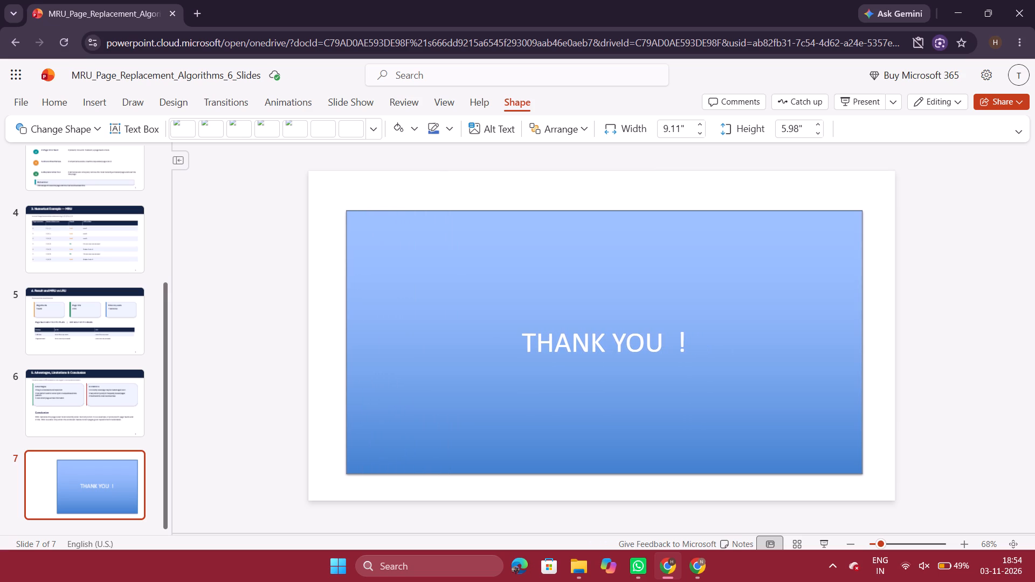
{"action": "left_click_drag", "start_coordinate": [346, 340], "coordinate": [347, 340]}
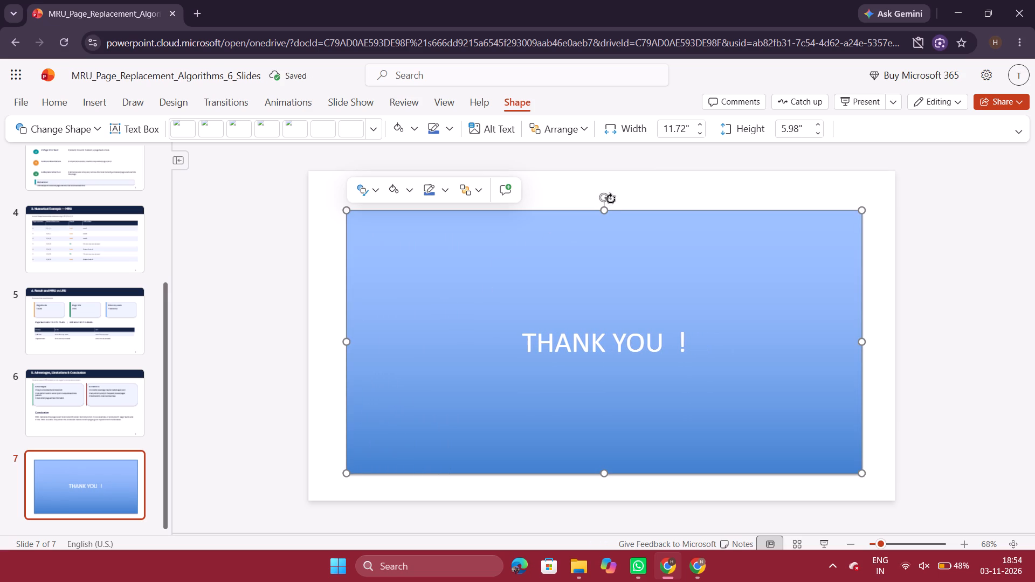
{"action": "left_click_drag", "start_coordinate": [606, 210], "coordinate": [606, 203]}
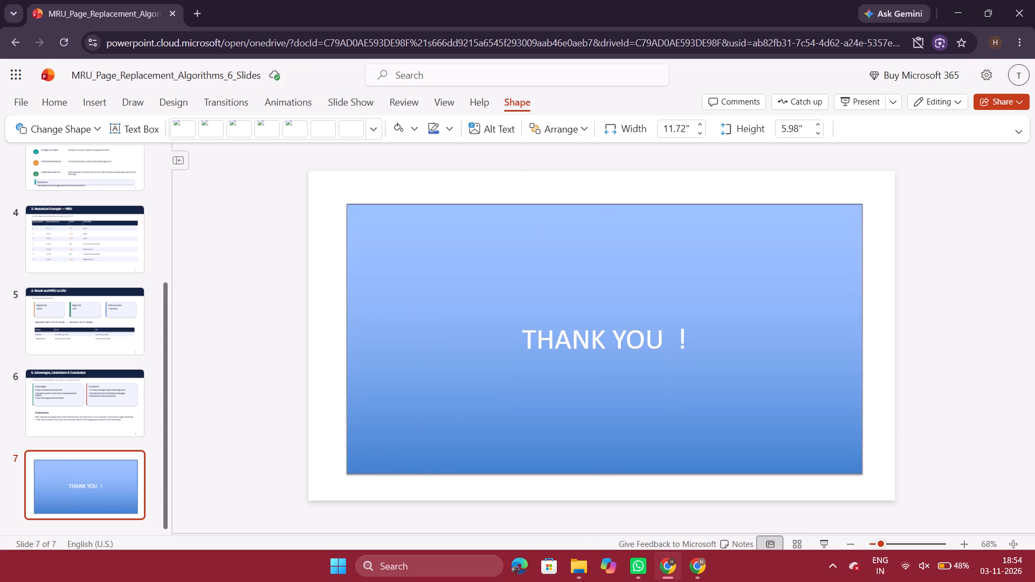
{"action": "left_click_drag", "start_coordinate": [606, 203], "coordinate": [605, 203]}
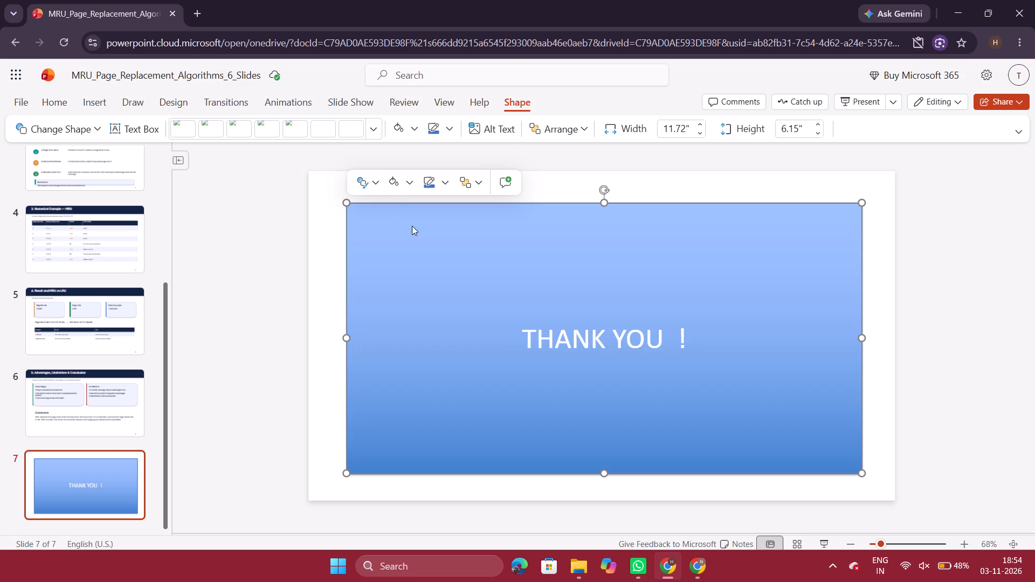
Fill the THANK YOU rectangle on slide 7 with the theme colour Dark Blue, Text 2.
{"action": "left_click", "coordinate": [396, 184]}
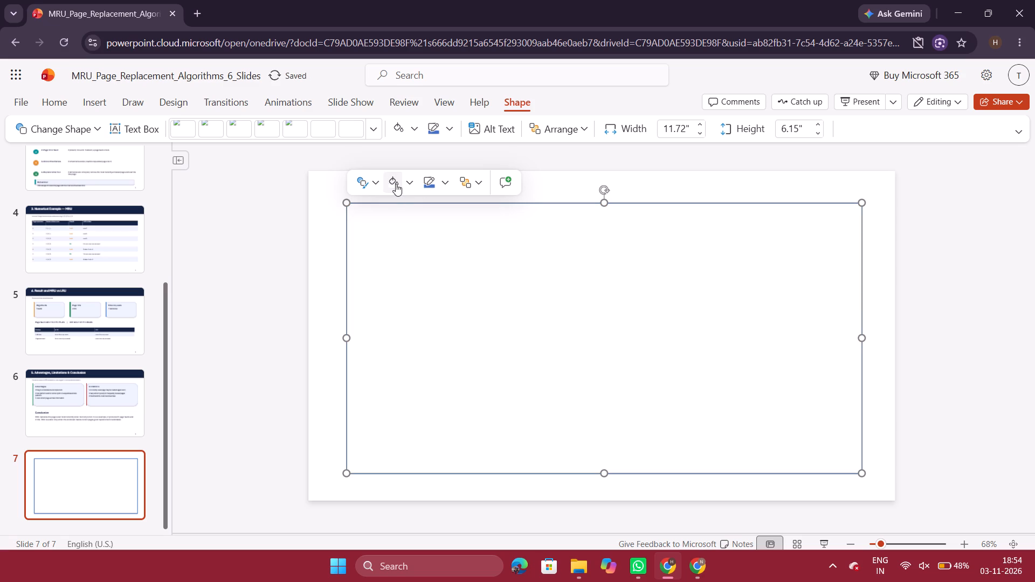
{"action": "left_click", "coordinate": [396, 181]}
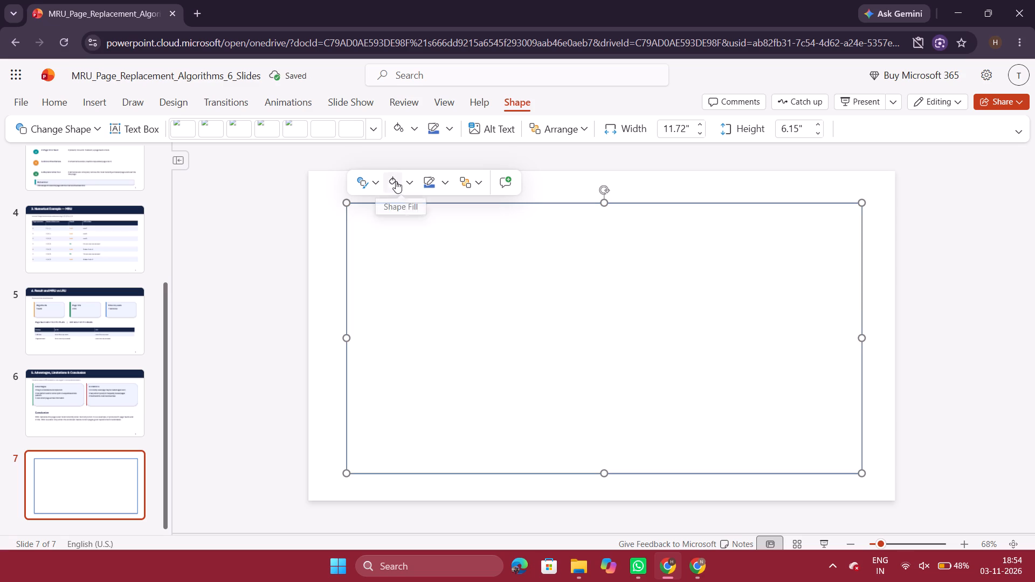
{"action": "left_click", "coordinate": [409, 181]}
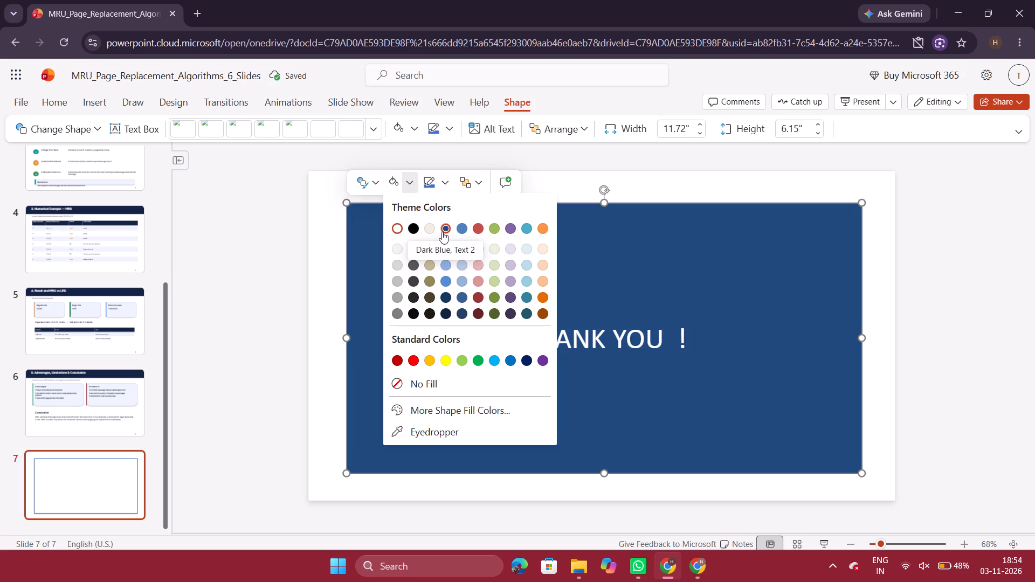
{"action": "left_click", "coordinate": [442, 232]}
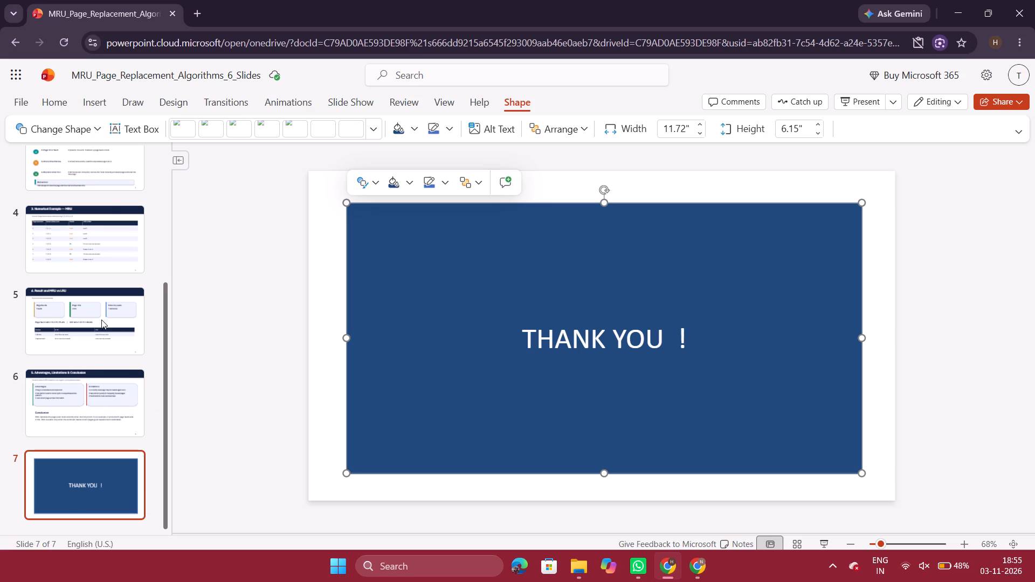
Compare slide 7 with the title slide and fill the THANK YOU rectangle with Dark Blue, Text 2, Darker 25%.
{"action": "scroll", "coordinate": [101, 319], "scroll_direction": "up", "scroll_amount": 5}
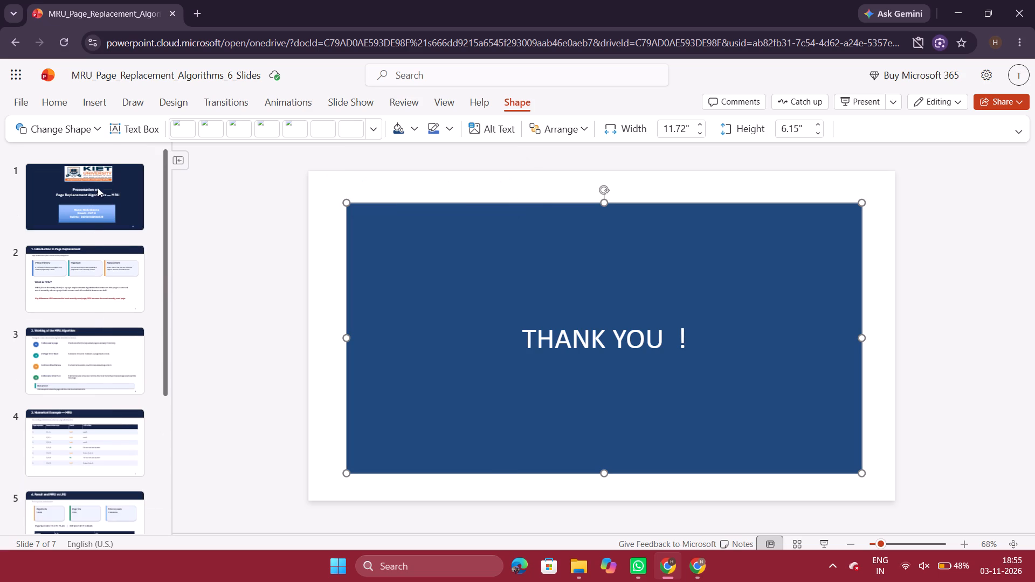
{"action": "left_click", "coordinate": [116, 187]}
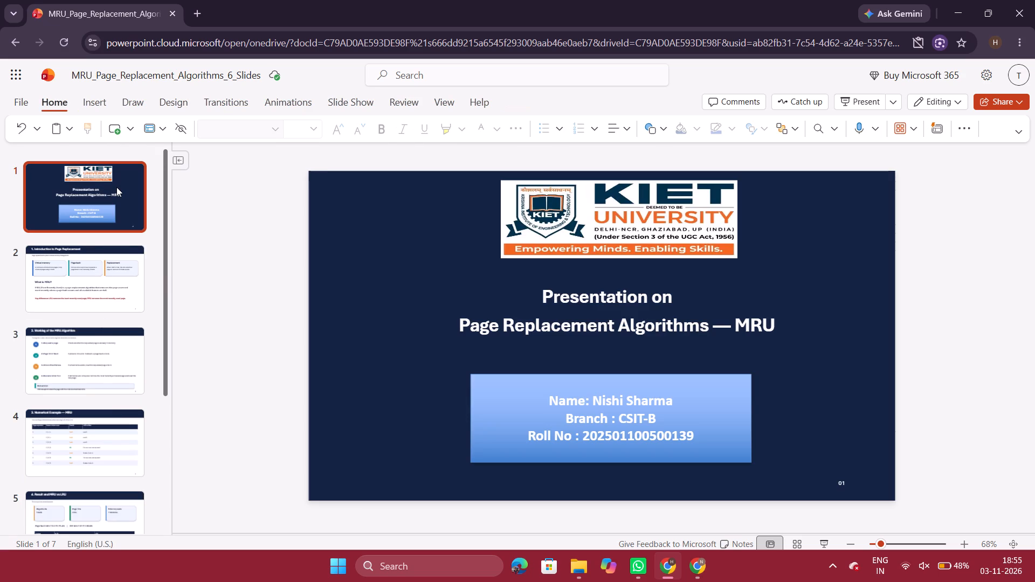
{"action": "scroll", "coordinate": [82, 379], "scroll_direction": "down", "scroll_amount": 5}
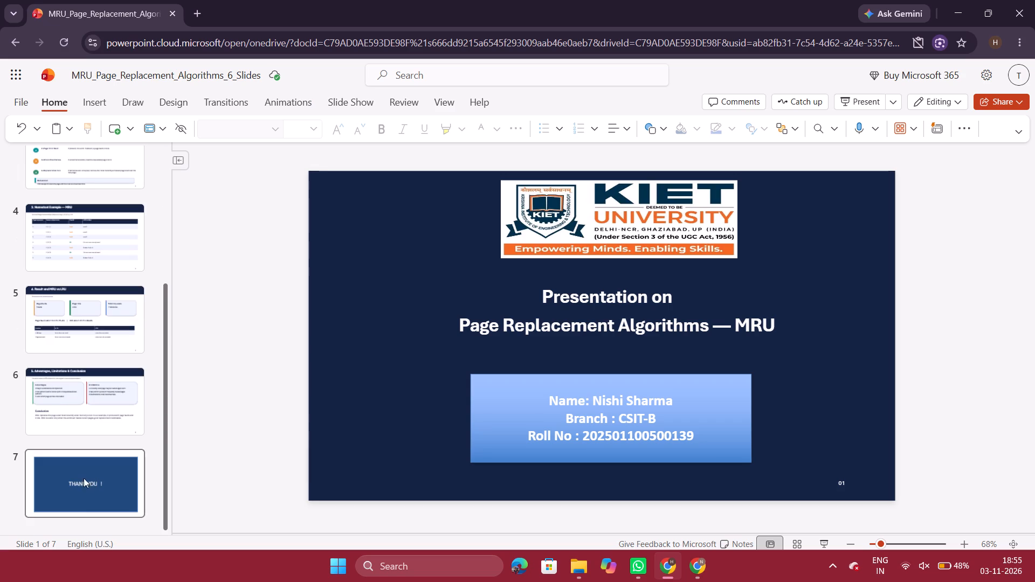
{"action": "left_click", "coordinate": [85, 495]}
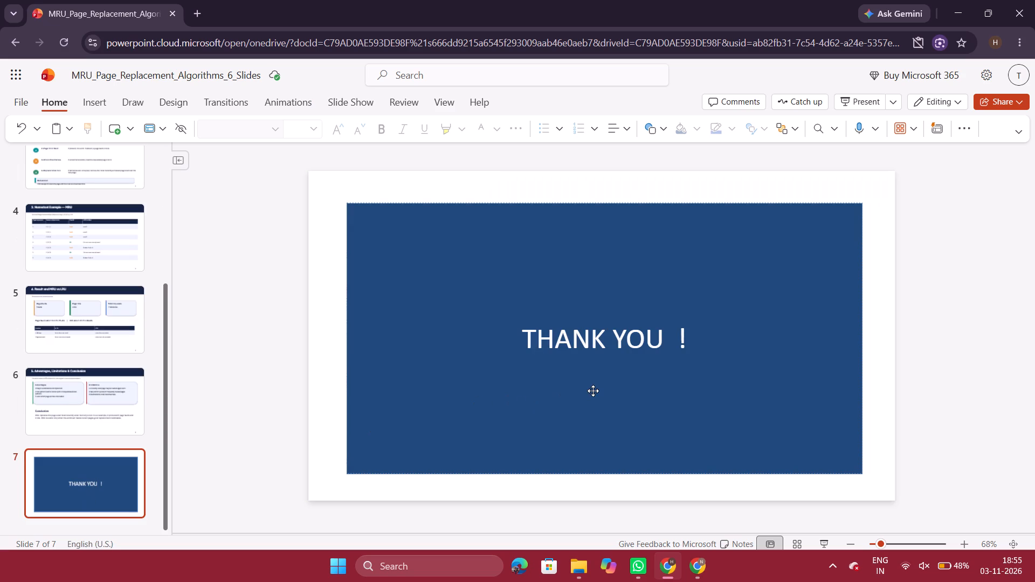
{"action": "right_click", "coordinate": [675, 276]}
{"action": "left_click", "coordinate": [741, 241]}
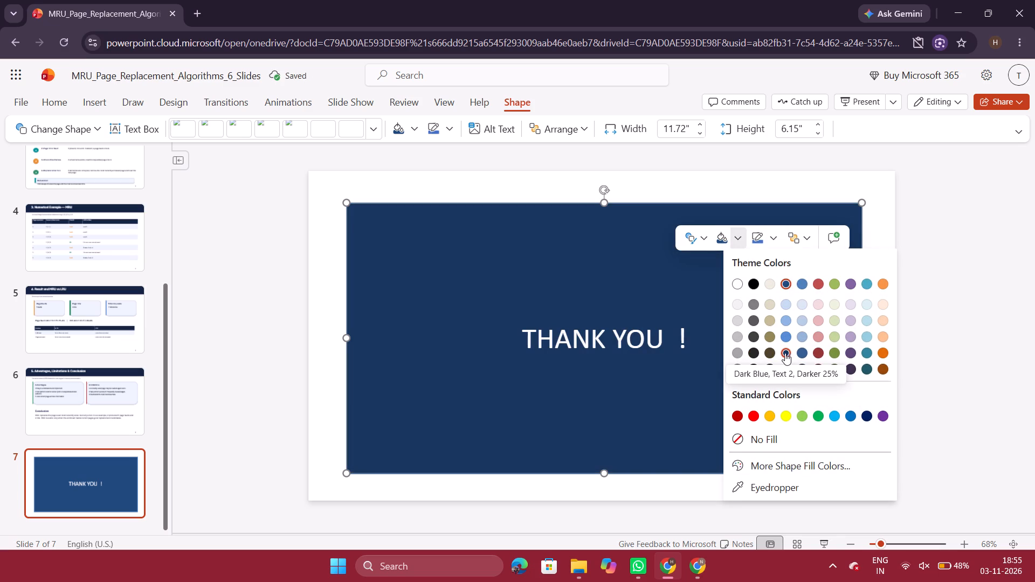
{"action": "left_click", "coordinate": [786, 353]}
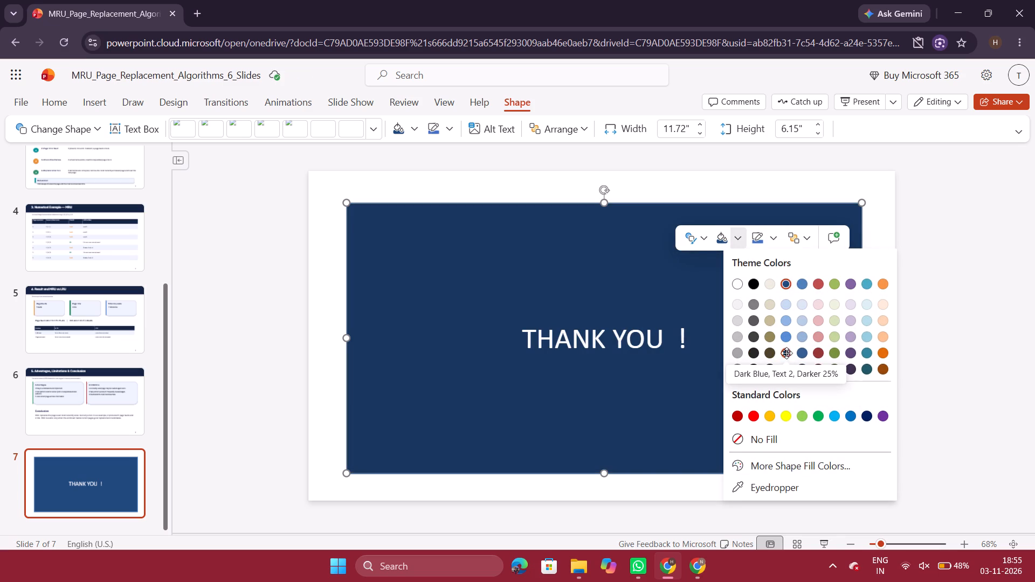
{"action": "scroll", "coordinate": [91, 293], "scroll_direction": "up", "scroll_amount": 3}
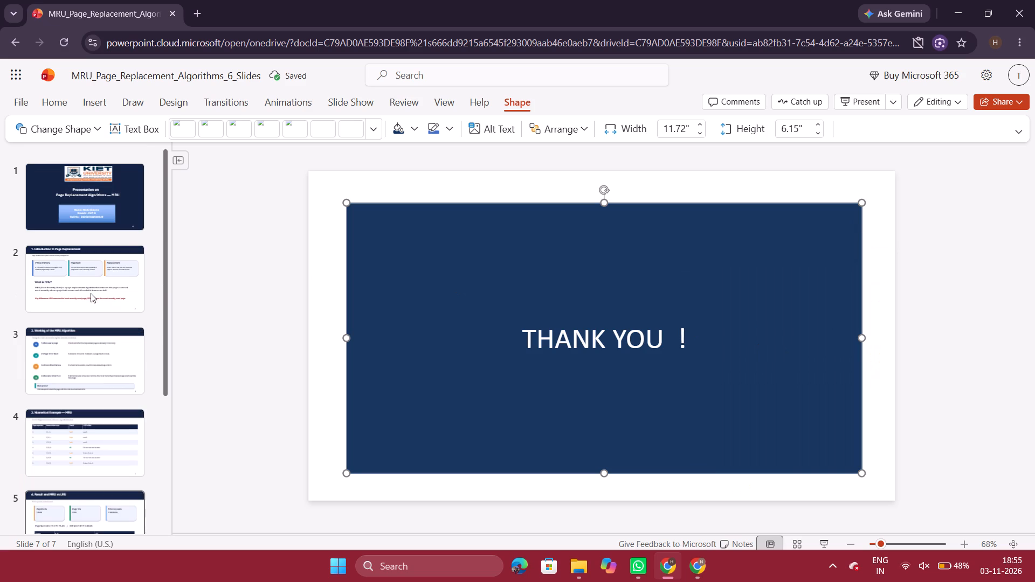
{"action": "right_click", "coordinate": [585, 398]}
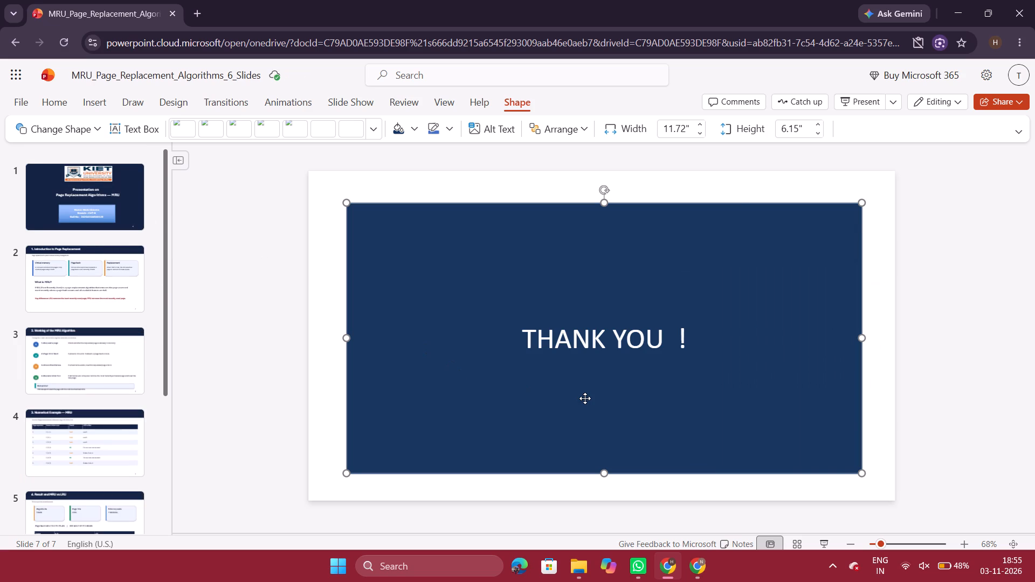
{"action": "left_click", "coordinate": [644, 418]}
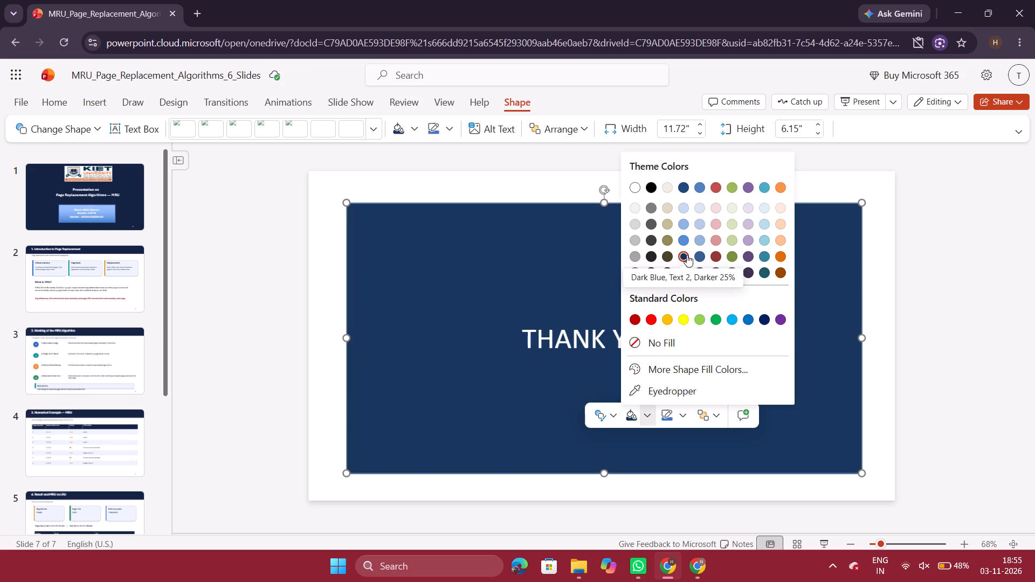
{"action": "left_click", "coordinate": [686, 255]}
{"action": "left_click", "coordinate": [515, 296]}
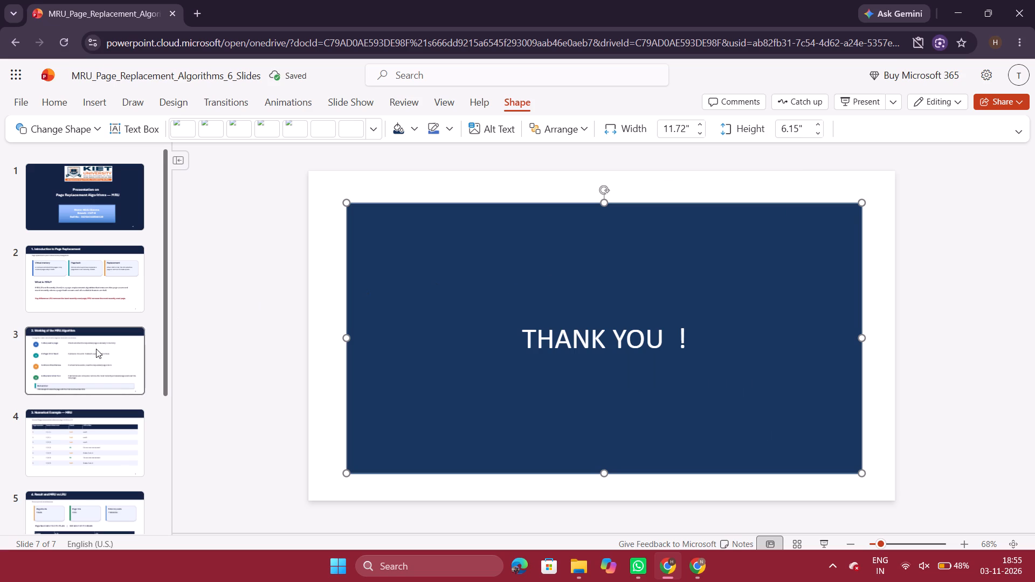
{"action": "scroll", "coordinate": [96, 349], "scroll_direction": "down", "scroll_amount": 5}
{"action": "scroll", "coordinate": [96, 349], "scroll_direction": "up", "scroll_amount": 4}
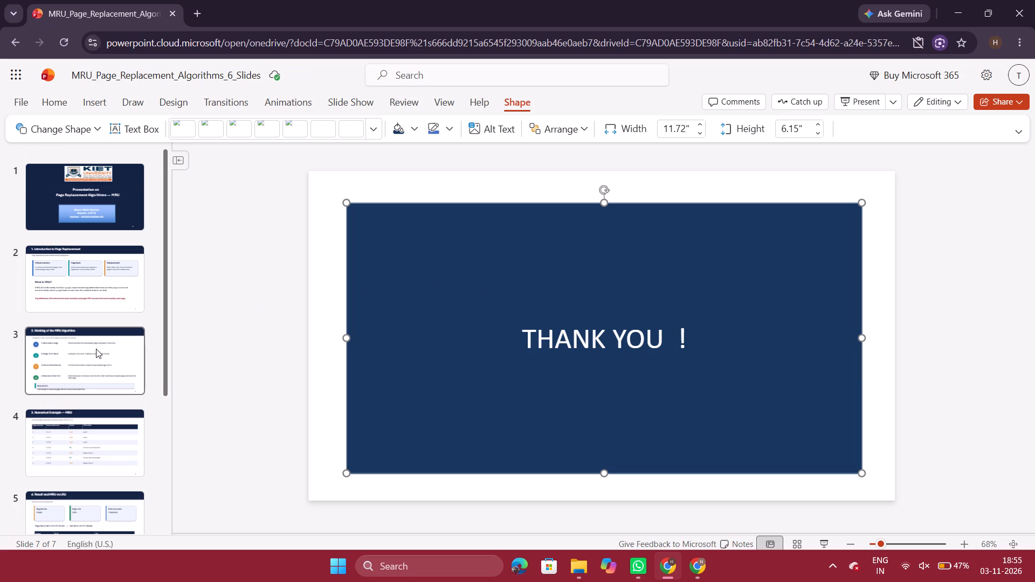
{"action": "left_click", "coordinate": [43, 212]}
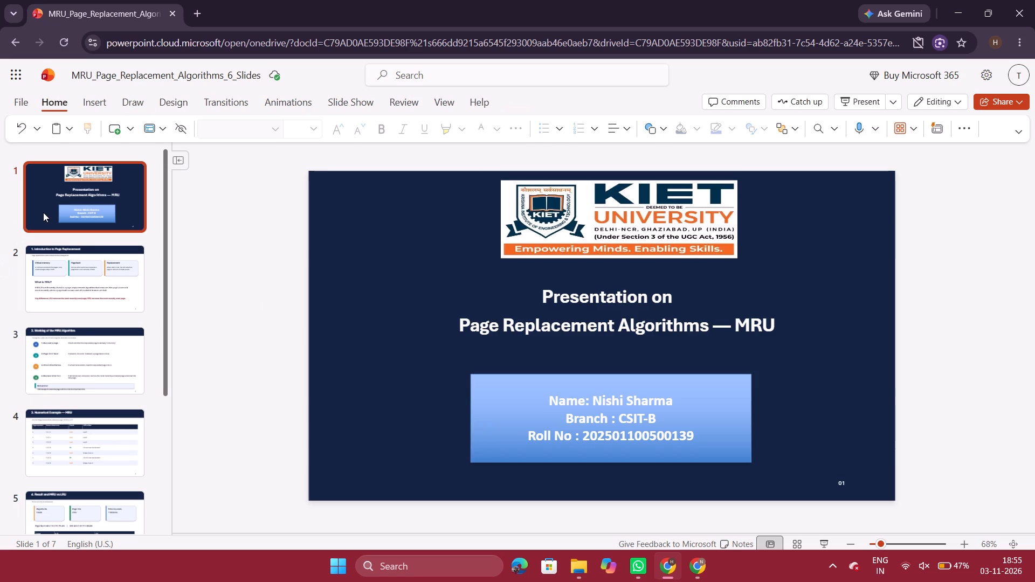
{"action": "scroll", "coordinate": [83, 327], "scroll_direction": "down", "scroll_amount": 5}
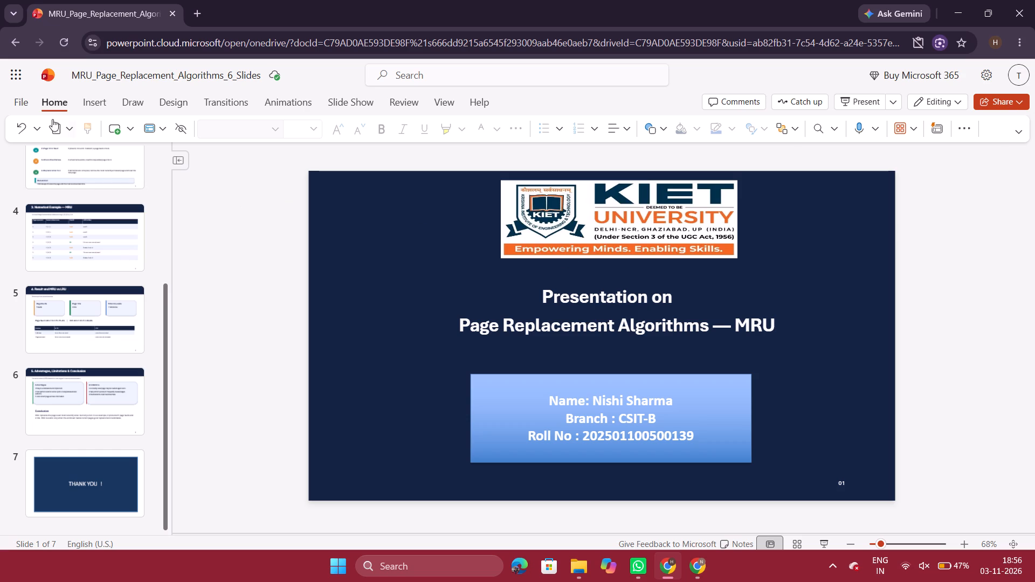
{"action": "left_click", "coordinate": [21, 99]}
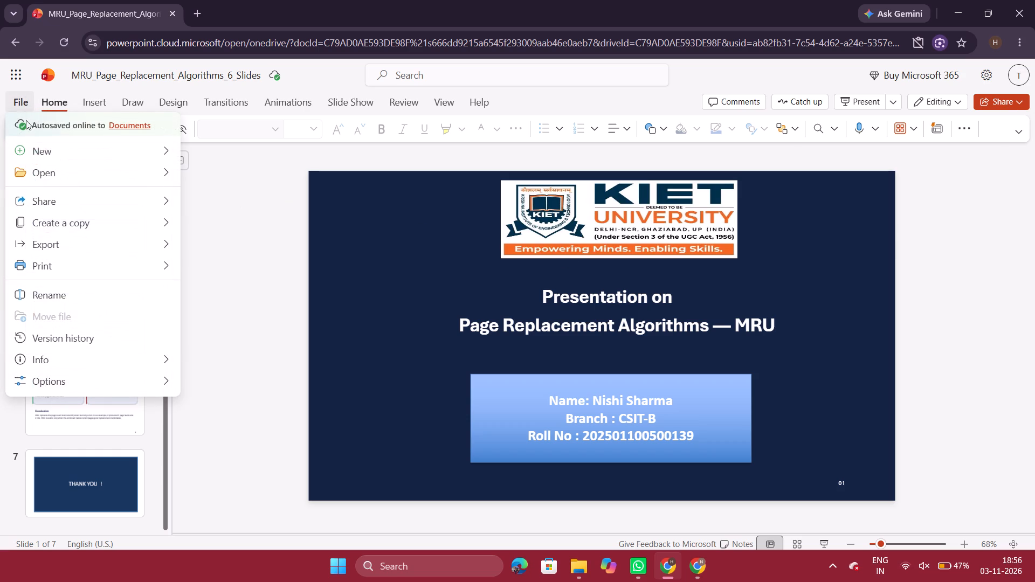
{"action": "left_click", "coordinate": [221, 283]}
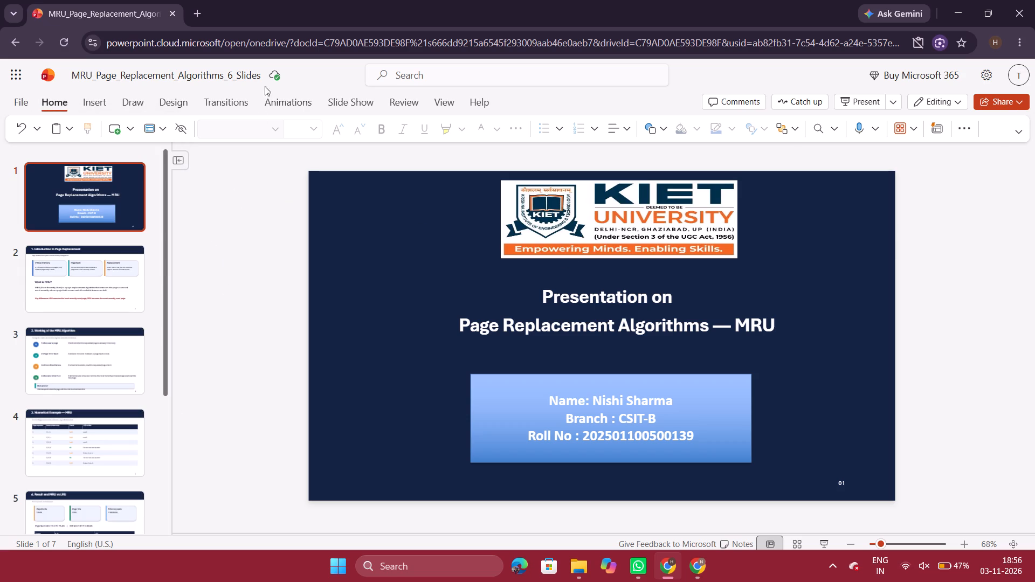
Rename the presentation file to the presenter's full name in lowercase without a space, followed by "_os_presentation".
{"action": "left_click", "coordinate": [259, 75]}
{"action": "key", "text": "BackSpace"}
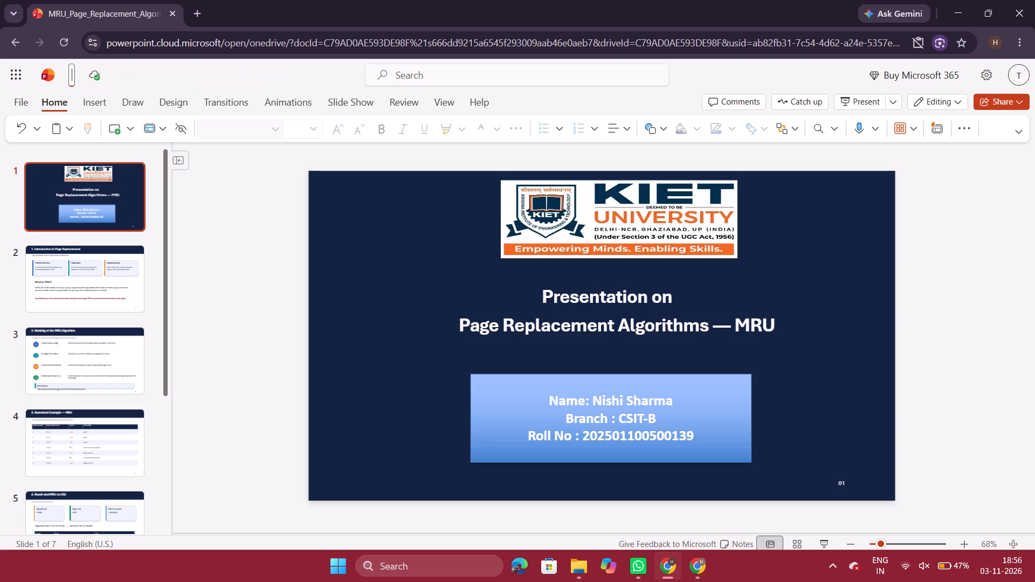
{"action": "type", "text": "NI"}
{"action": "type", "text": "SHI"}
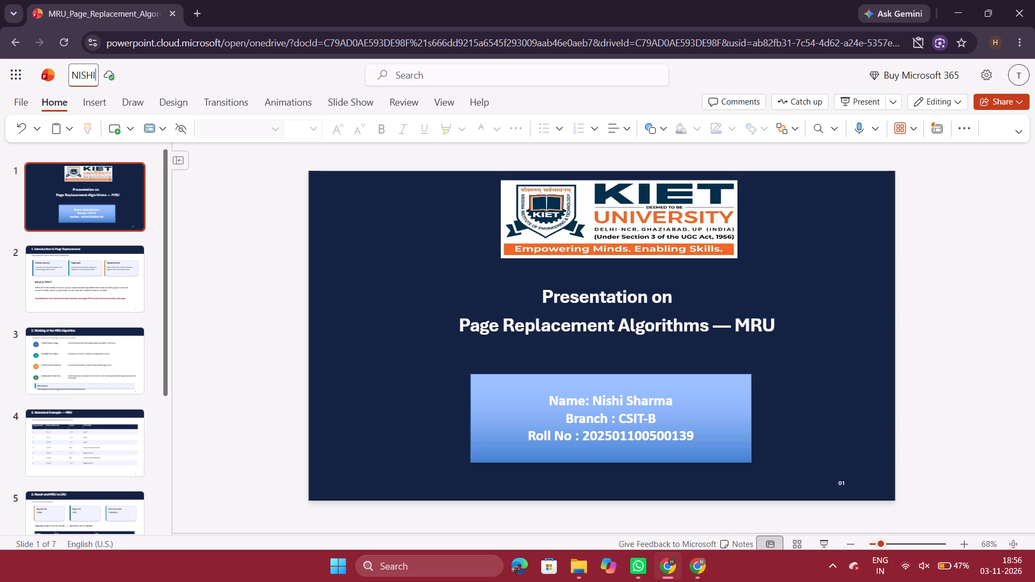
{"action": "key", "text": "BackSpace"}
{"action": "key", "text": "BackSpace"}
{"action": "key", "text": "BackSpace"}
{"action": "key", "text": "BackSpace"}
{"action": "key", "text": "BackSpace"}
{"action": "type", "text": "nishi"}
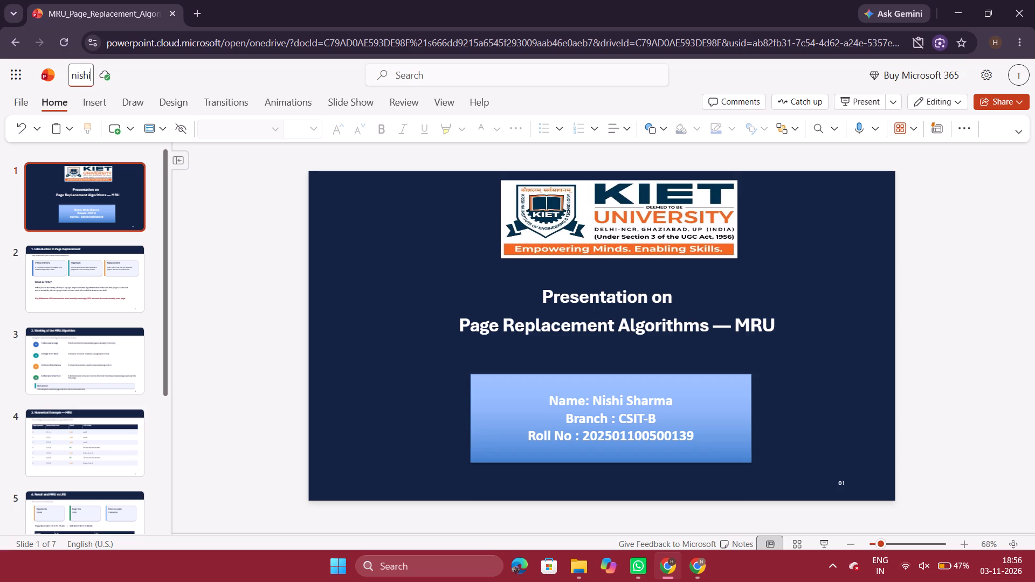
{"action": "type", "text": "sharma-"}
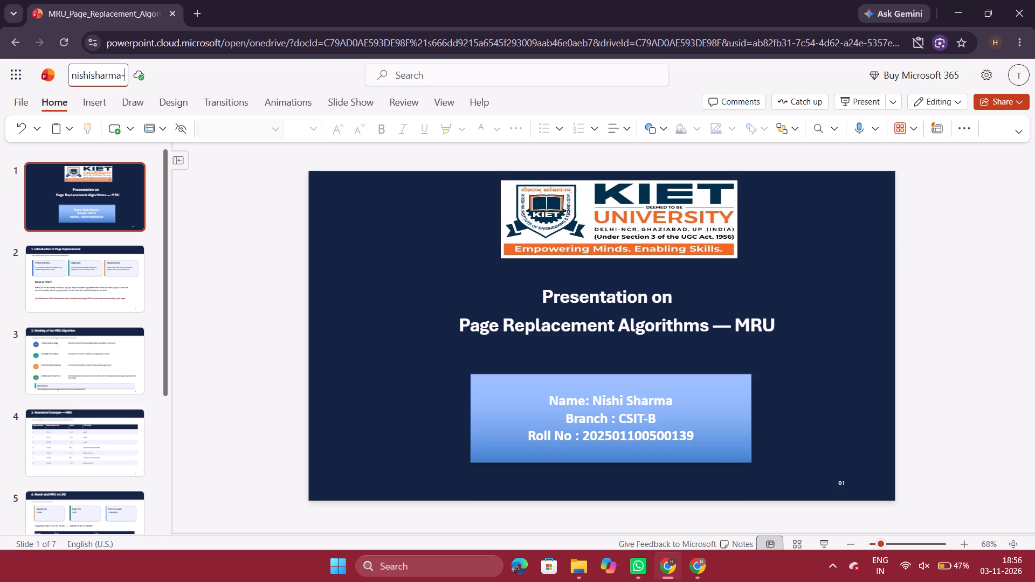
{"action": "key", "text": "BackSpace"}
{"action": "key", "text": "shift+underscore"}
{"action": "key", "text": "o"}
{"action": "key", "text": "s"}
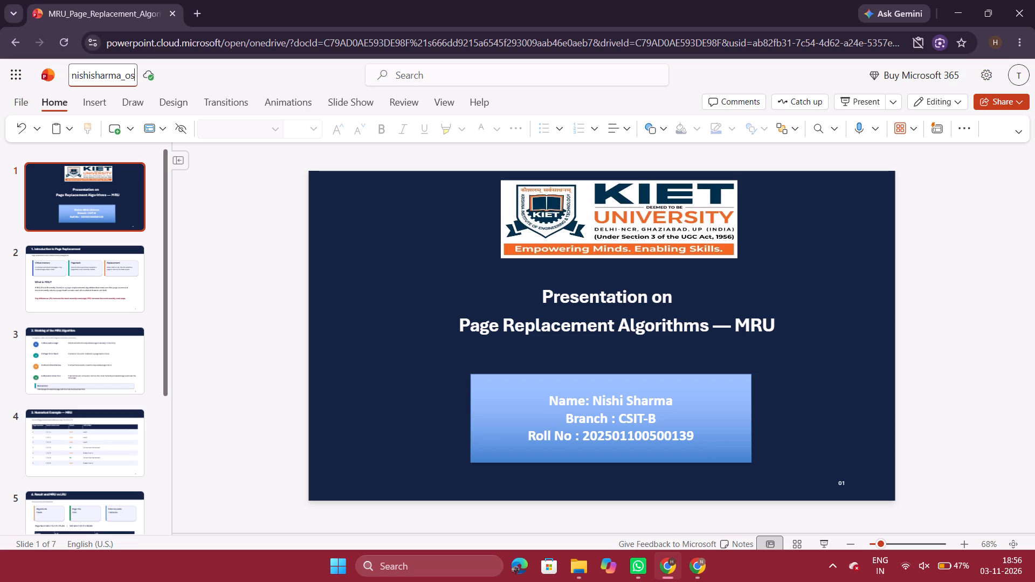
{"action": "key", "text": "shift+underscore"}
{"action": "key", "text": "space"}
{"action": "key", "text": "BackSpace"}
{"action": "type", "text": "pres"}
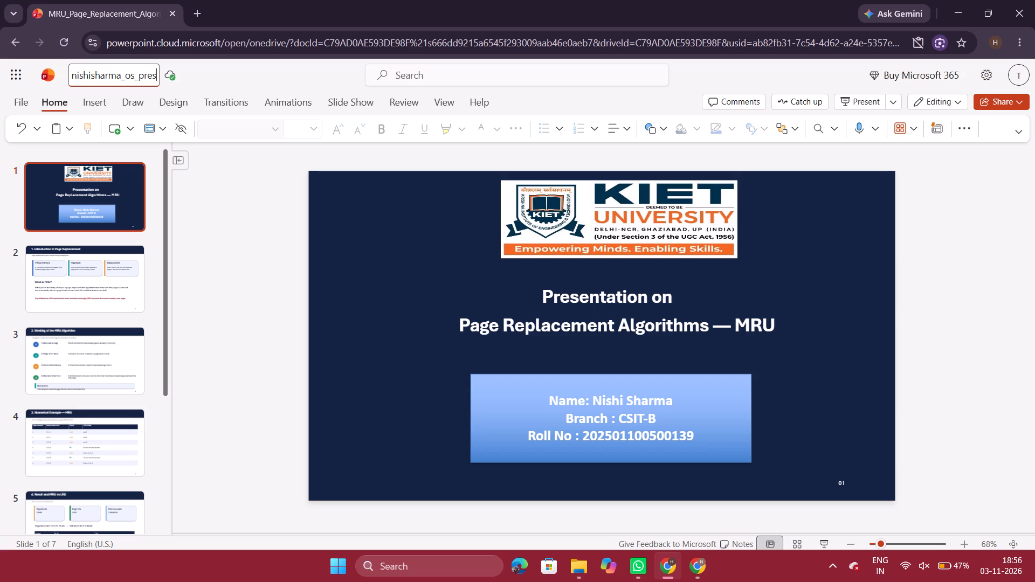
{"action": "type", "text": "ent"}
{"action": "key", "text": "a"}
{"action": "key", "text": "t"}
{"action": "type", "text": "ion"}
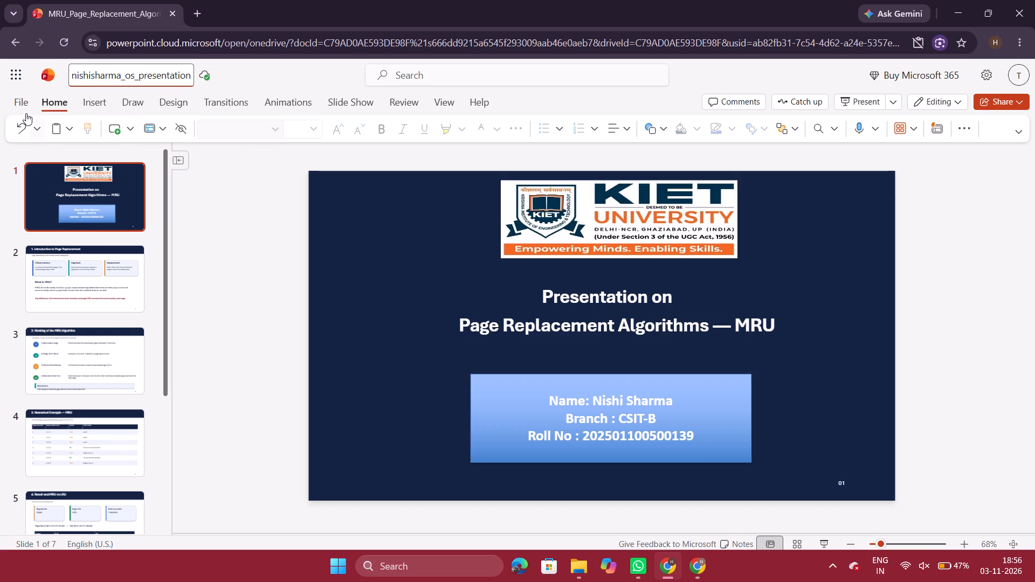
Export the presentation as a PDF and download it.
{"action": "left_click", "coordinate": [25, 99]}
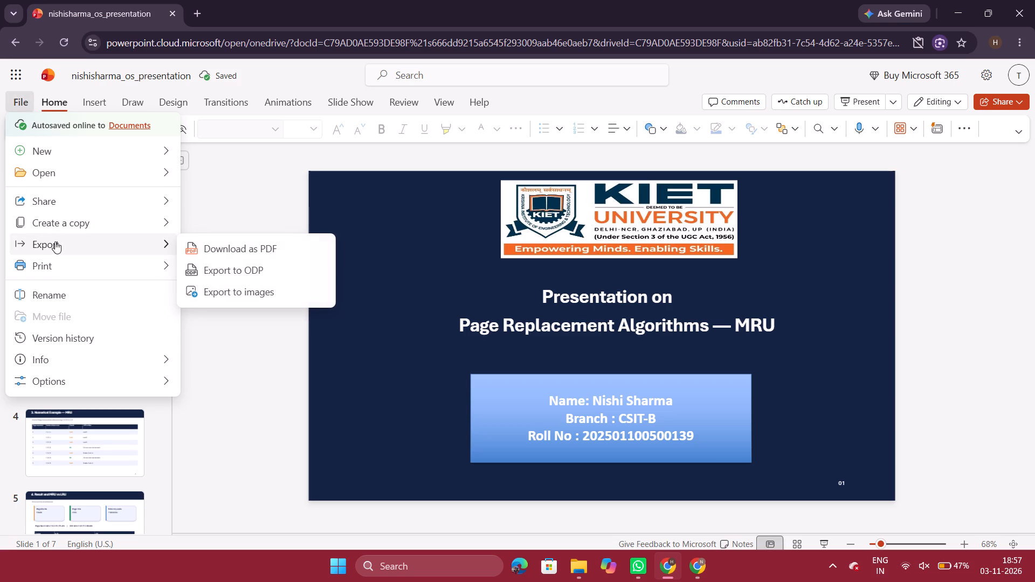
{"action": "left_click", "coordinate": [213, 247]}
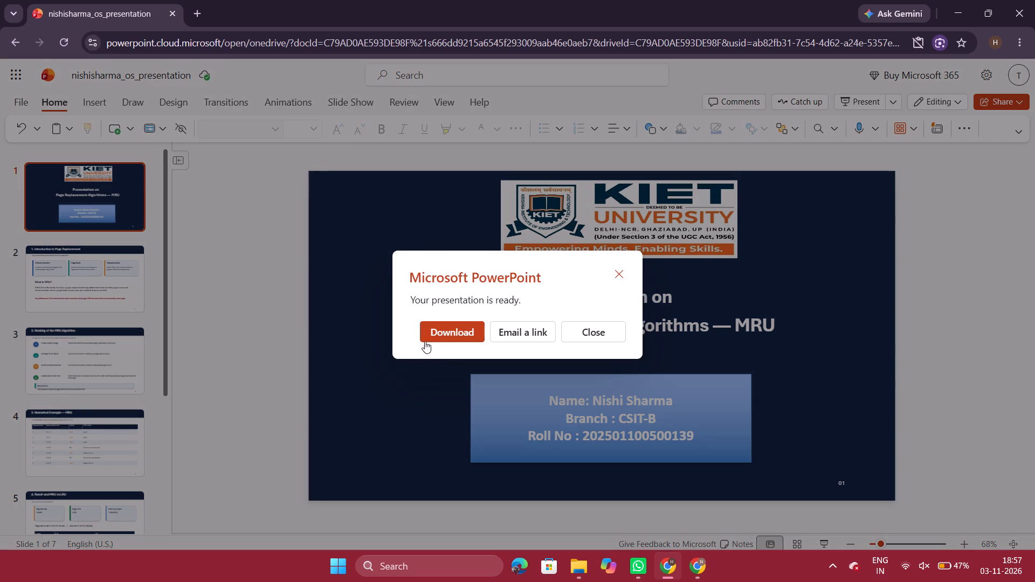
{"action": "left_click", "coordinate": [450, 334]}
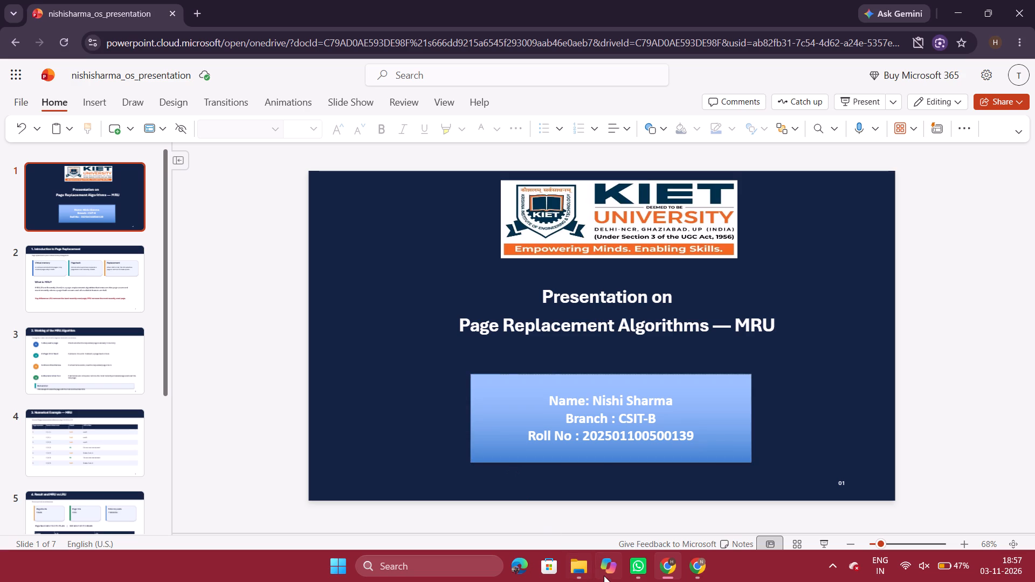
Check the local Downloads folder in File Explorer for the exported presentation PDF.
{"action": "left_click", "coordinate": [574, 566]}
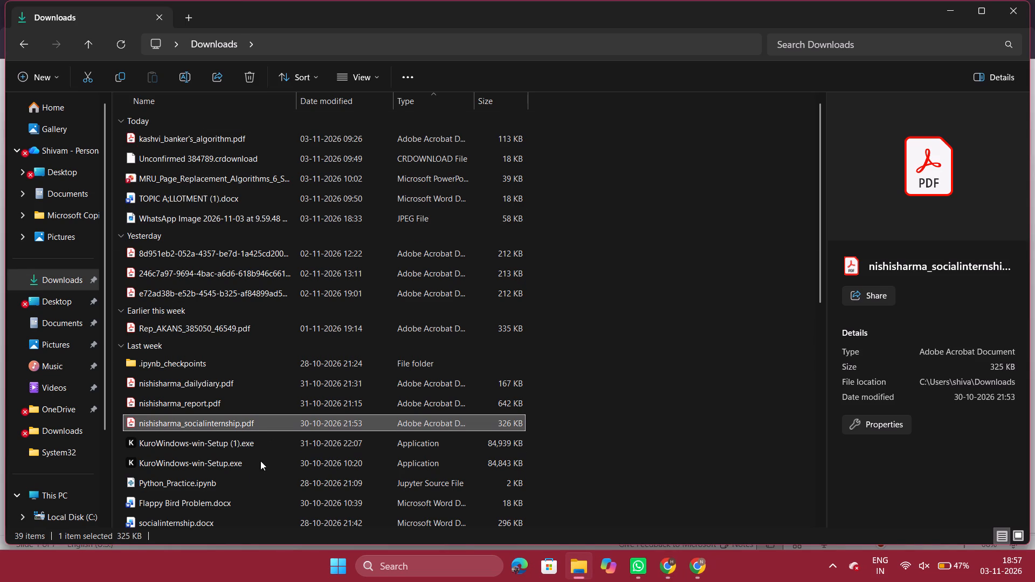
{"action": "scroll", "coordinate": [397, 271], "scroll_direction": "up", "scroll_amount": 3}
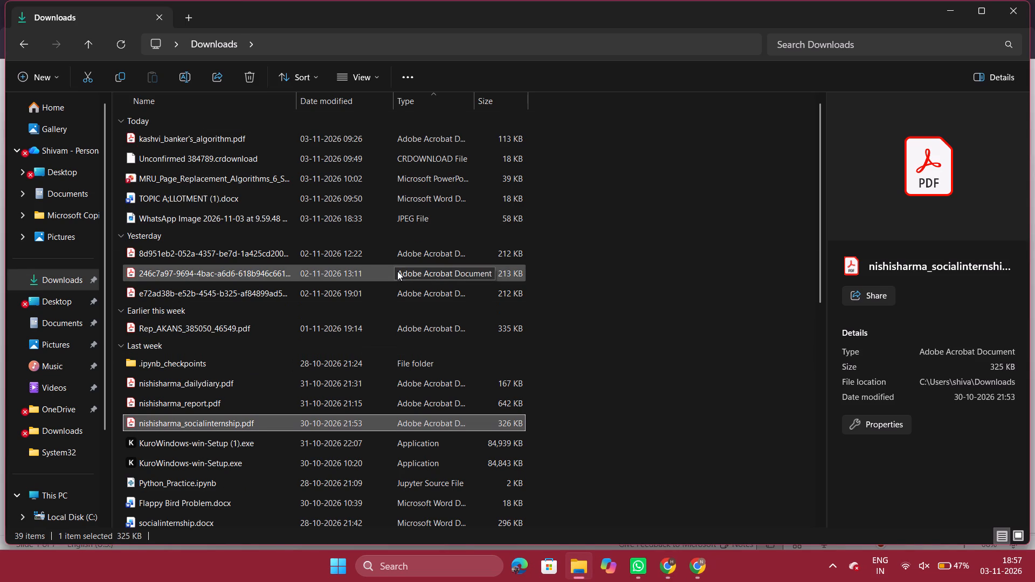
{"action": "scroll", "coordinate": [397, 271], "scroll_direction": "up", "scroll_amount": 2}
{"action": "left_click", "coordinate": [61, 278]}
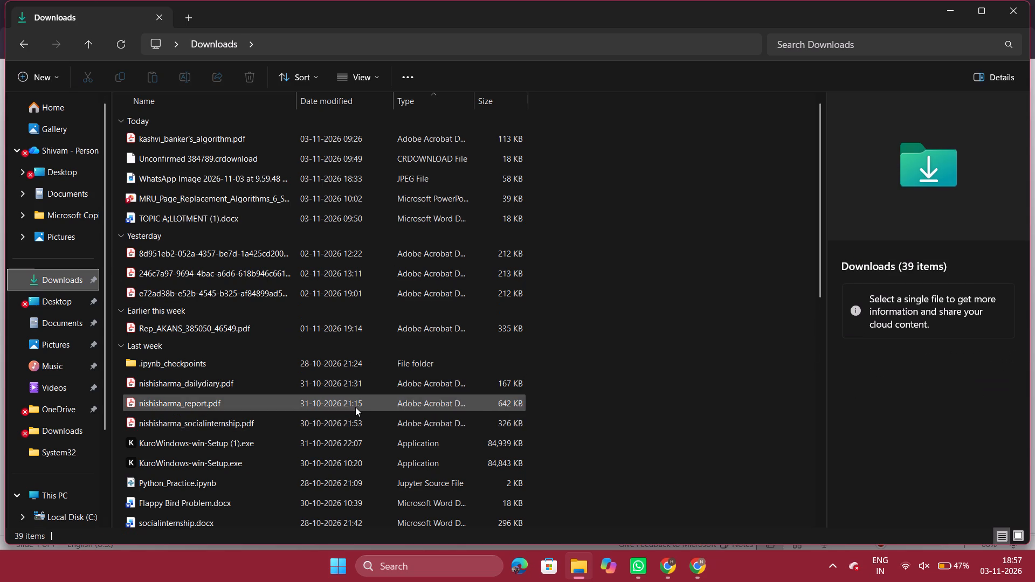
Return to the presentation in the browser, export it as a PDF again and download it.
{"action": "left_click", "coordinate": [665, 570]}
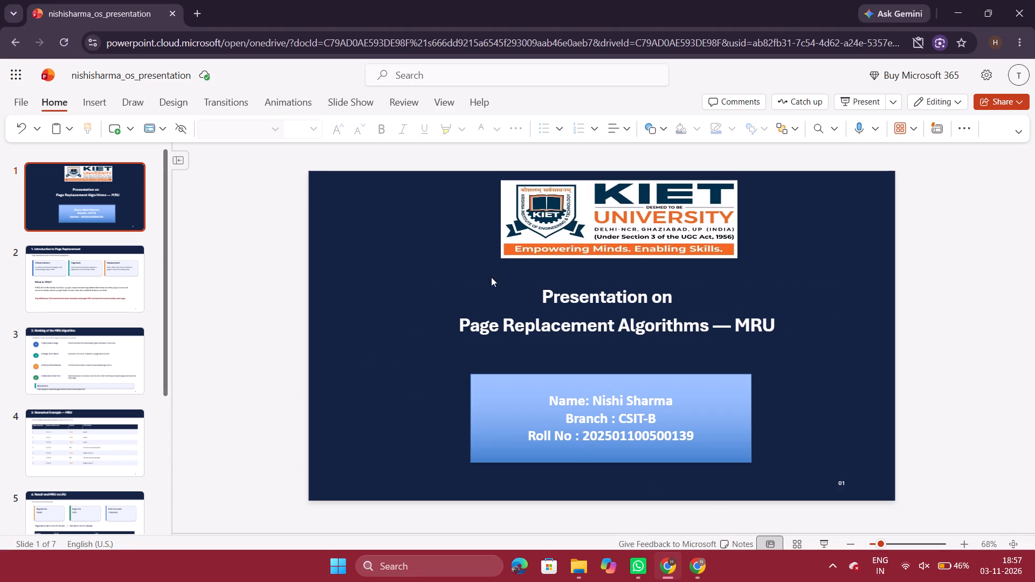
{"action": "left_click", "coordinate": [16, 98]}
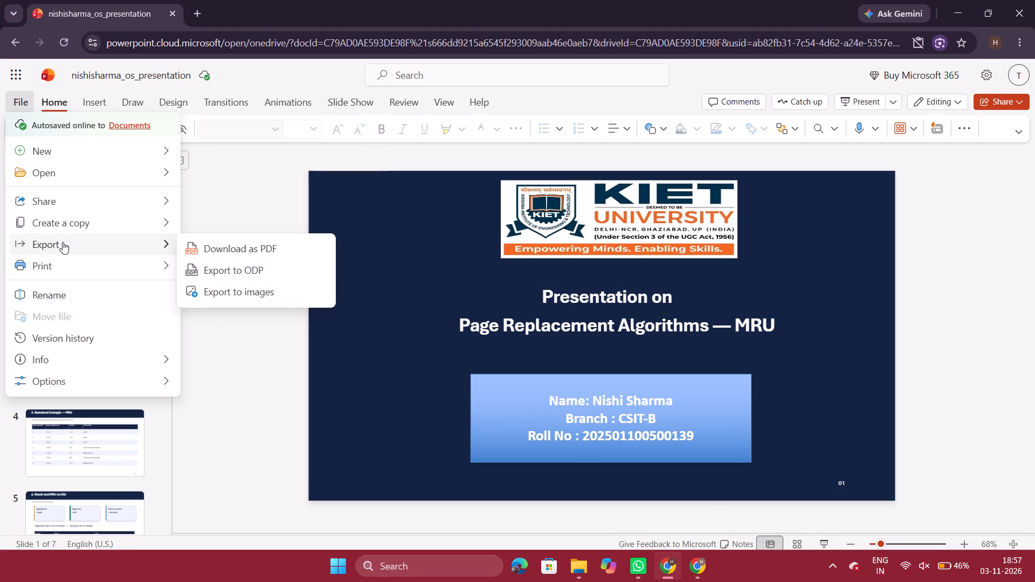
{"action": "left_click", "coordinate": [218, 241]}
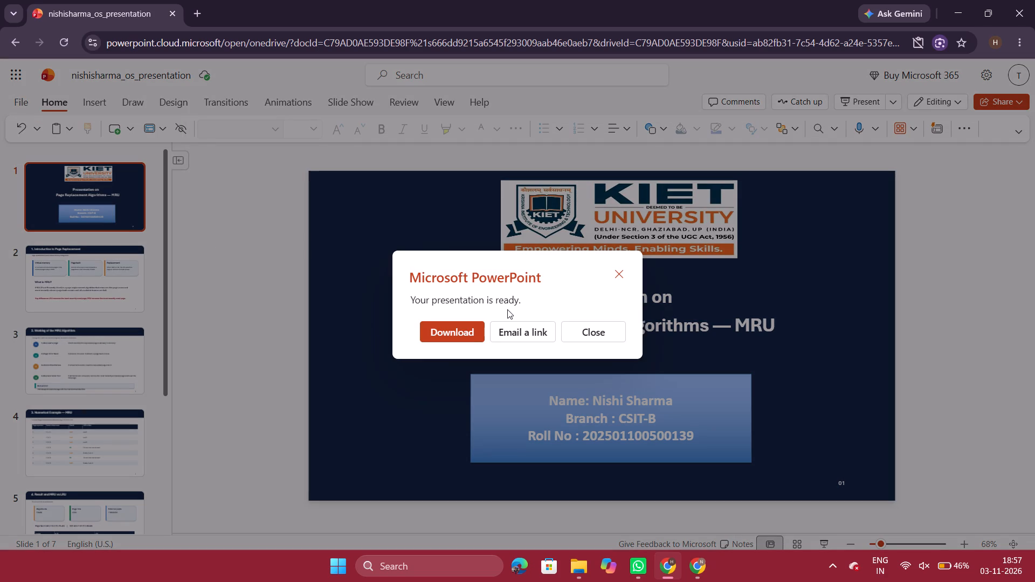
{"action": "left_click", "coordinate": [465, 334]}
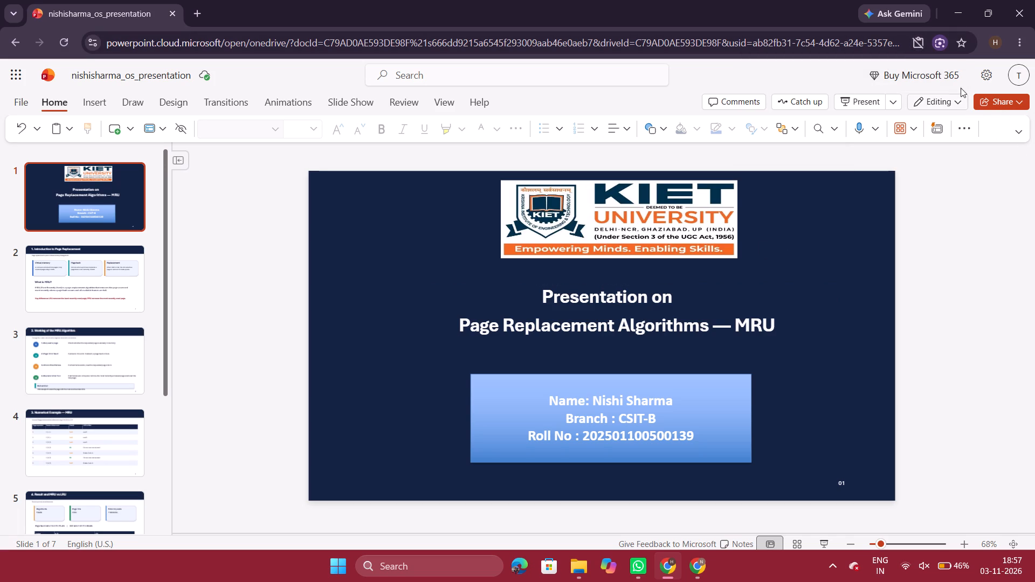
Look for the exported PDF in File Explorer, checking the Documents folder, the local Downloads folder and the OneDrive Downloads folder.
{"action": "left_click", "coordinate": [22, 107]}
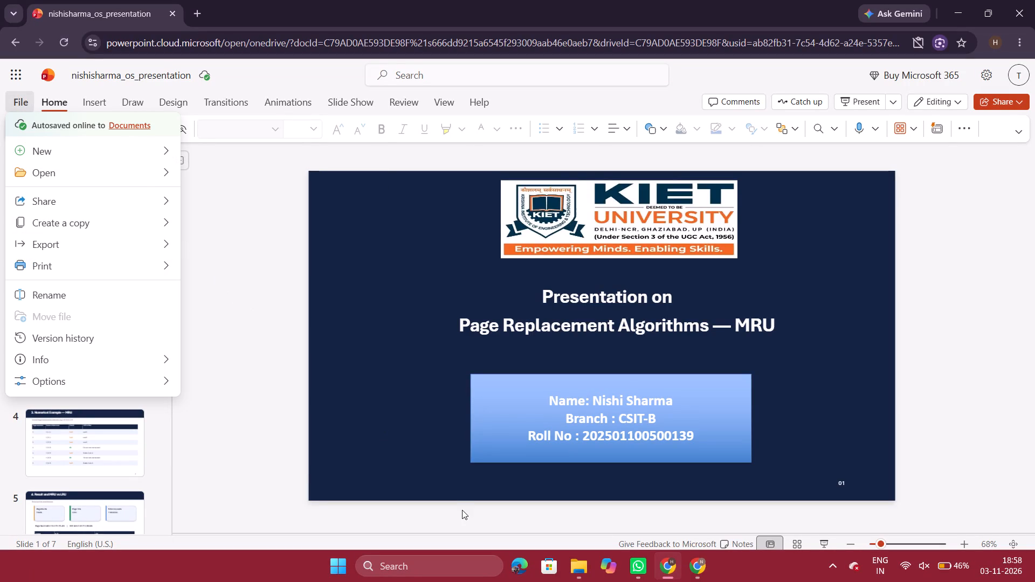
{"action": "left_click", "coordinate": [579, 572]}
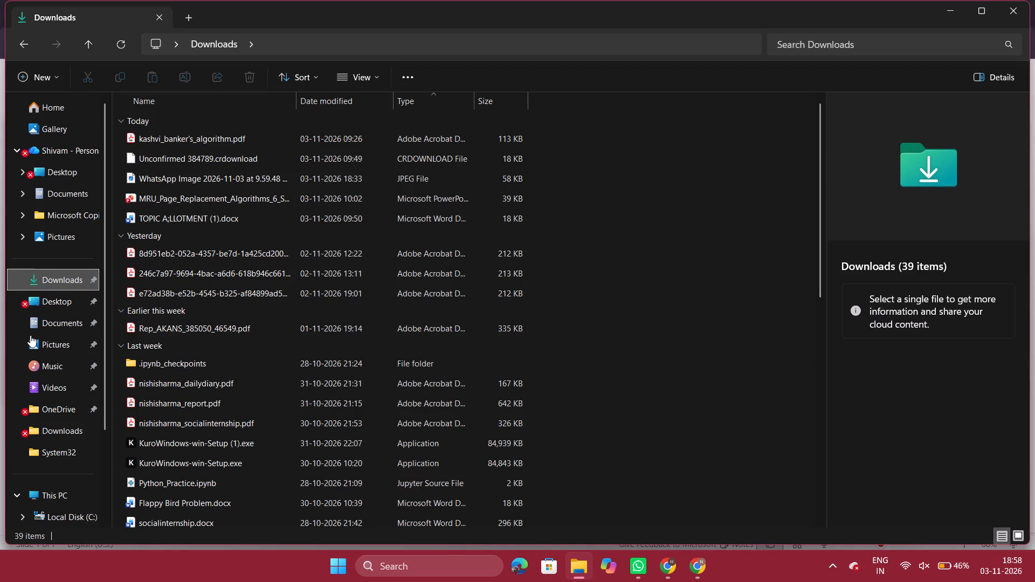
{"action": "left_click", "coordinate": [59, 315]}
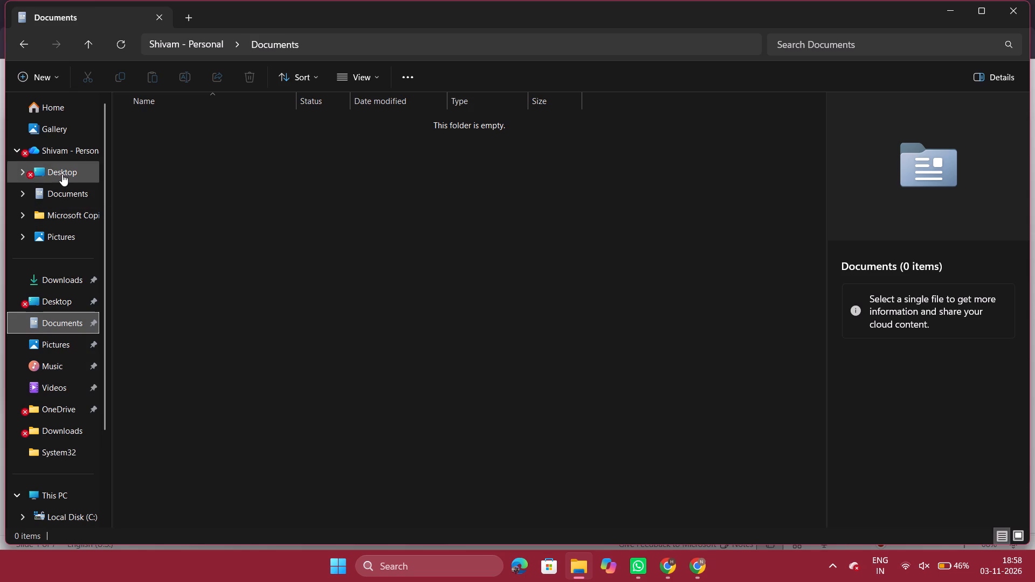
{"action": "left_click", "coordinate": [63, 190]}
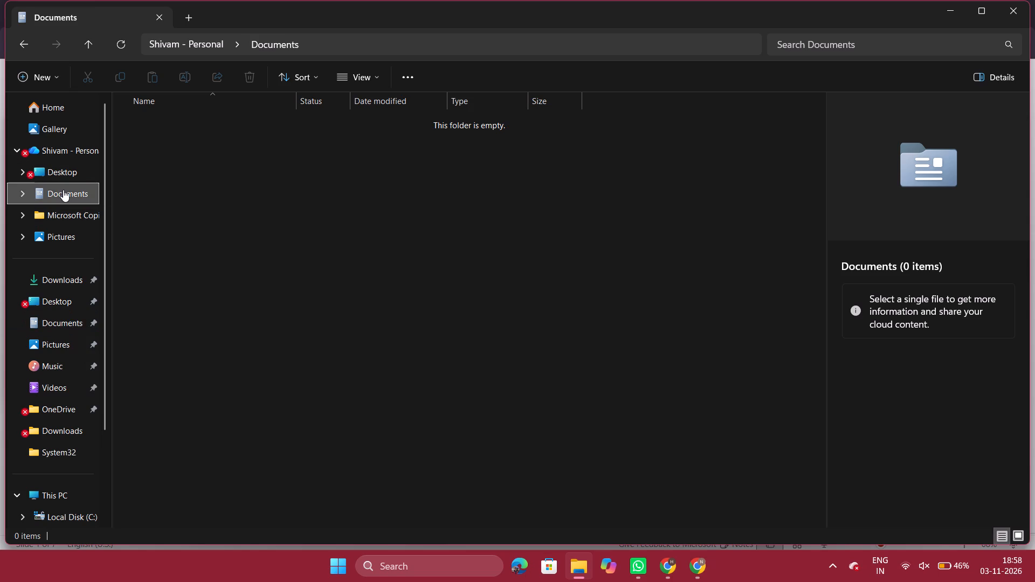
{"action": "left_click", "coordinate": [67, 276]}
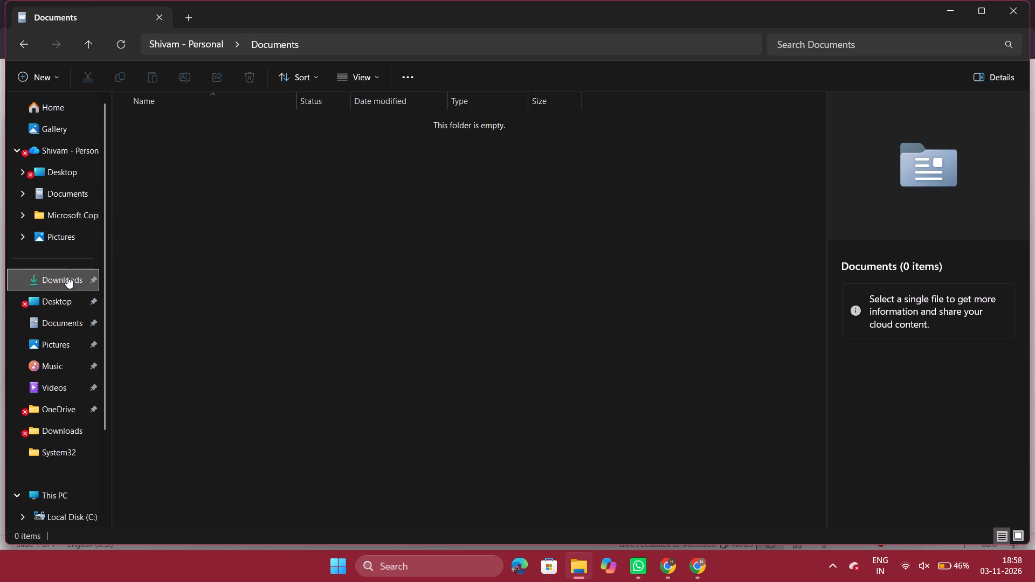
{"action": "scroll", "coordinate": [253, 178], "scroll_direction": "up", "scroll_amount": 1}
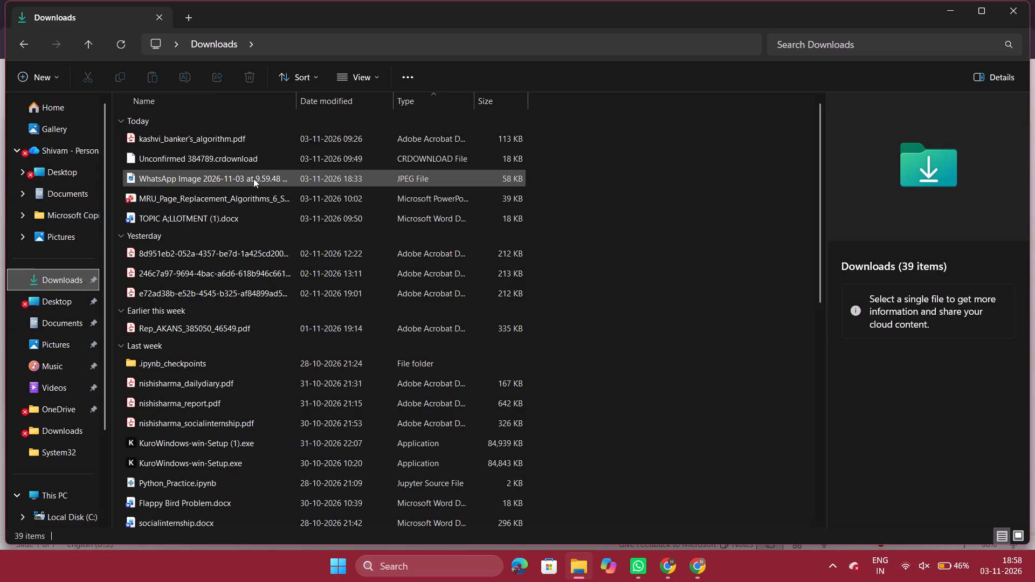
{"action": "scroll", "coordinate": [253, 178], "scroll_direction": "up", "scroll_amount": 1}
{"action": "scroll", "coordinate": [253, 178], "scroll_direction": "down", "scroll_amount": 9}
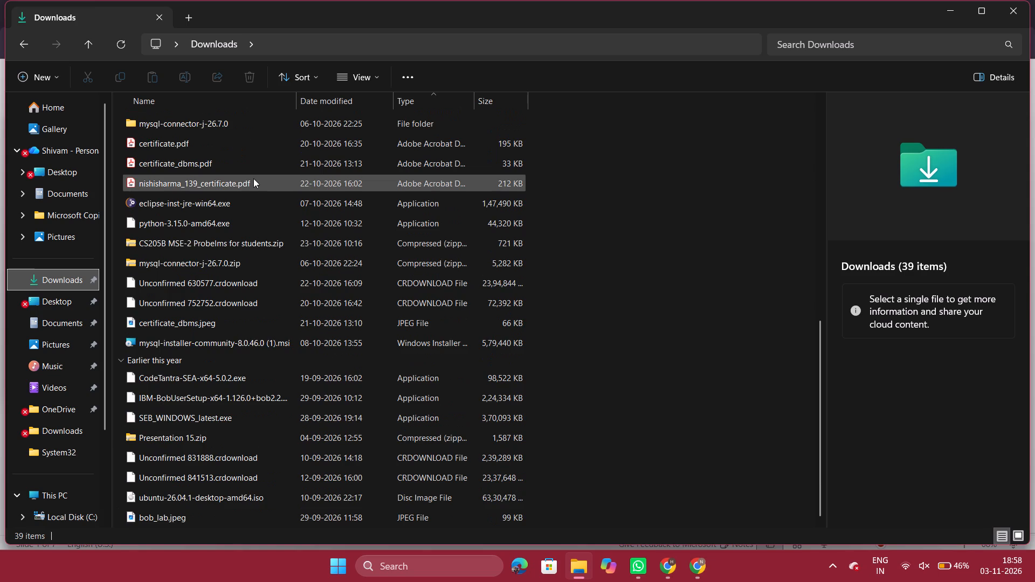
{"action": "scroll", "coordinate": [253, 178], "scroll_direction": "up", "scroll_amount": 9}
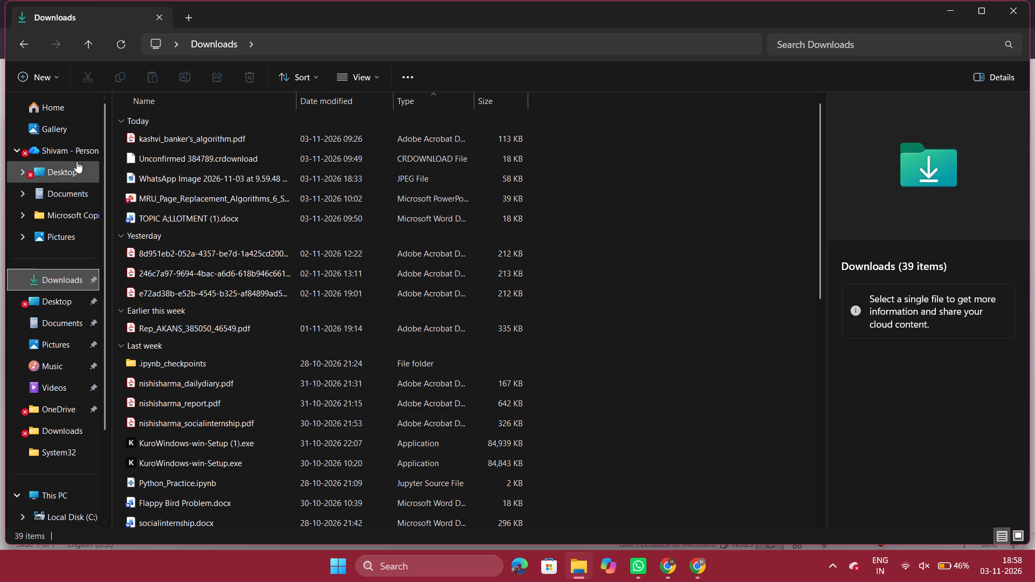
{"action": "left_click", "coordinate": [63, 198]}
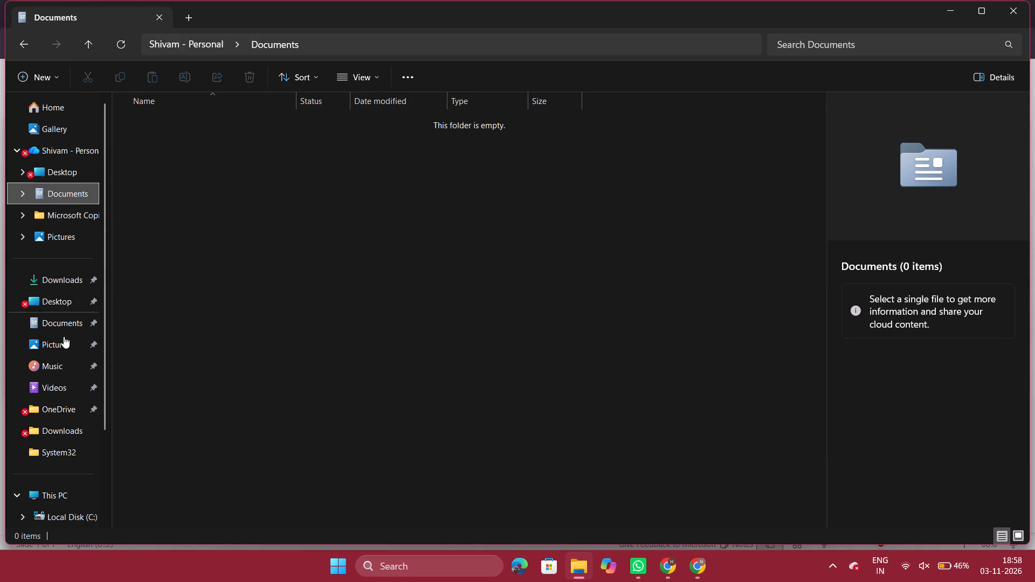
{"action": "left_click", "coordinate": [59, 437]}
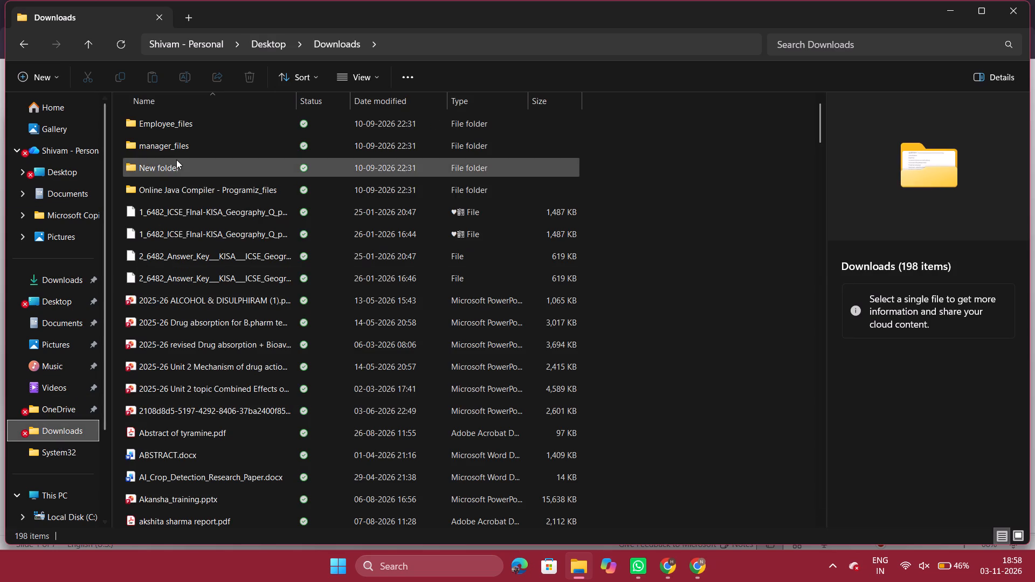
{"action": "scroll", "coordinate": [179, 363], "scroll_direction": "down", "scroll_amount": 1}
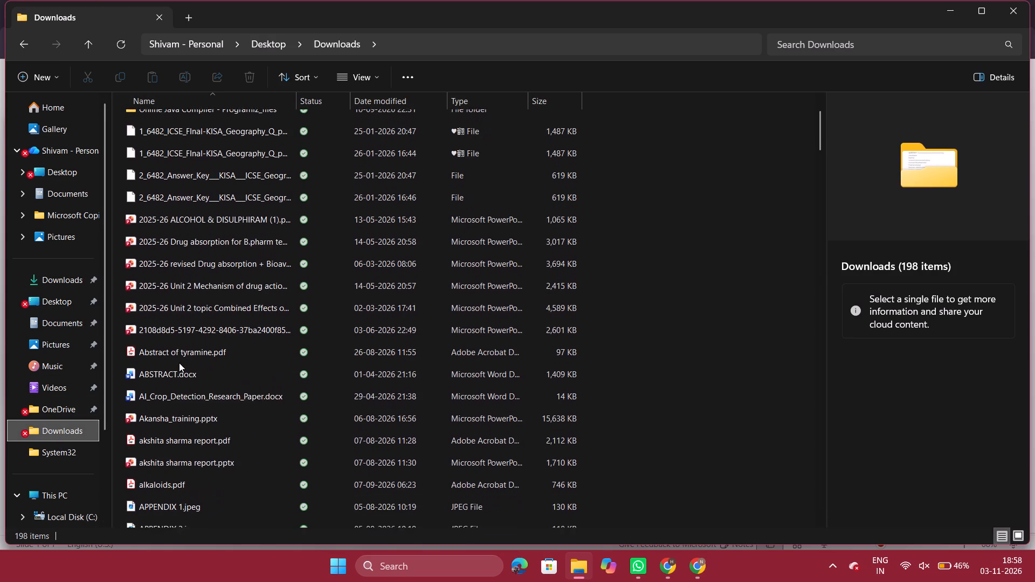
{"action": "scroll", "coordinate": [179, 363], "scroll_direction": "down", "scroll_amount": 5}
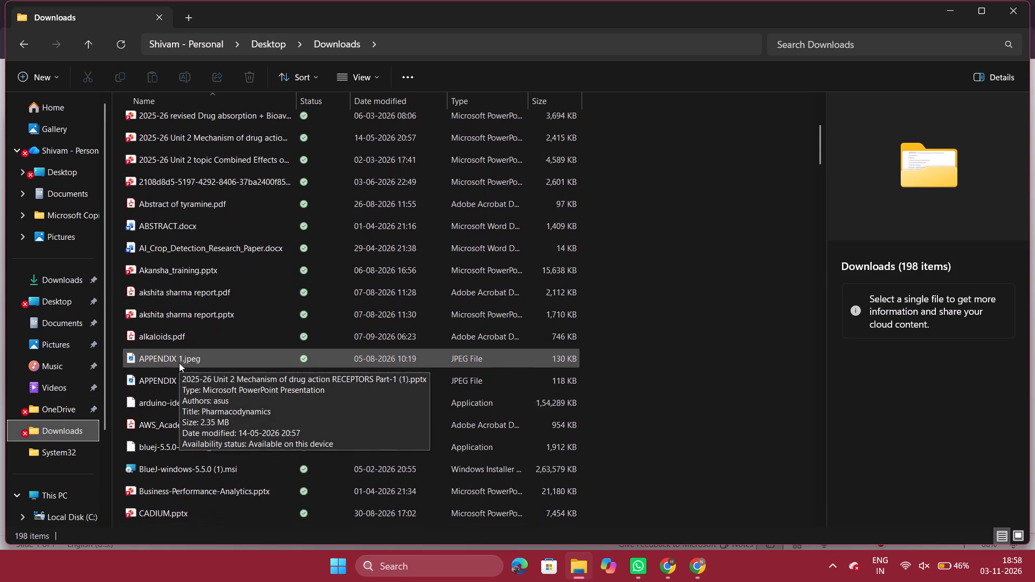
{"action": "scroll", "coordinate": [179, 363], "scroll_direction": "down", "scroll_amount": 1}
{"action": "scroll", "coordinate": [179, 363], "scroll_direction": "up", "scroll_amount": 7}
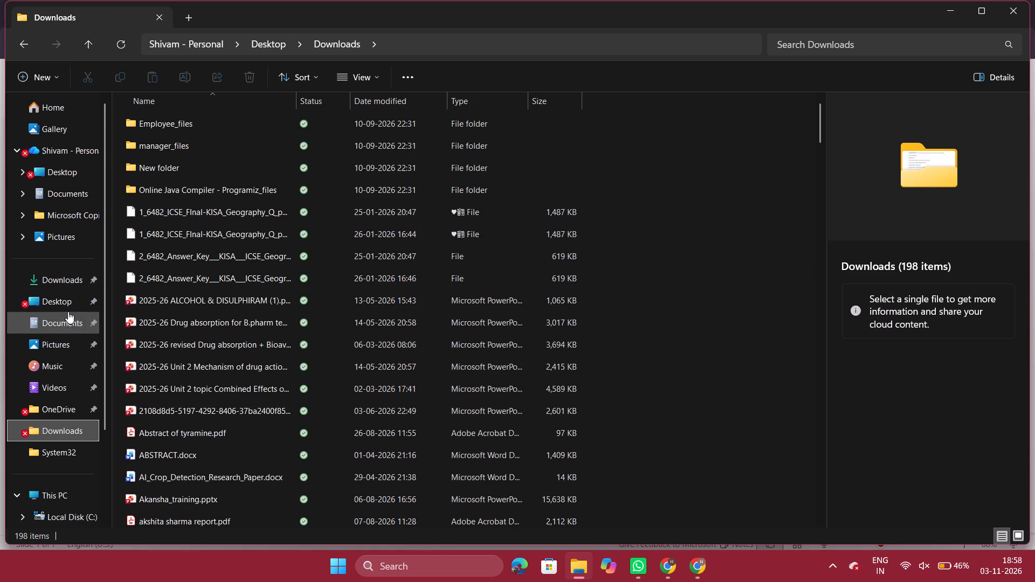
{"action": "left_click", "coordinate": [65, 289]}
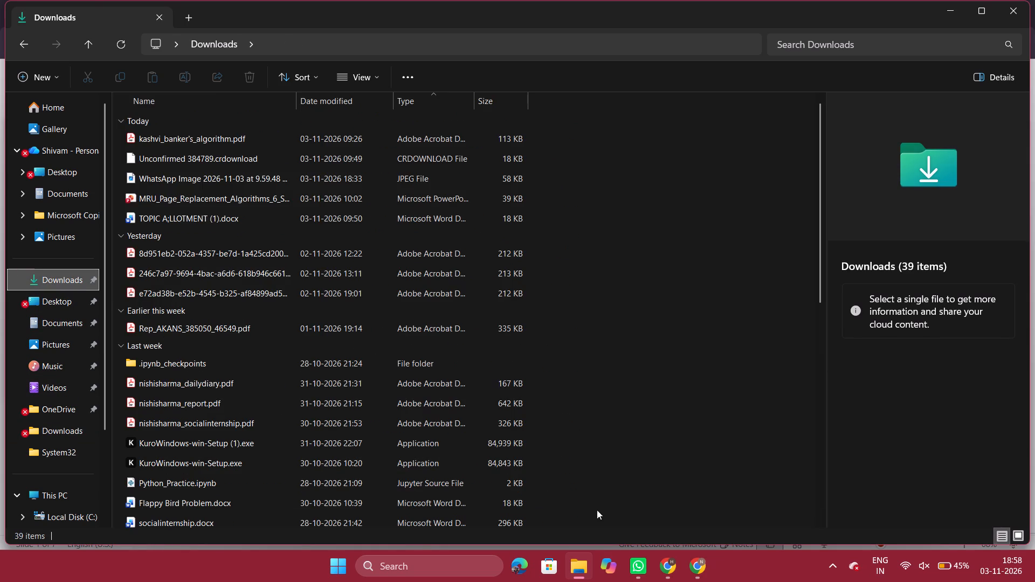
Open the presentation's OneDrive save location from the browser, look for the exported PDF by filtering to PDF files, and close OneDrive.
{"action": "left_click", "coordinate": [670, 569]}
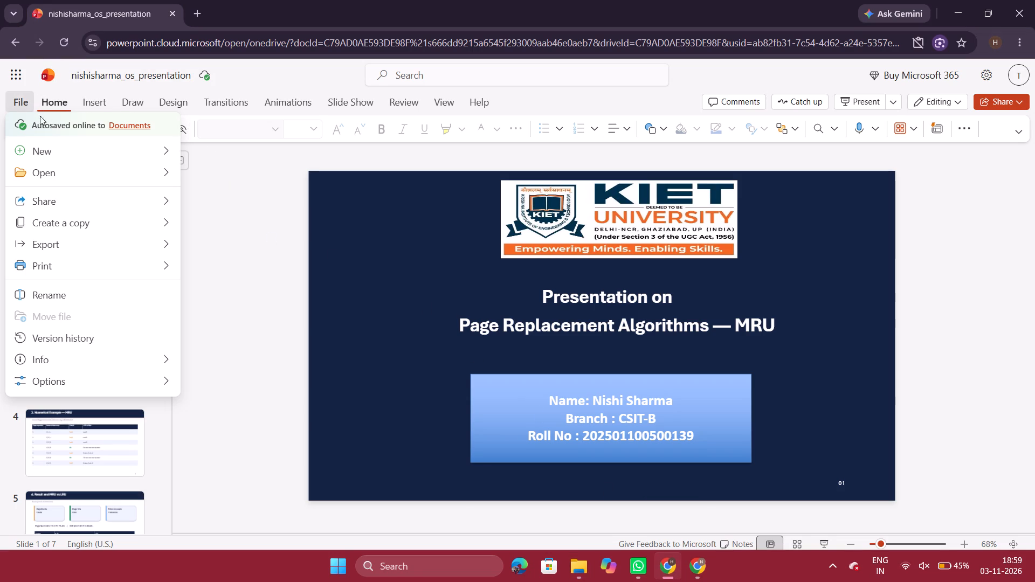
{"action": "left_click", "coordinate": [134, 122]}
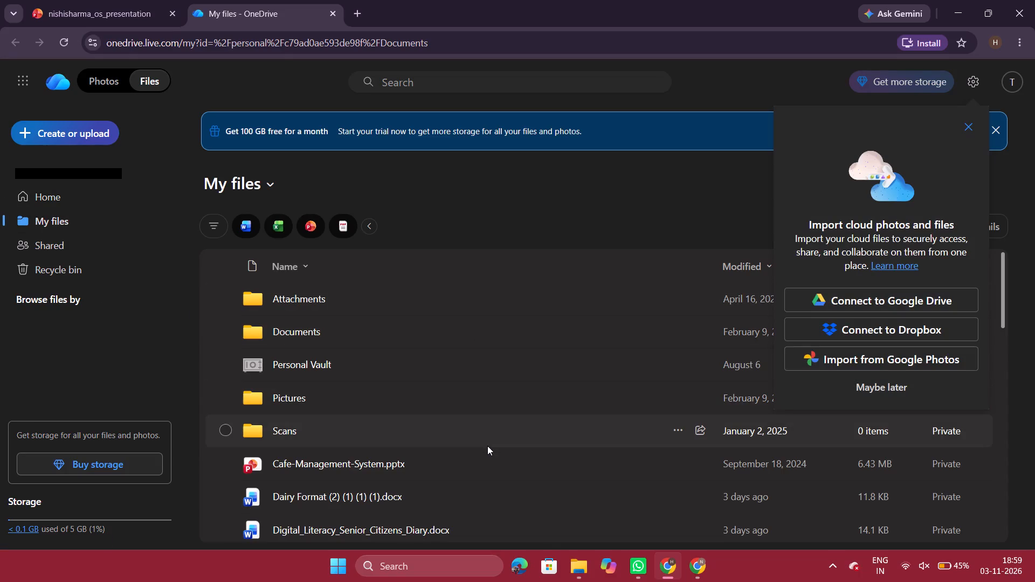
{"action": "scroll", "coordinate": [487, 446], "scroll_direction": "down", "scroll_amount": 6}
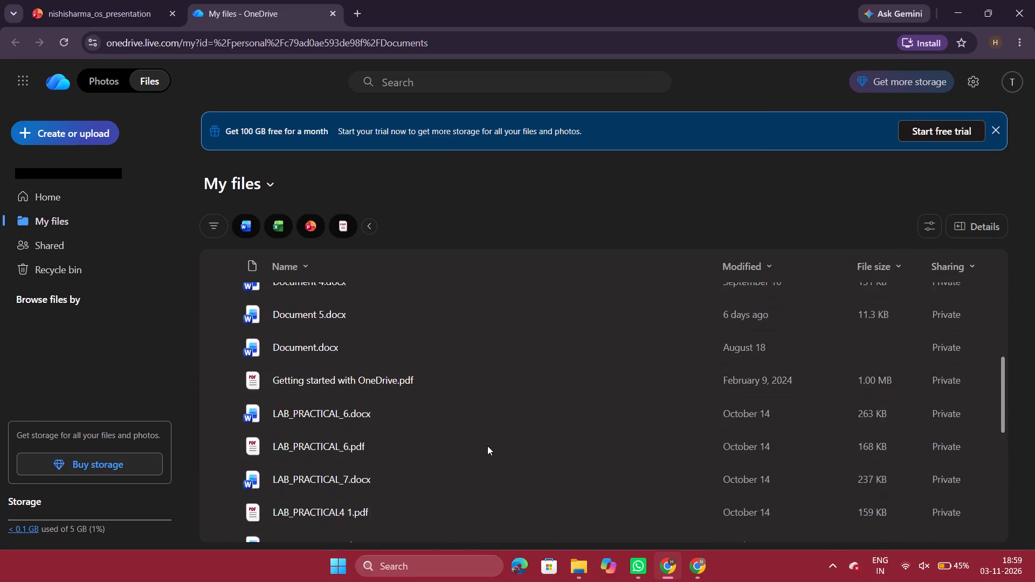
{"action": "scroll", "coordinate": [487, 446], "scroll_direction": "up", "scroll_amount": 7}
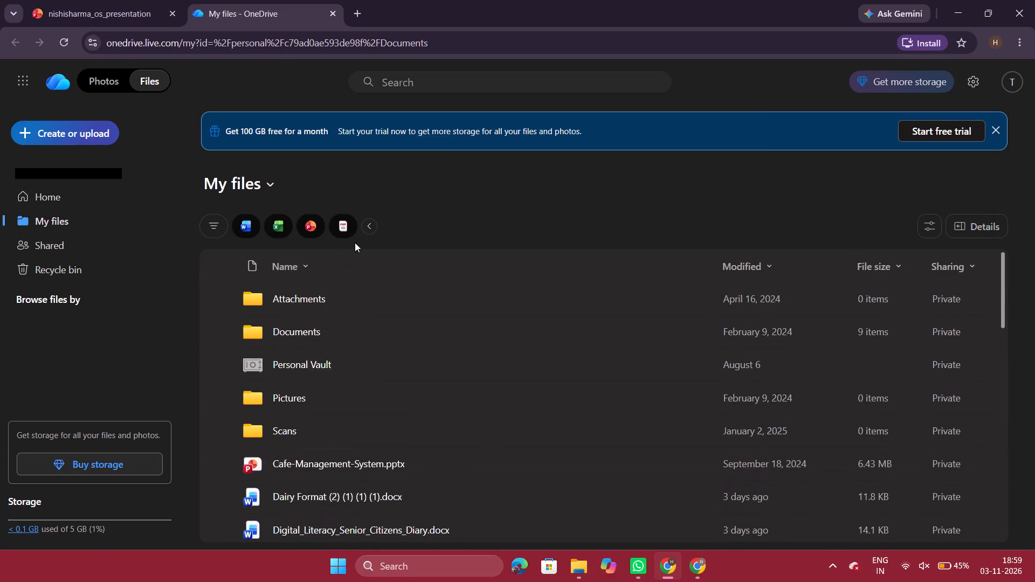
{"action": "left_click", "coordinate": [345, 224]}
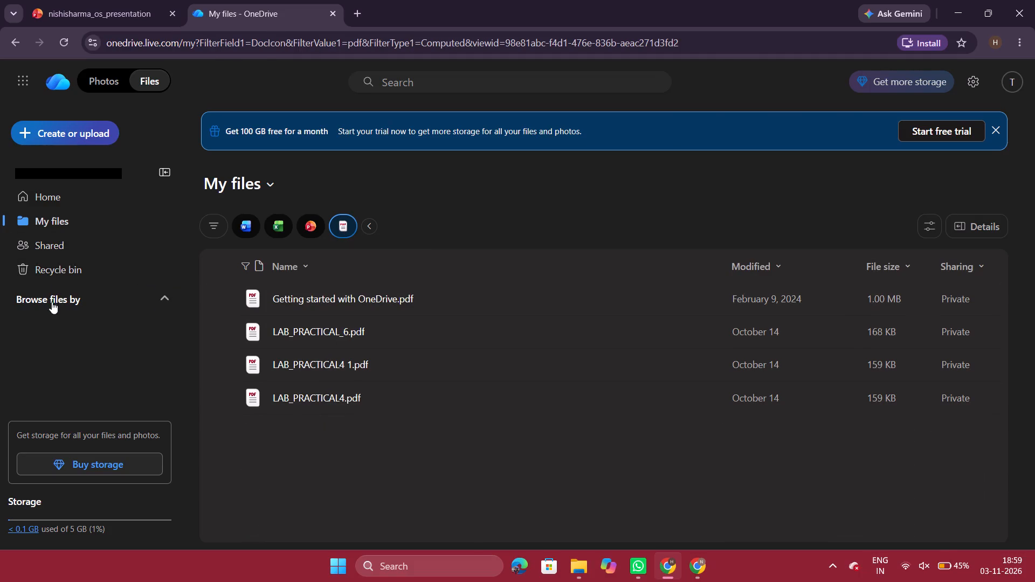
{"action": "left_click", "coordinate": [336, 10]}
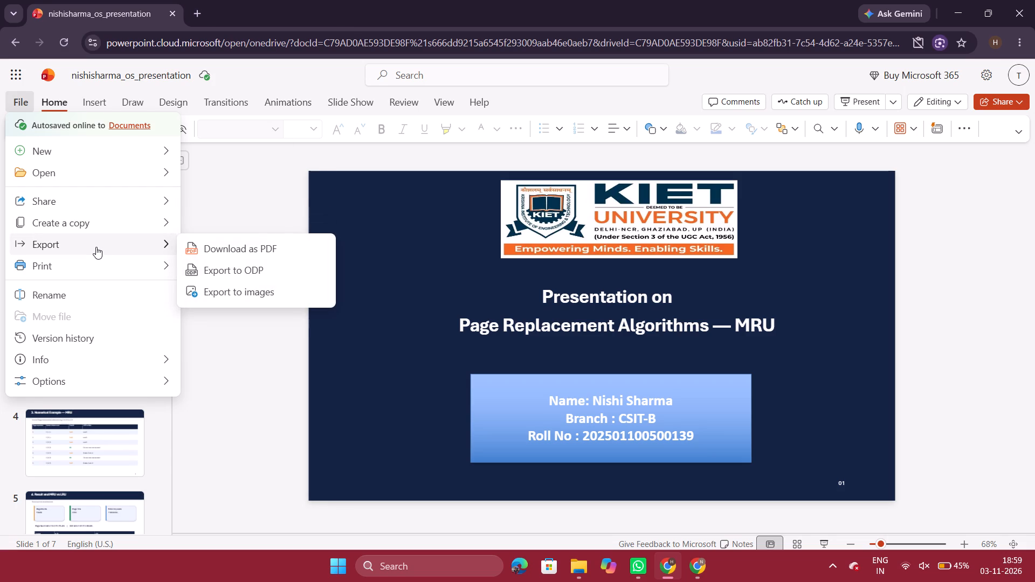
Export the presentation as a PDF once more and download it.
{"action": "left_click", "coordinate": [212, 241]}
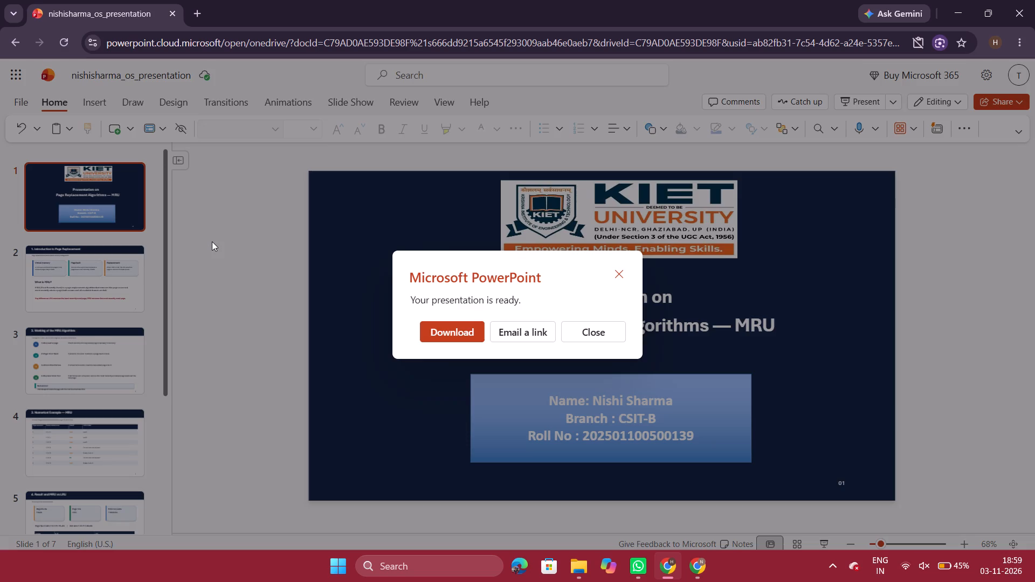
{"action": "left_click", "coordinate": [453, 335]}
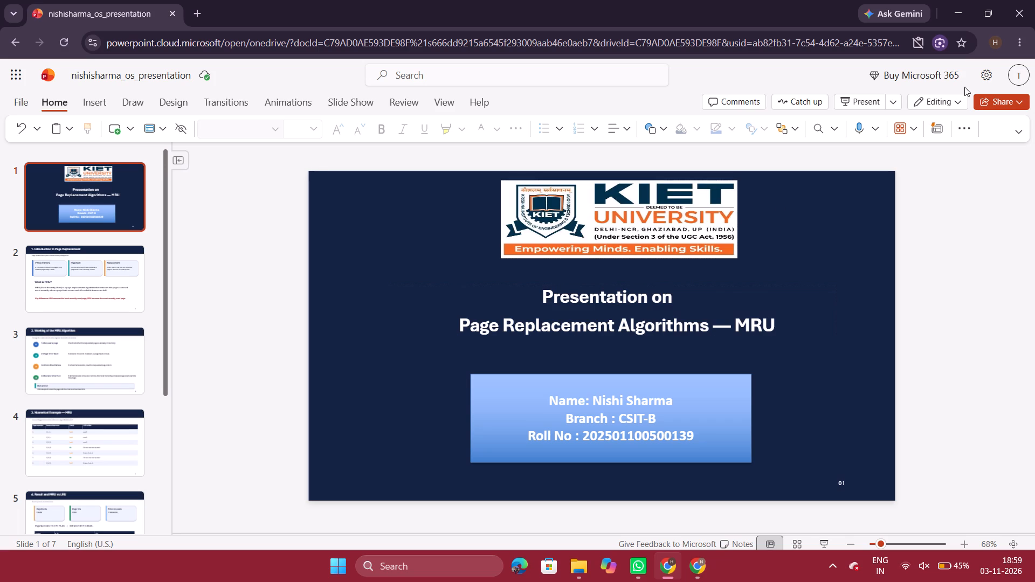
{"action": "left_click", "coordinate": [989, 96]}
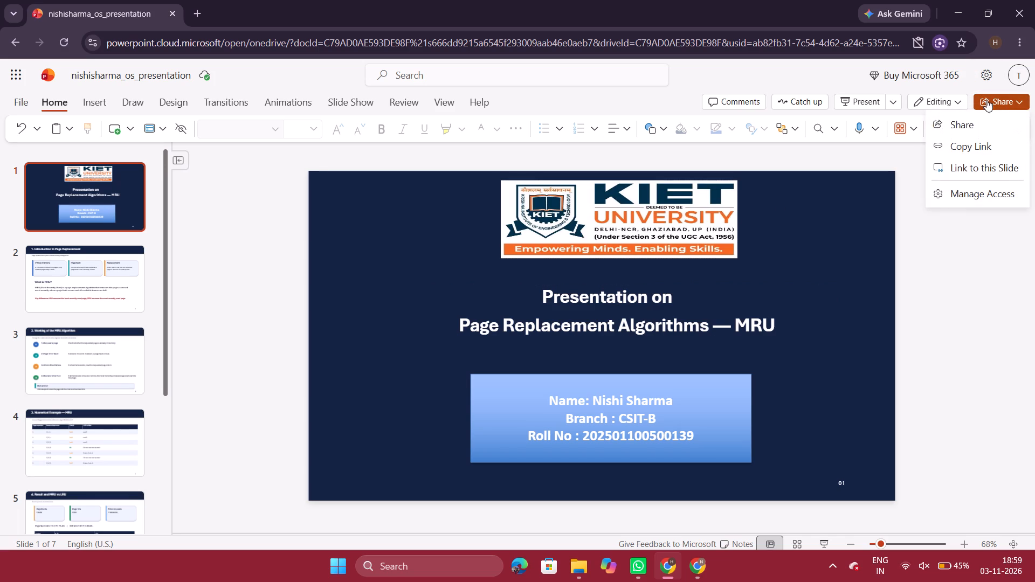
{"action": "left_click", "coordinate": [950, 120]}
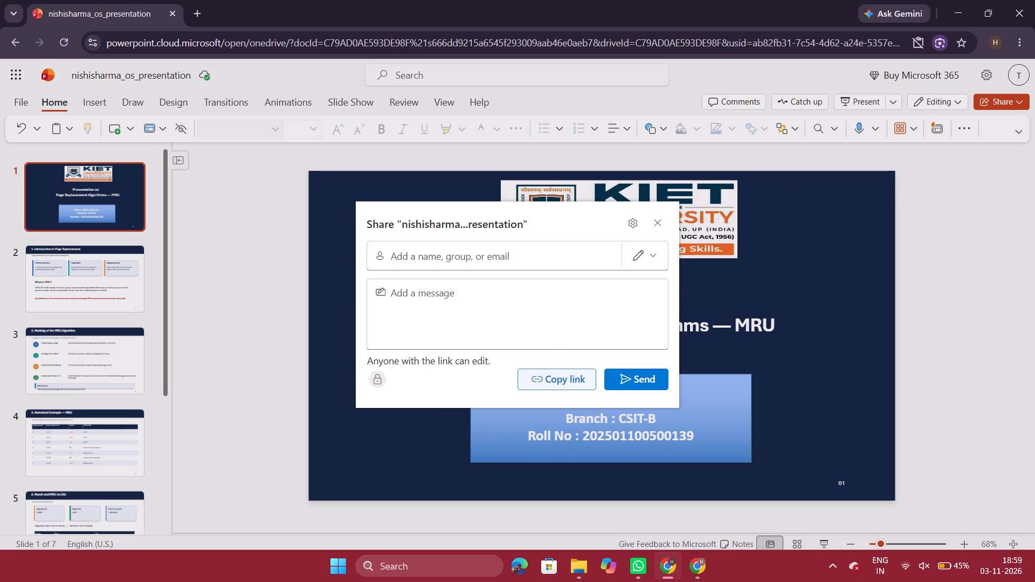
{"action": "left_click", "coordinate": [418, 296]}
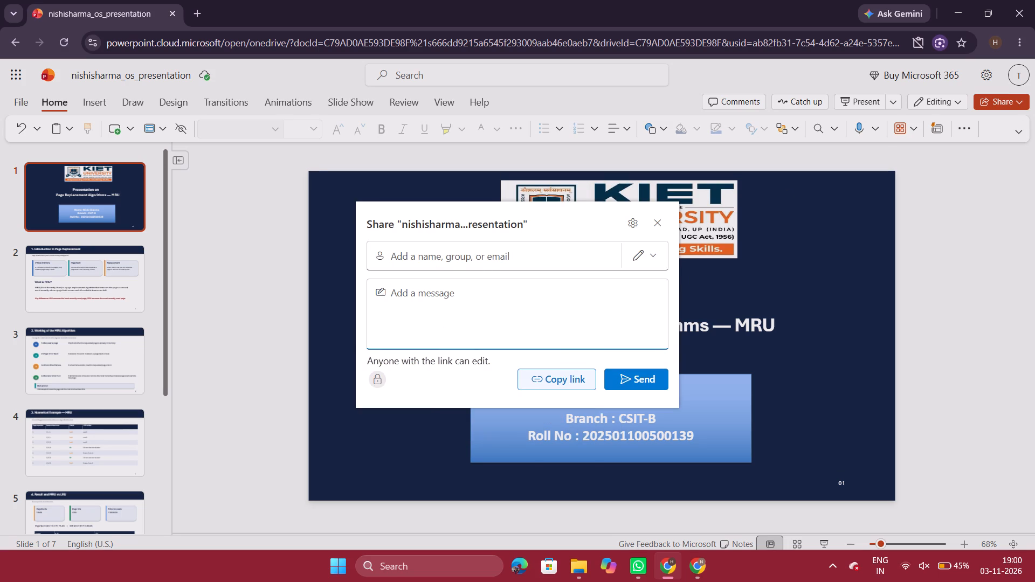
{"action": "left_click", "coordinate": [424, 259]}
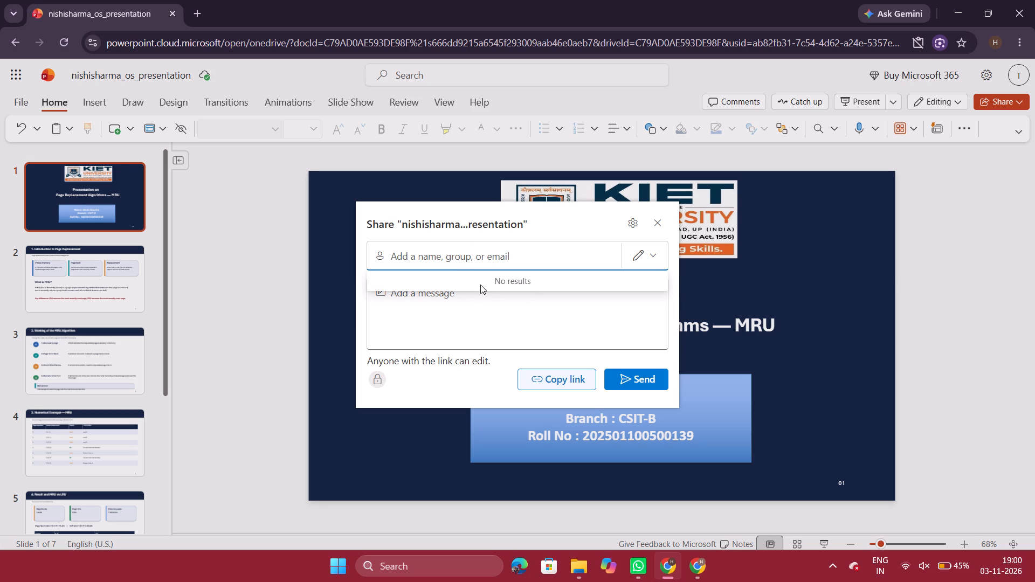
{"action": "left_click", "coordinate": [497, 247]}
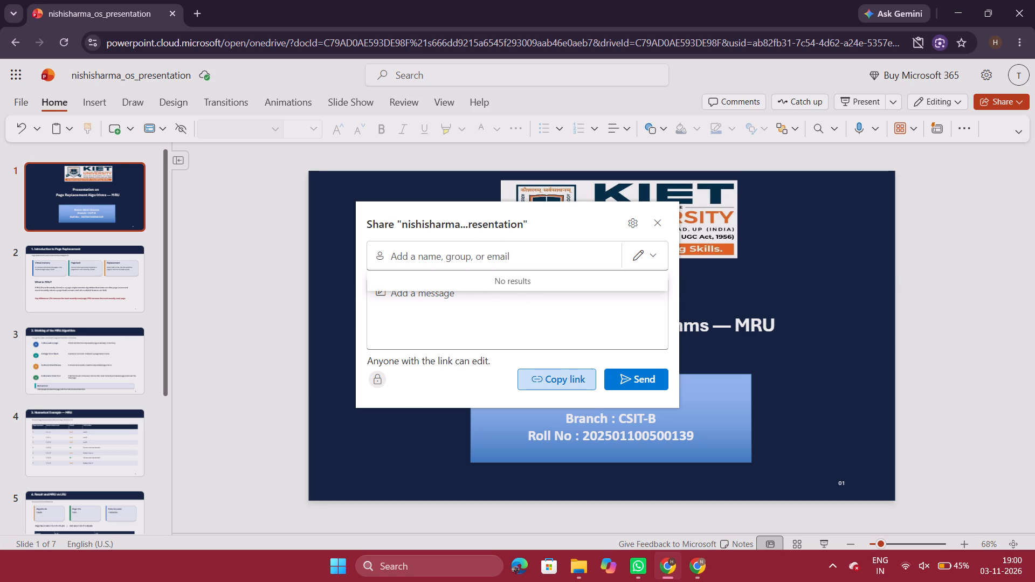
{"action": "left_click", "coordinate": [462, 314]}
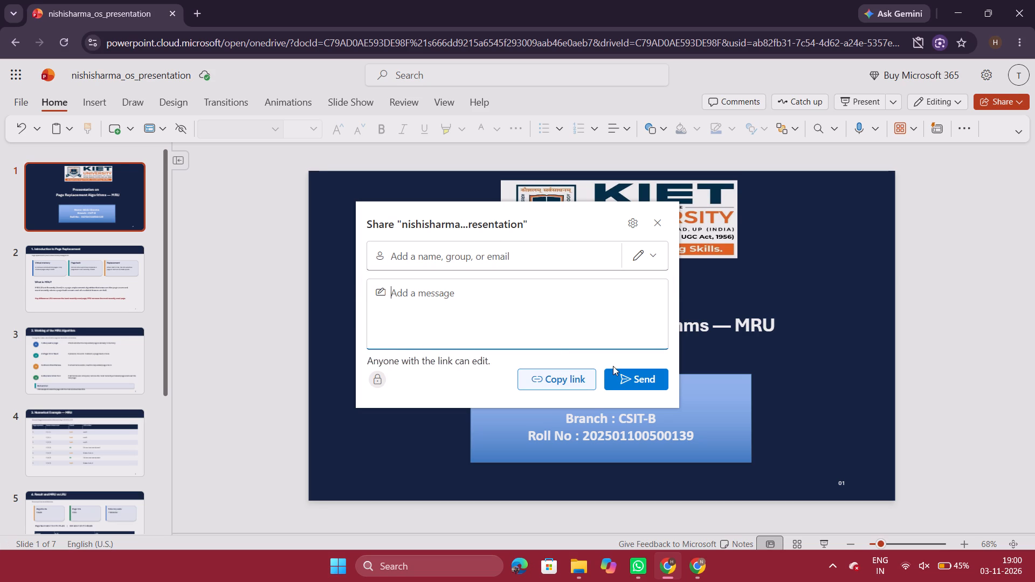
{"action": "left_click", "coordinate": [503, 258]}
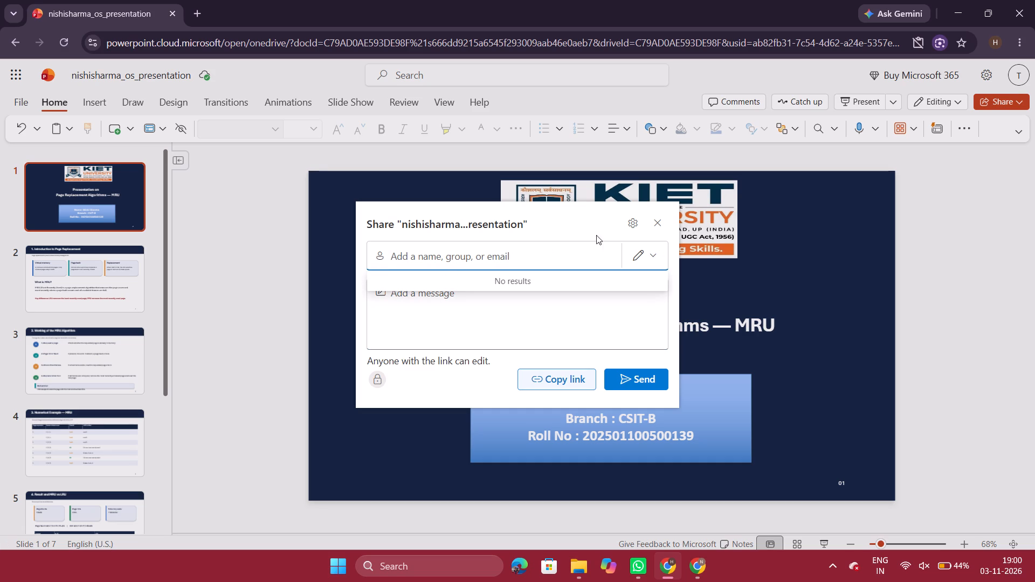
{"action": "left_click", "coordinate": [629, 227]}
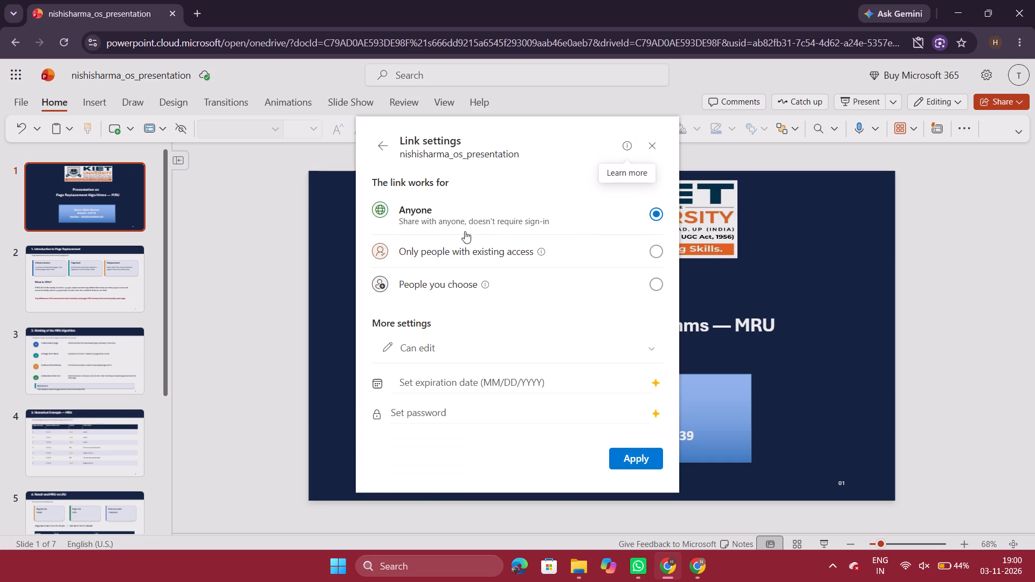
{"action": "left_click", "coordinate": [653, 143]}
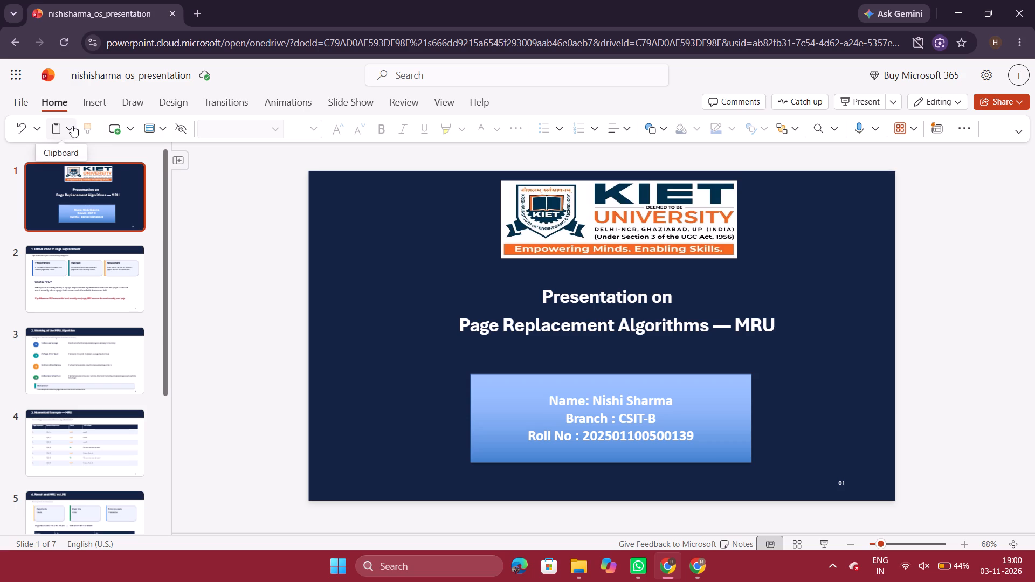
Download a copy of the presentation as a PowerPoint file and check for it in the Downloads folder in File Explorer.
{"action": "left_click", "coordinate": [20, 107]}
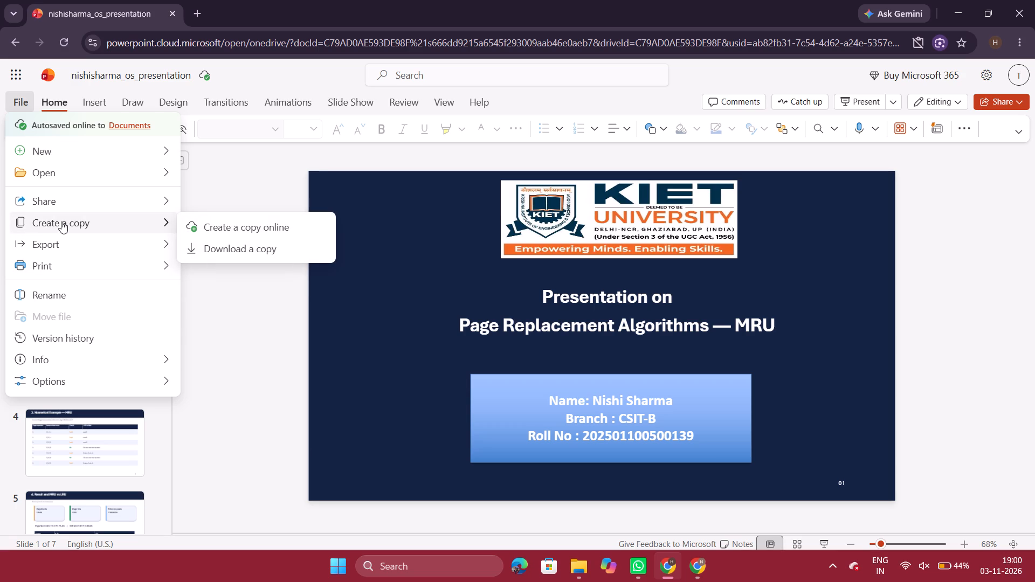
{"action": "left_click", "coordinate": [236, 246]}
{"action": "left_click", "coordinate": [472, 329]}
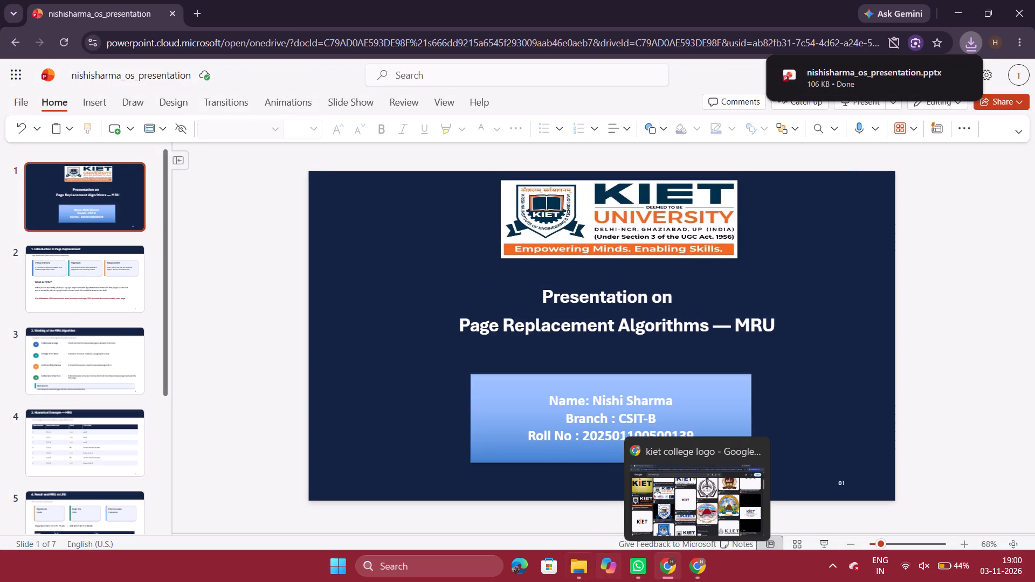
{"action": "left_click", "coordinate": [585, 553]}
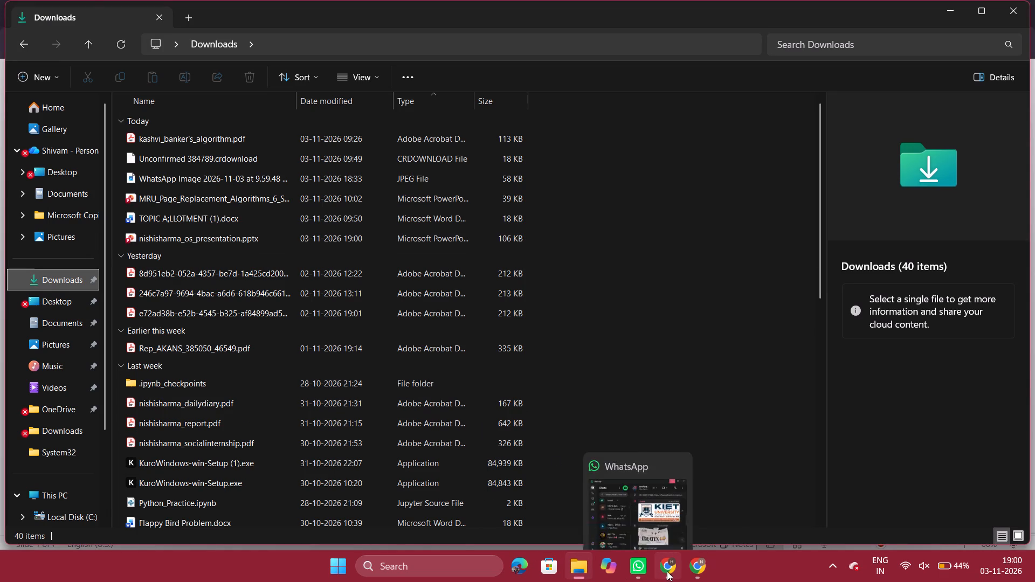
In the other Chrome window, find the iLovePDF site in a new tab and open its PowerPoint to PDF converter.
{"action": "left_click", "coordinate": [695, 570]}
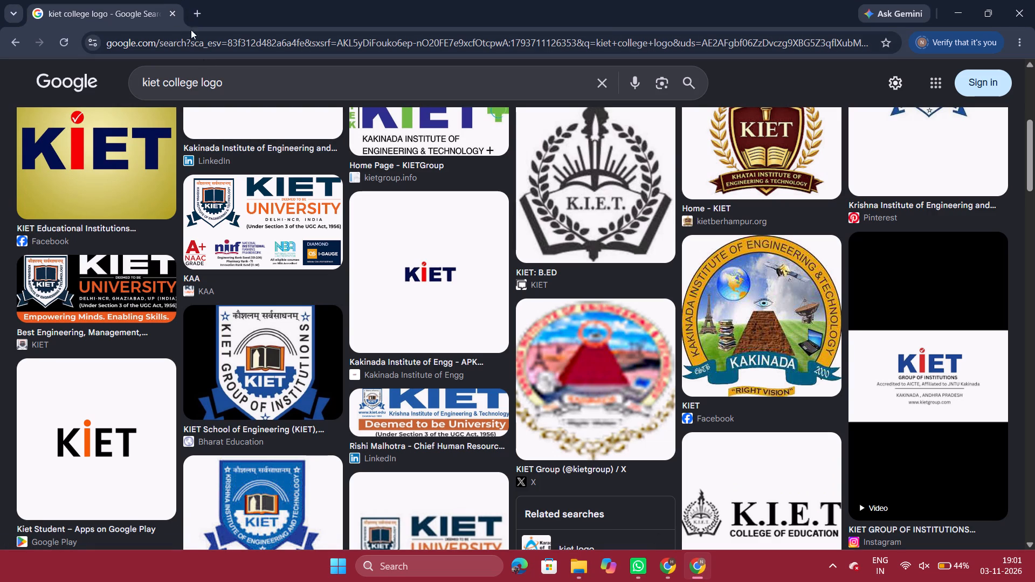
{"action": "left_click", "coordinate": [204, 12]}
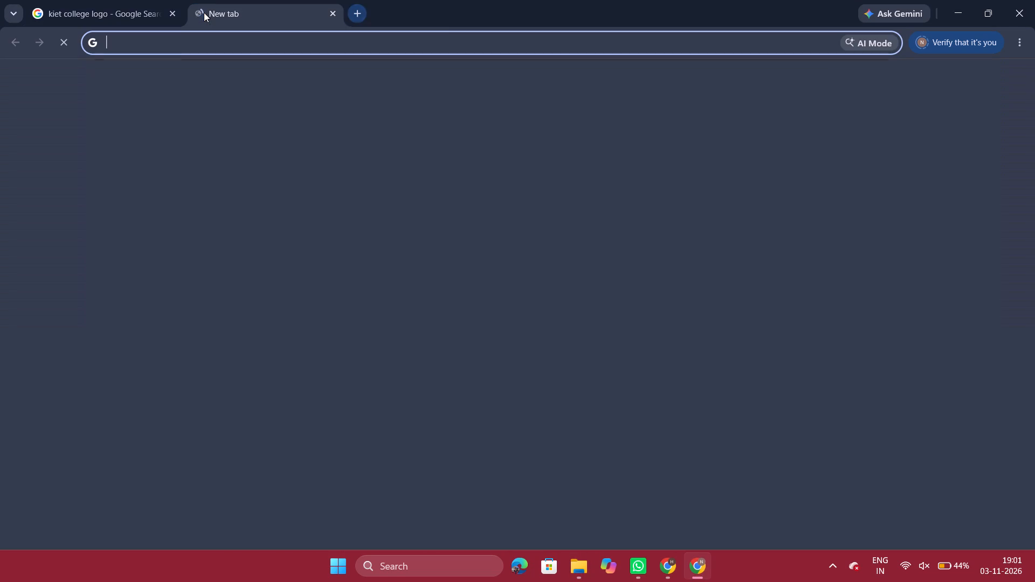
{"action": "left_click", "coordinate": [194, 36]}
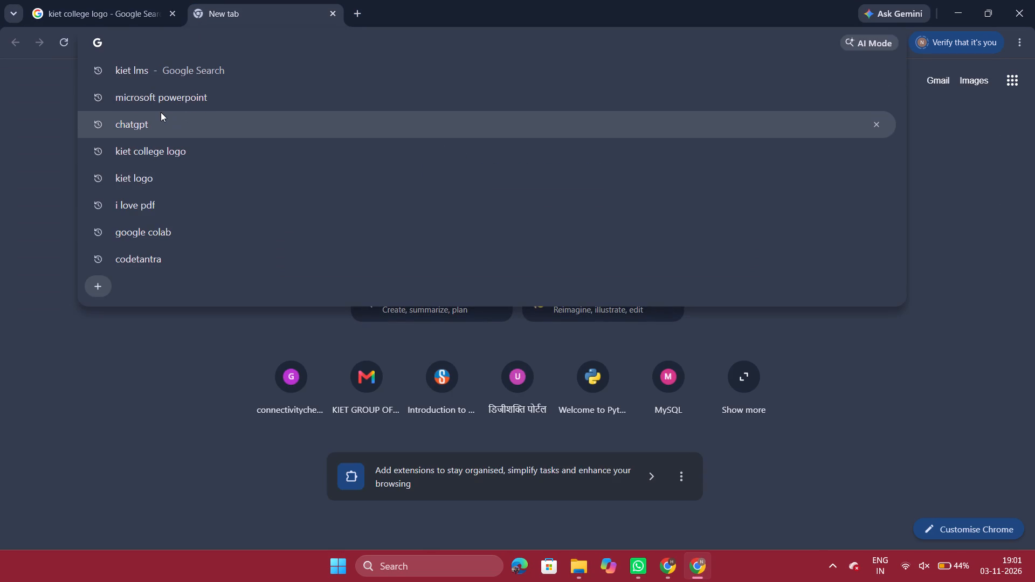
{"action": "left_click", "coordinate": [143, 211]}
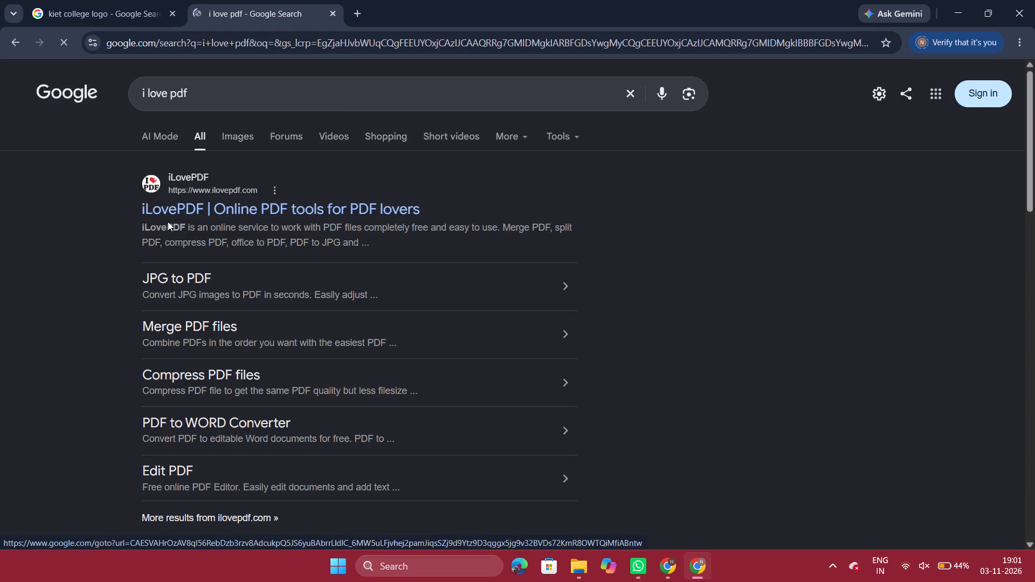
{"action": "left_click", "coordinate": [168, 221]}
{"action": "left_click", "coordinate": [177, 211]}
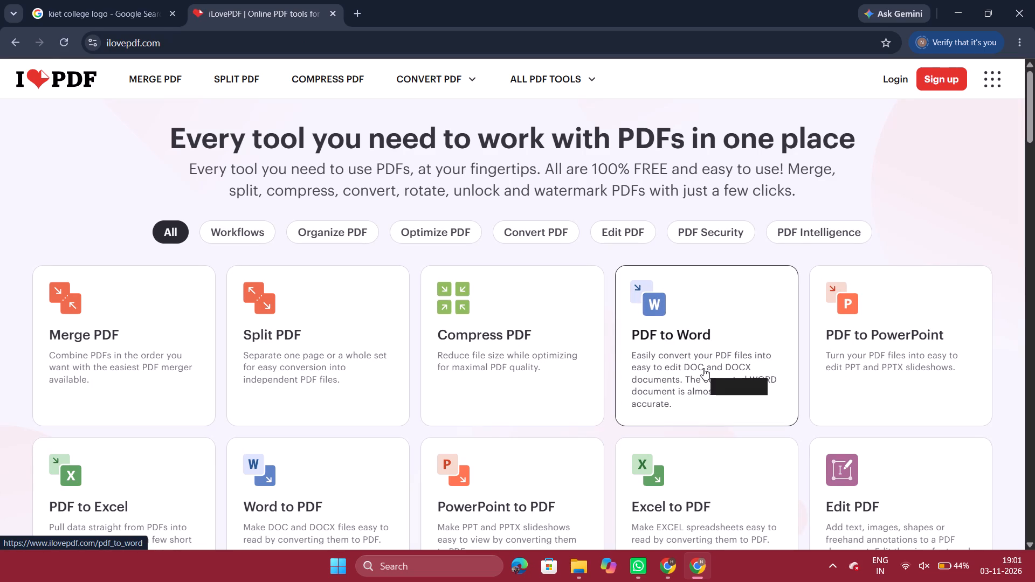
{"action": "scroll", "coordinate": [533, 475], "scroll_direction": "down", "scroll_amount": 2}
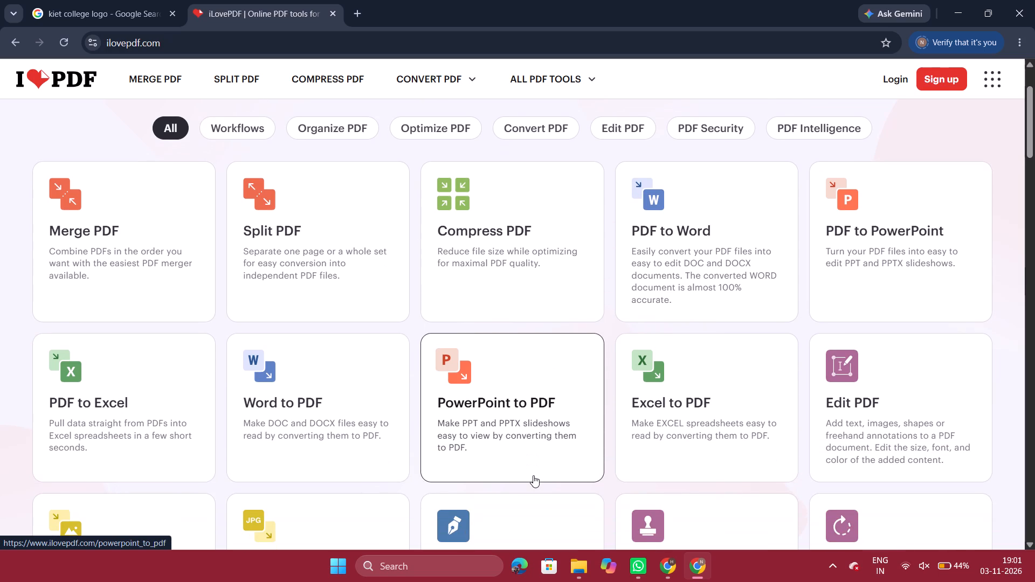
{"action": "left_click", "coordinate": [523, 395]}
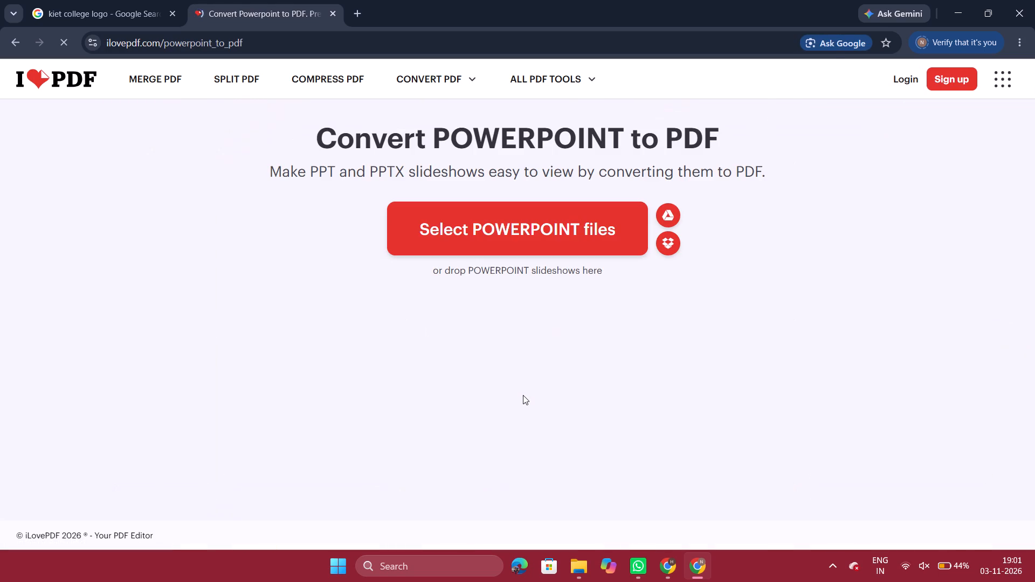
Convert the OS presentation PPTX from Downloads to PDF and download the result, allowing the site to download multiple files.
{"action": "left_click", "coordinate": [527, 237]}
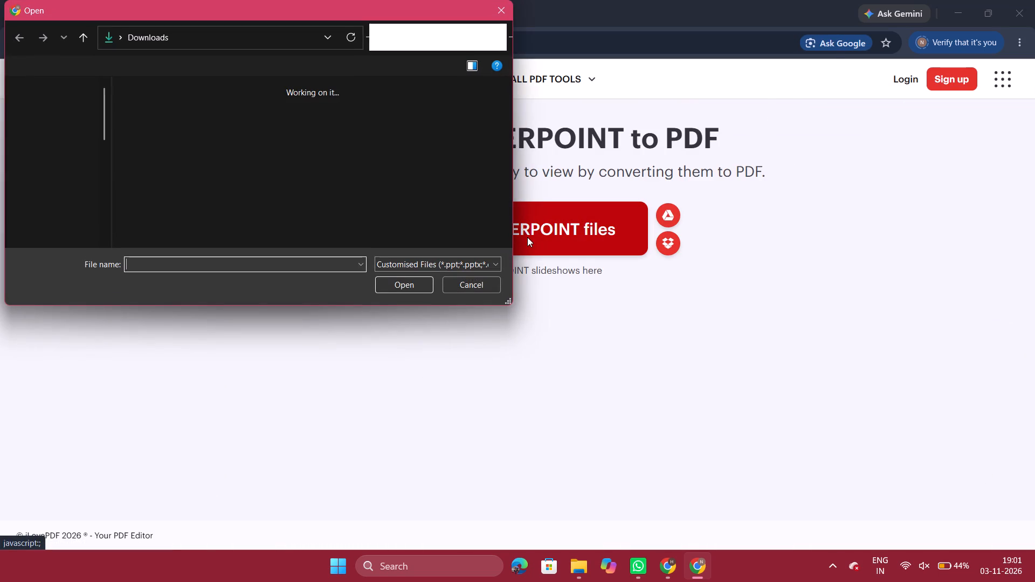
{"action": "scroll", "coordinate": [356, 191], "scroll_direction": "down", "scroll_amount": 3}
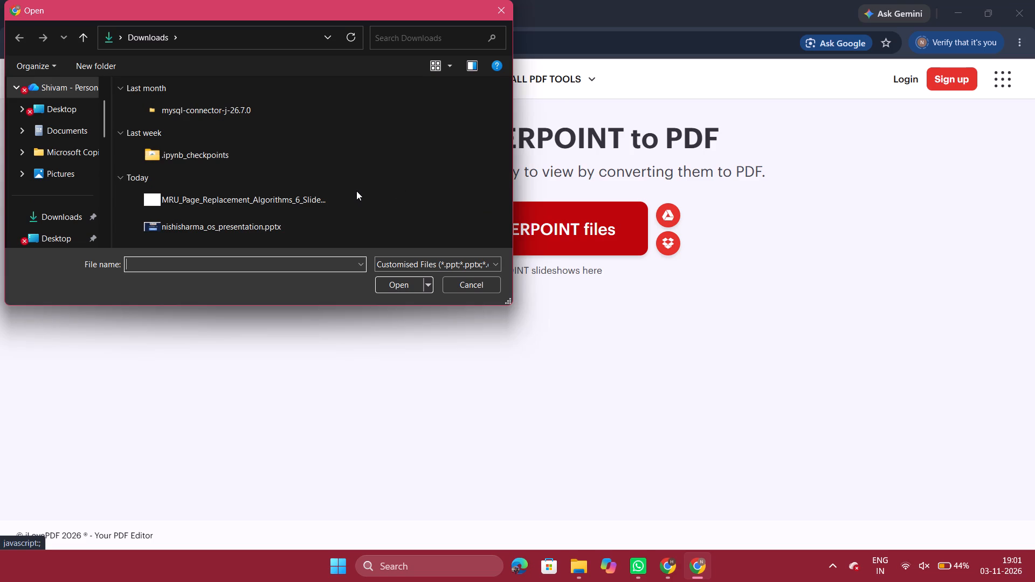
{"action": "left_click", "coordinate": [257, 220]}
{"action": "left_click", "coordinate": [381, 281]}
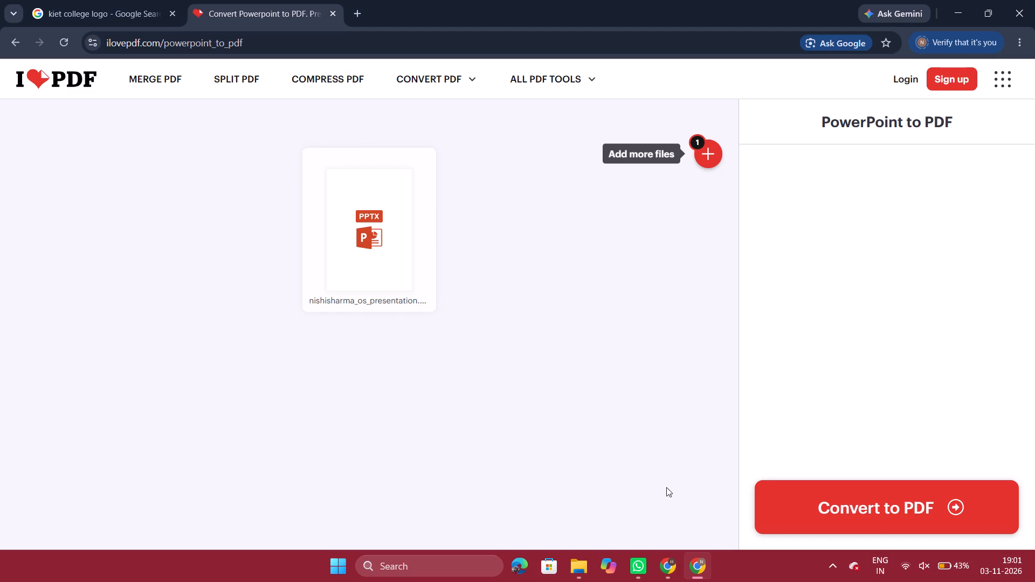
{"action": "left_click", "coordinate": [784, 514]}
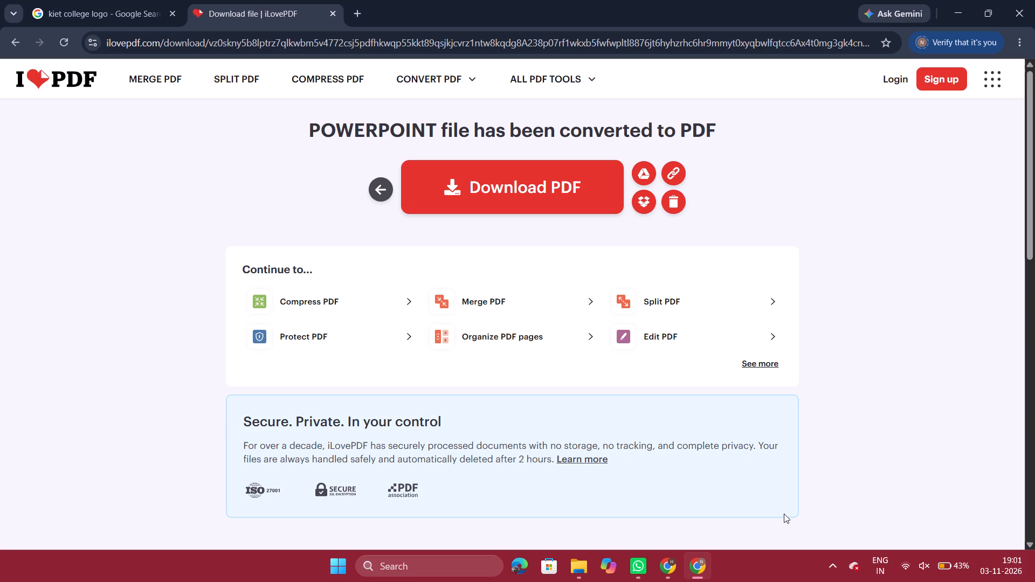
{"action": "left_click", "coordinate": [495, 194]}
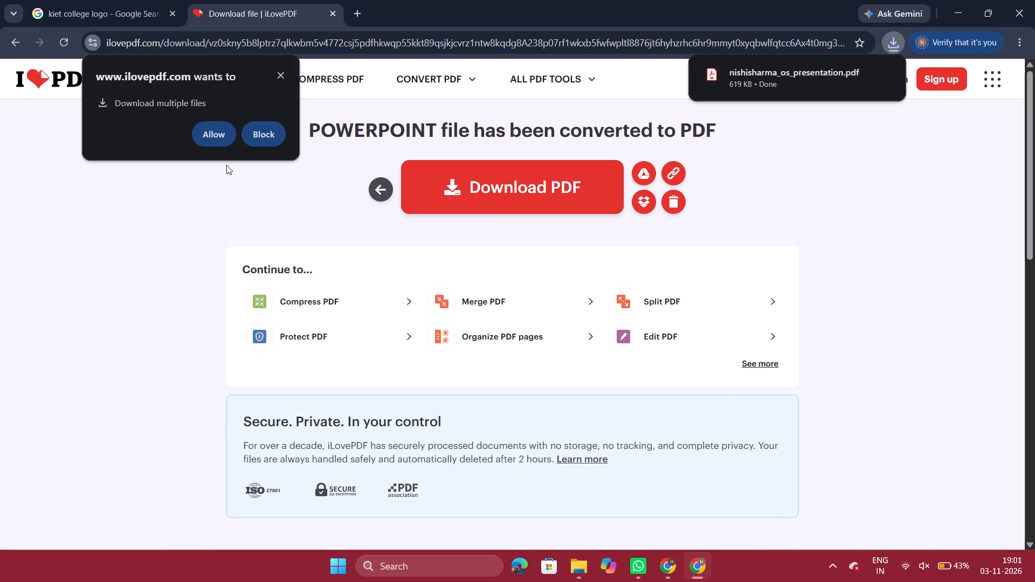
{"action": "left_click", "coordinate": [219, 141]}
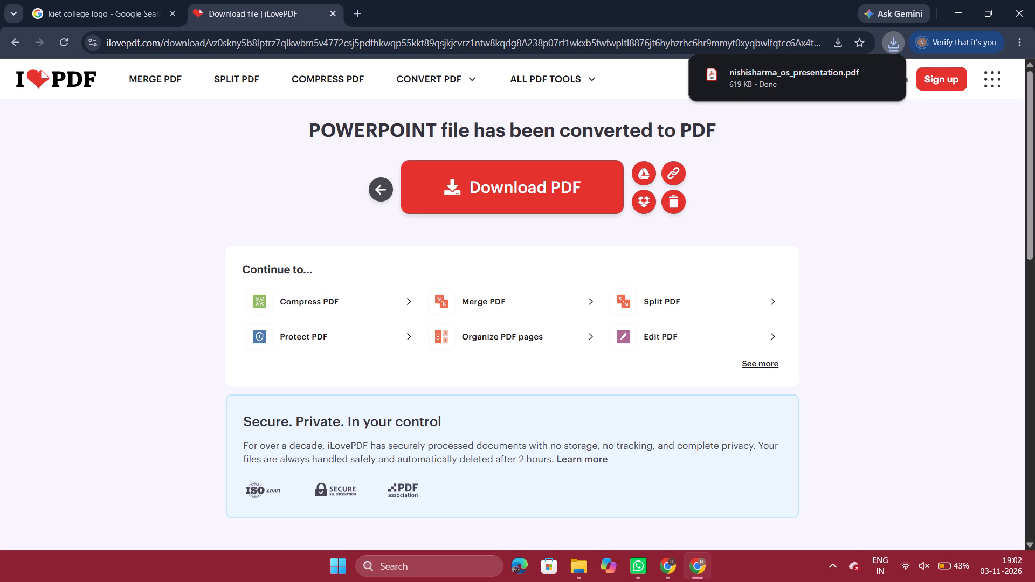
Delete the duplicate OS presentation PDF marked (1) from the Downloads folder in File Explorer.
{"action": "left_click", "coordinate": [574, 566]}
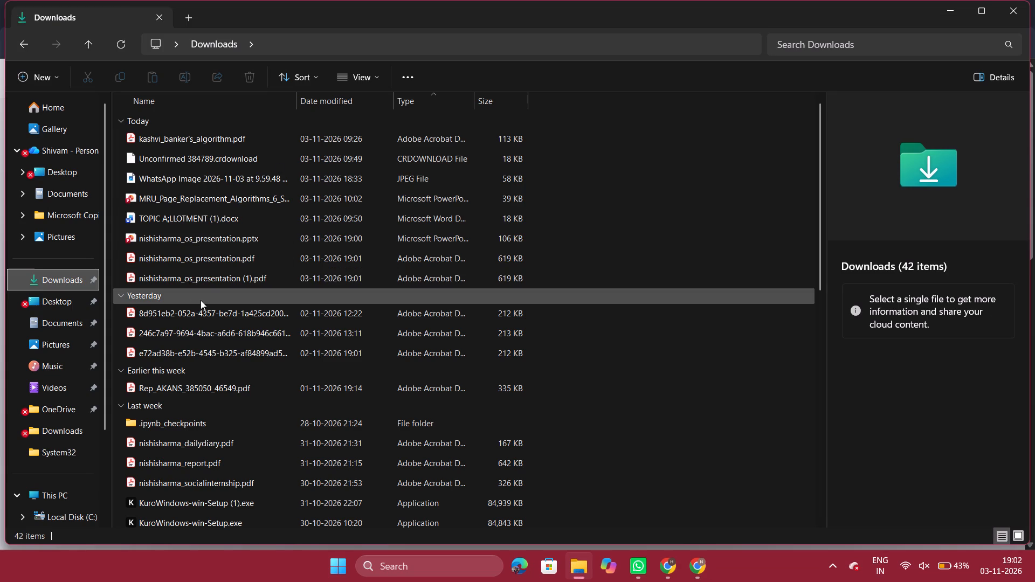
{"action": "right_click", "coordinate": [224, 278]}
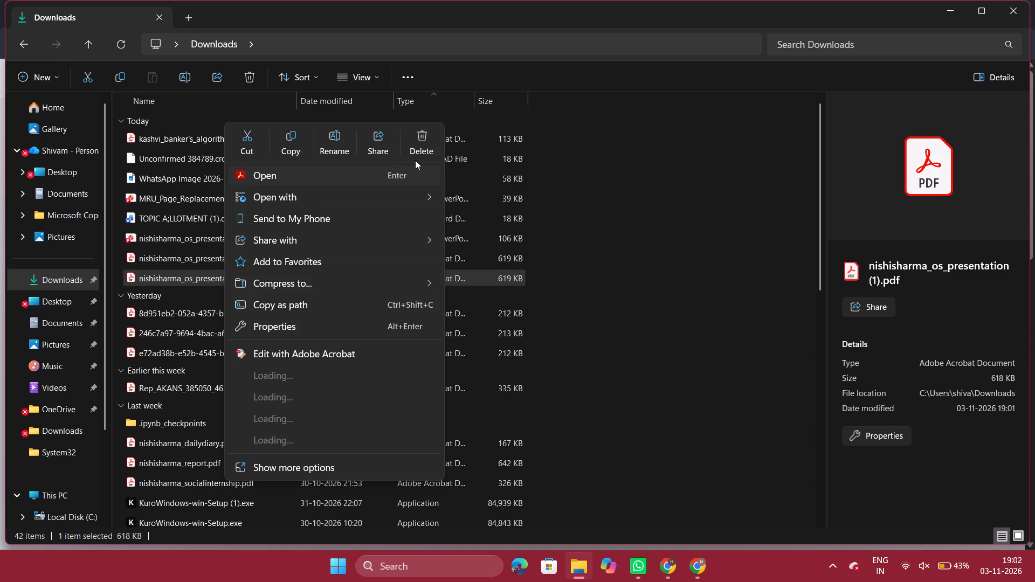
{"action": "left_click", "coordinate": [417, 150]}
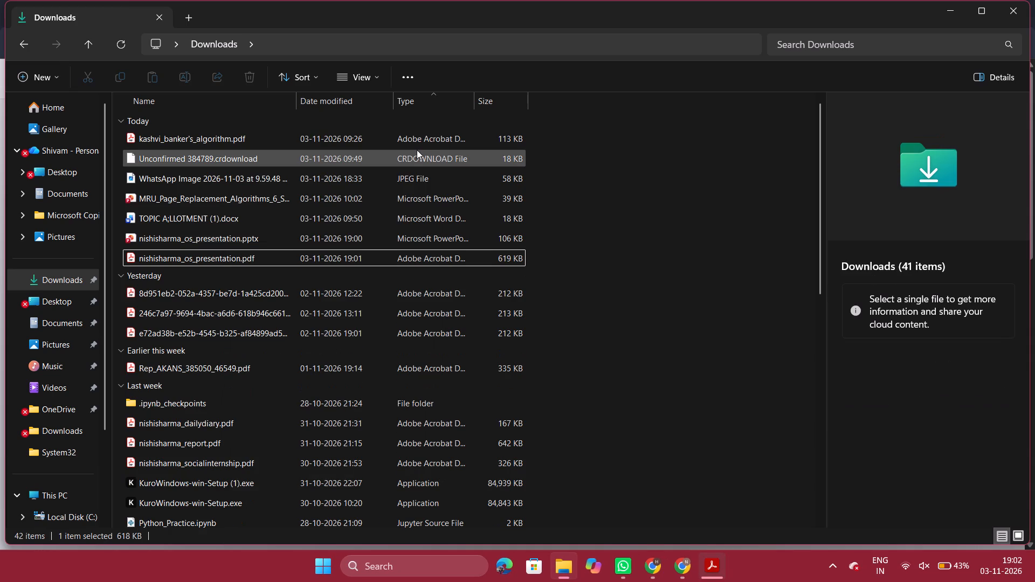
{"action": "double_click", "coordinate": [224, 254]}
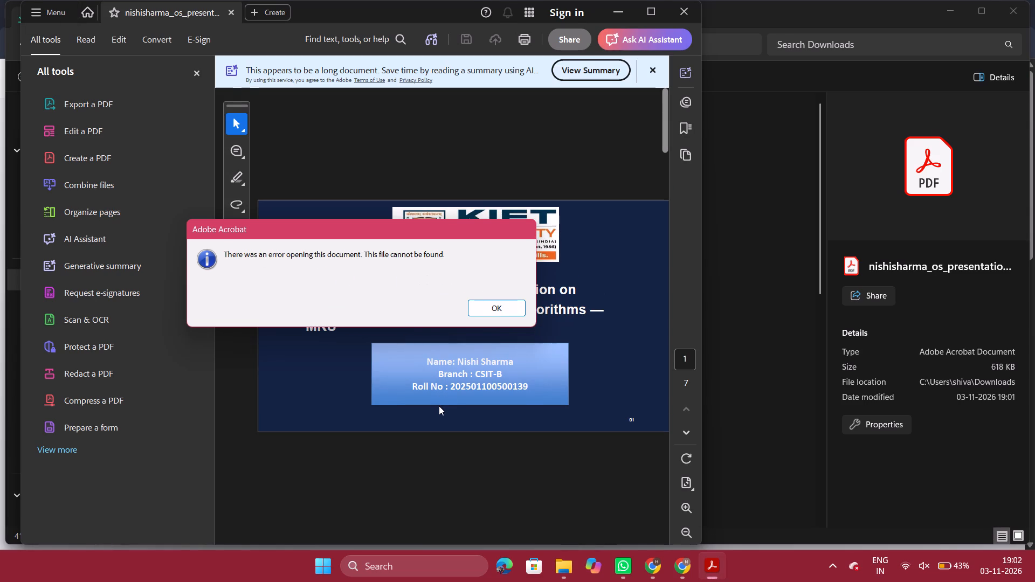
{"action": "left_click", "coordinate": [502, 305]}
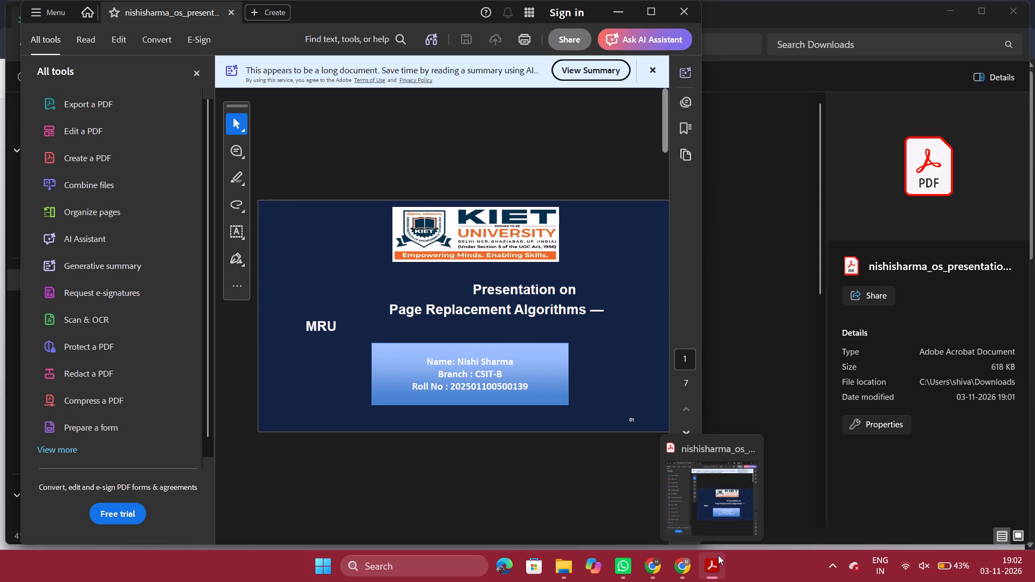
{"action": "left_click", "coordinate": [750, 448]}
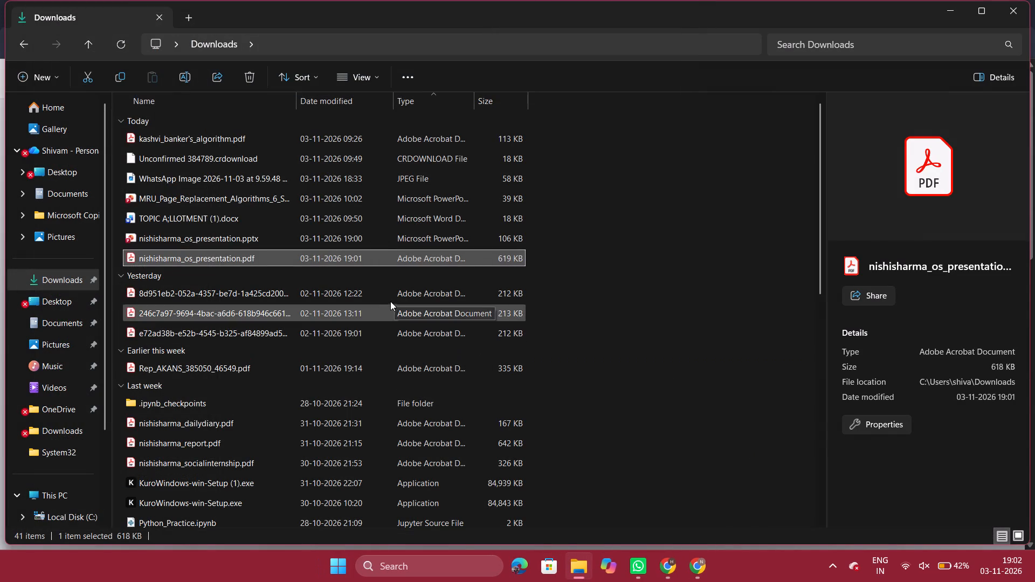
Open the OS presentation PDF from Downloads in Adobe Acrobat, review its pages through to the last, and return to the first.
{"action": "double_click", "coordinate": [277, 251]}
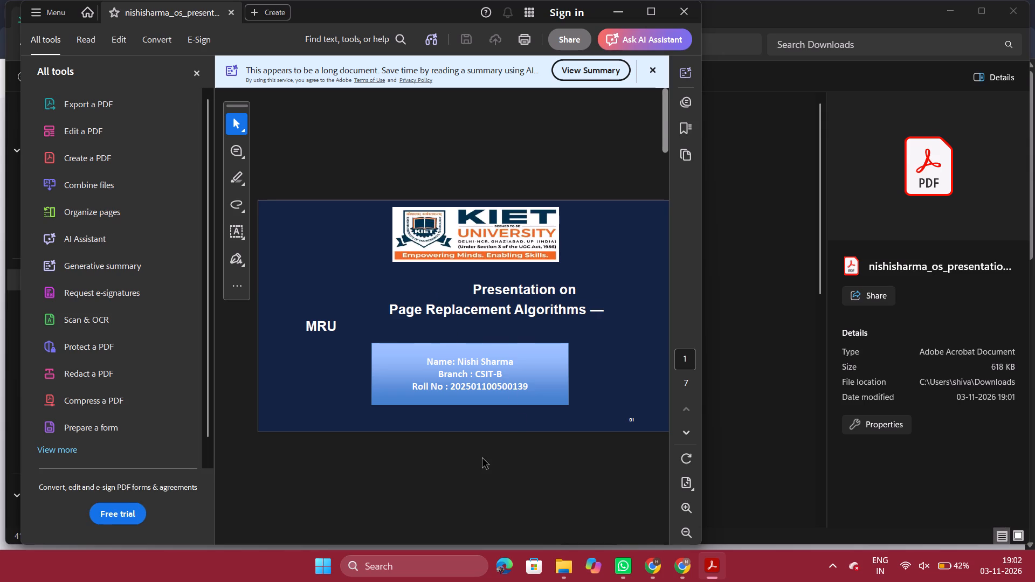
{"action": "key", "text": "Down"}
{"action": "key", "text": "Down"}
{"action": "key", "text": "Down"}
{"action": "key", "text": "Down"}
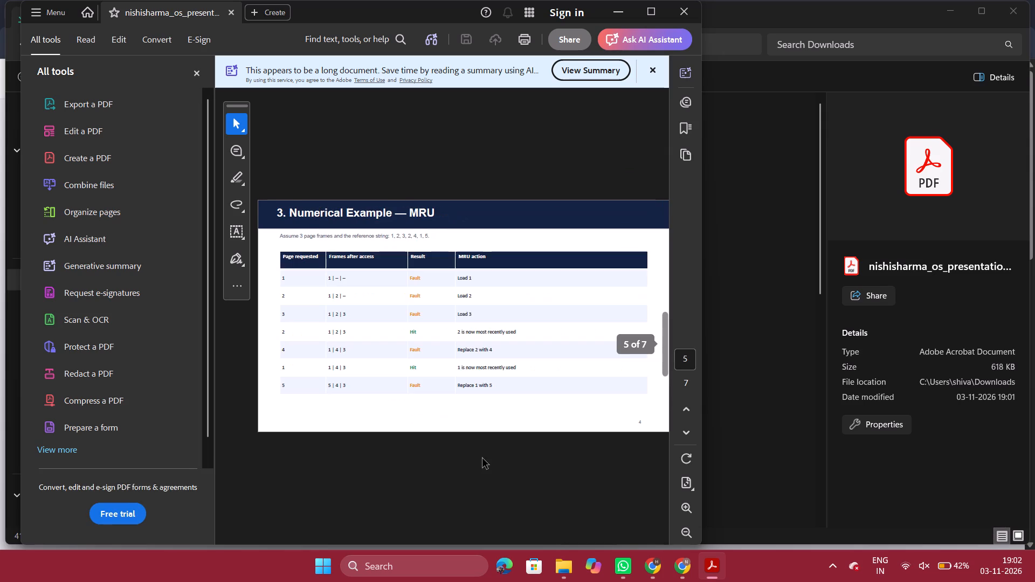
{"action": "key", "text": "Down"}
{"action": "key", "text": "Down"}
{"action": "key", "text": "Down"}
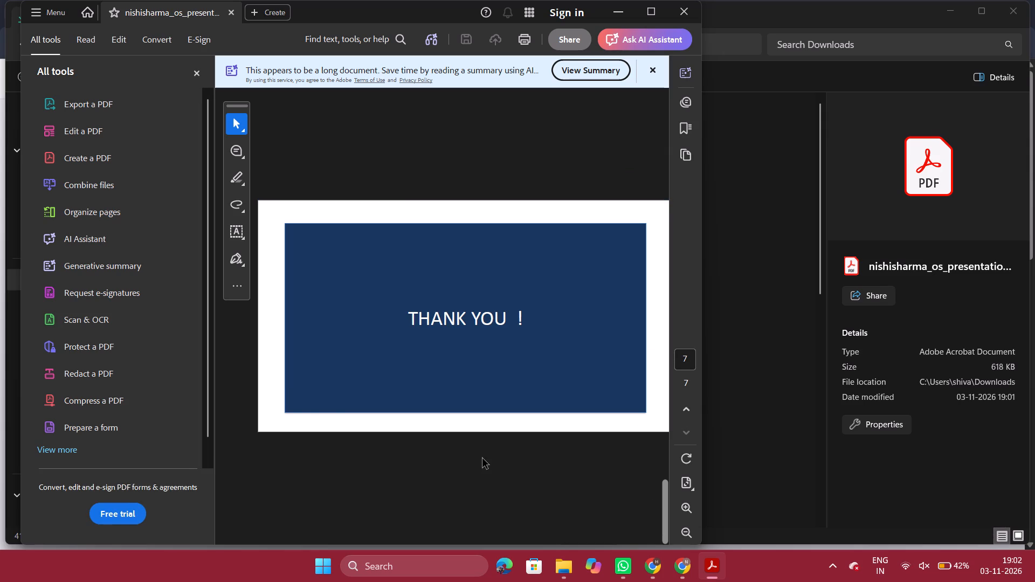
{"action": "key", "text": "Up"}
{"action": "key", "text": "Up"}
{"action": "key", "text": "Up"}
{"action": "key", "text": "Up"}
{"action": "key", "text": "Up"}
{"action": "key", "text": "Up"}
{"action": "key", "text": "Up"}
{"action": "key", "text": "Up"}
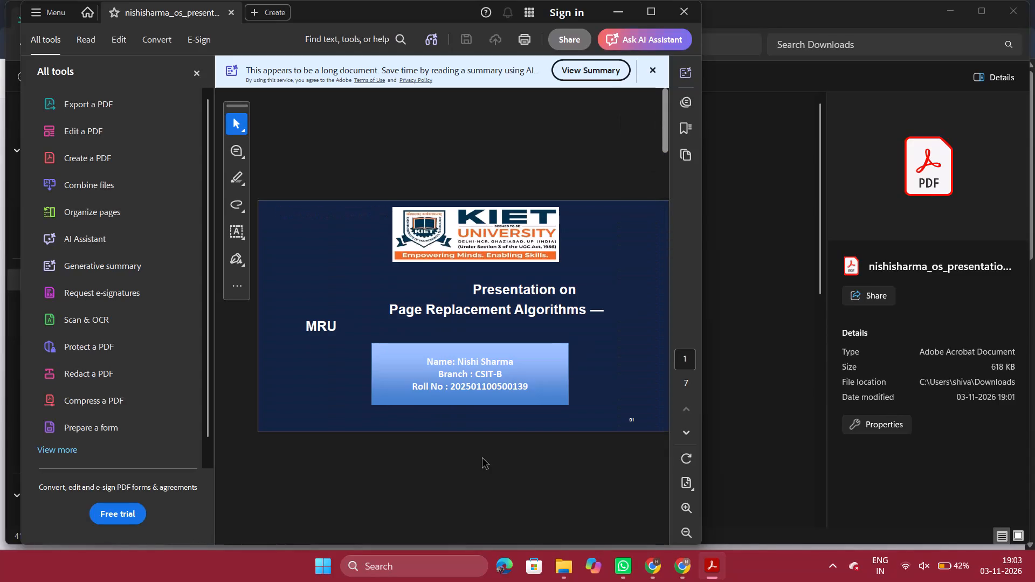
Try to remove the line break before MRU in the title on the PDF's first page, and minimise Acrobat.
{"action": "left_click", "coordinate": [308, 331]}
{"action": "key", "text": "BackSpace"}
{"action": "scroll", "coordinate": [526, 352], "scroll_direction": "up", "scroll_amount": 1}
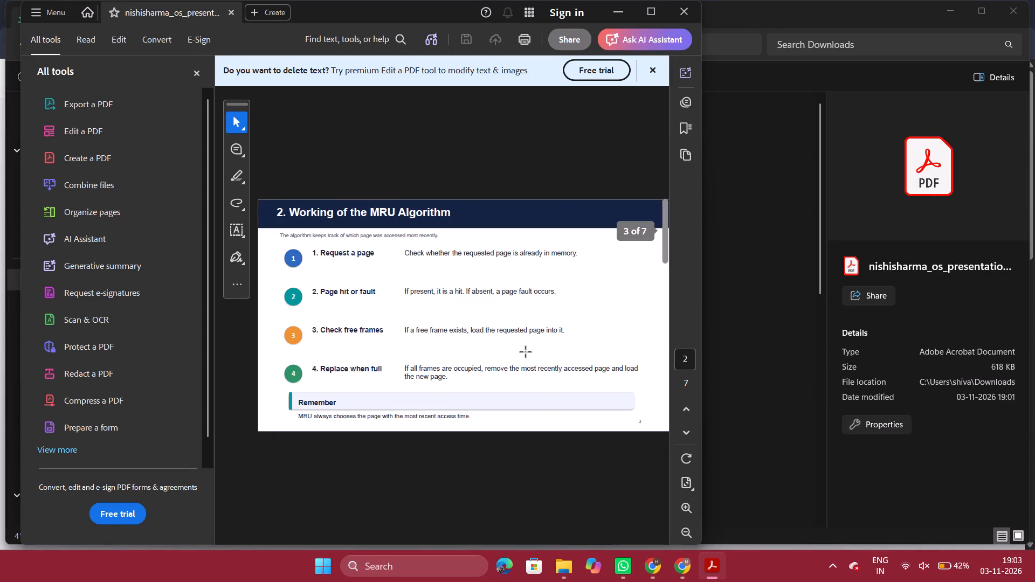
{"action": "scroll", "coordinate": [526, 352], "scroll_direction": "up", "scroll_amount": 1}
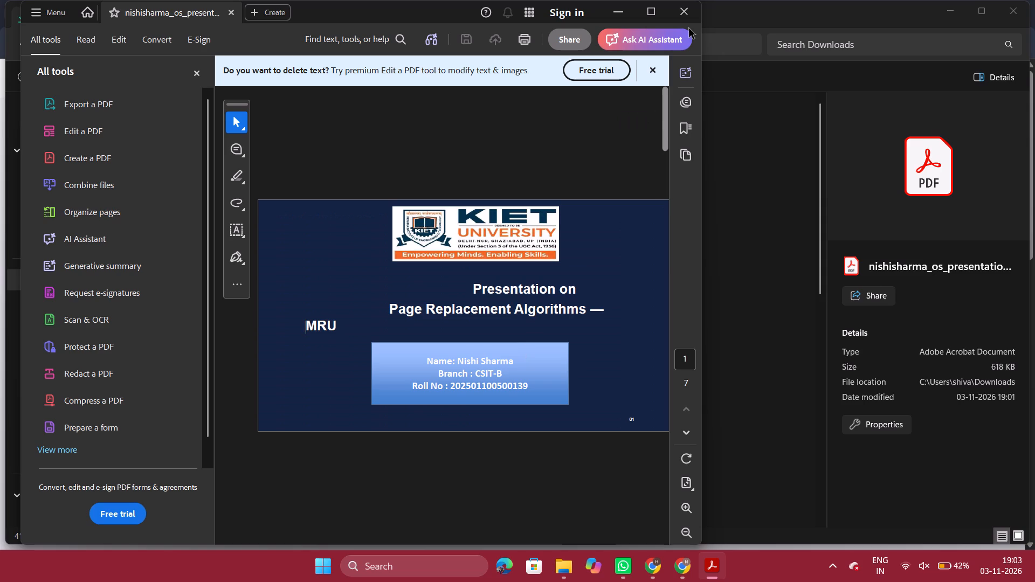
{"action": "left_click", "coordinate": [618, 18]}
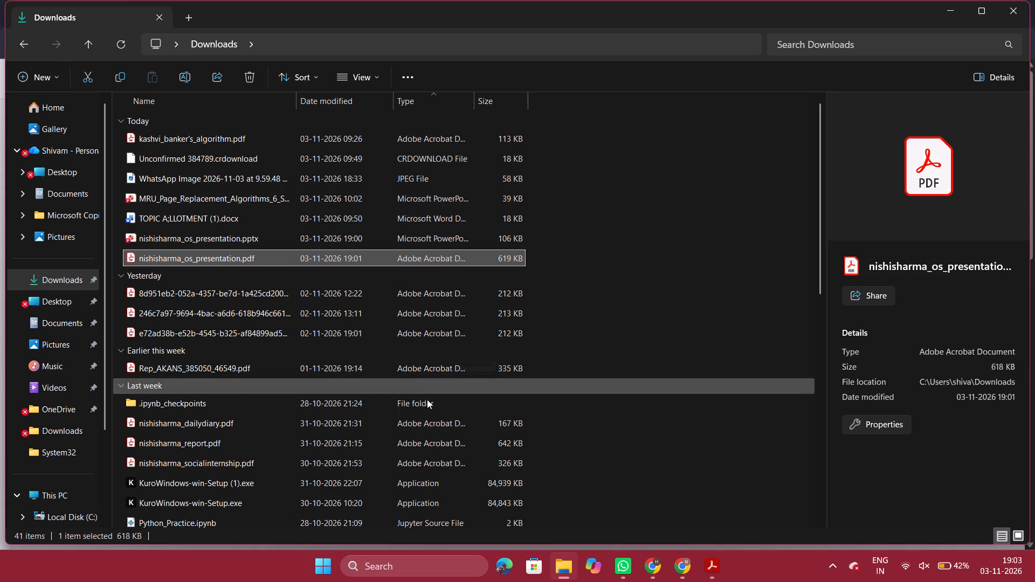
Switch to the online presentation in Chrome and widen slide 1's title text box on both sides to about 12.73".
{"action": "left_click", "coordinate": [652, 567]}
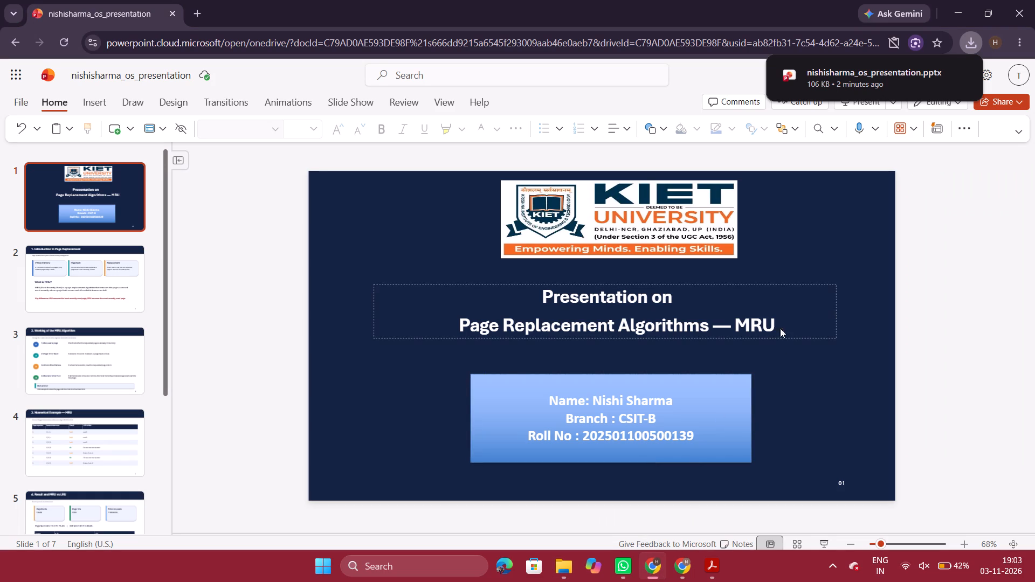
{"action": "left_click", "coordinate": [833, 311]}
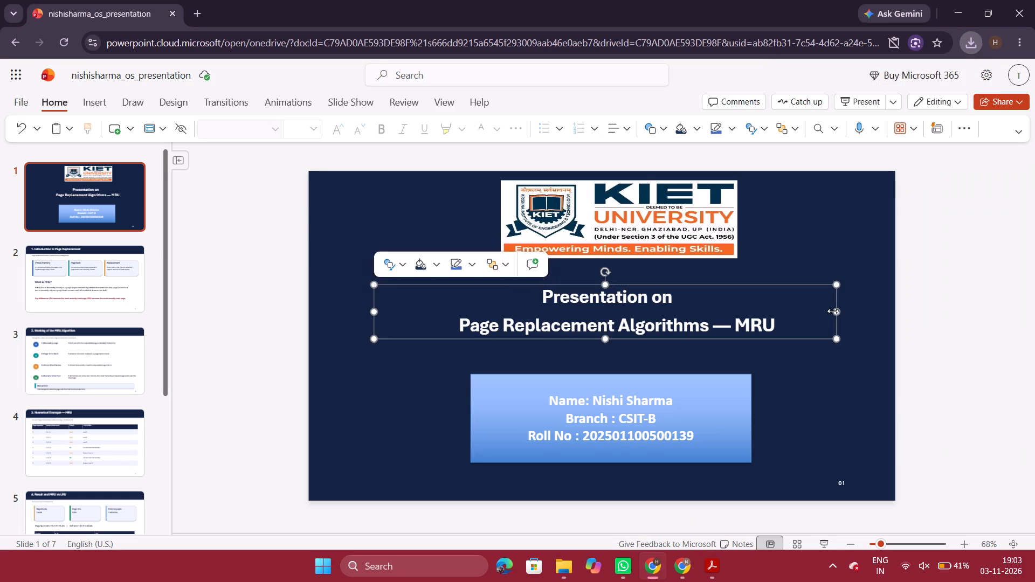
{"action": "left_click_drag", "start_coordinate": [839, 311], "coordinate": [884, 314]}
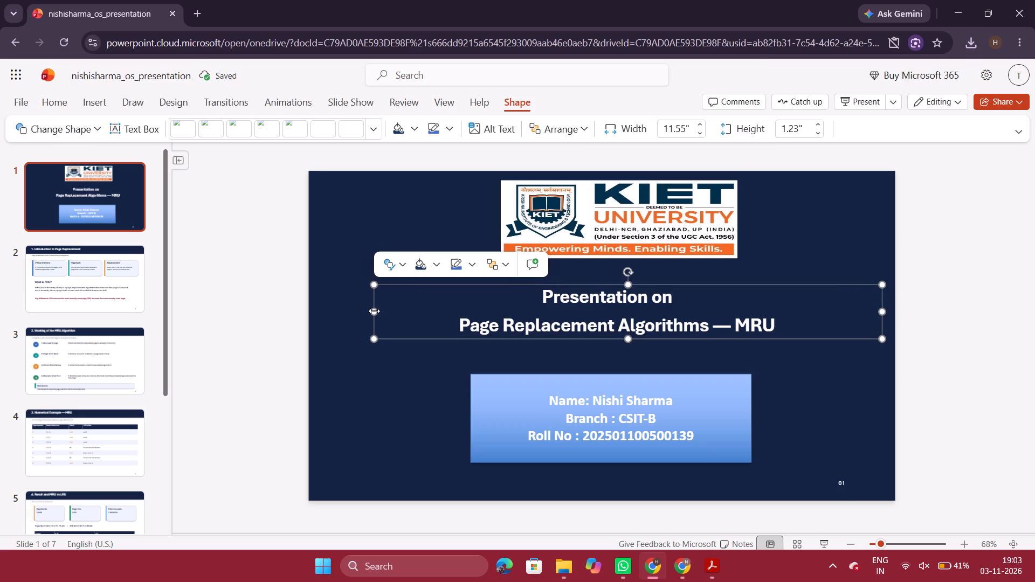
{"action": "left_click_drag", "start_coordinate": [374, 311], "coordinate": [332, 318]}
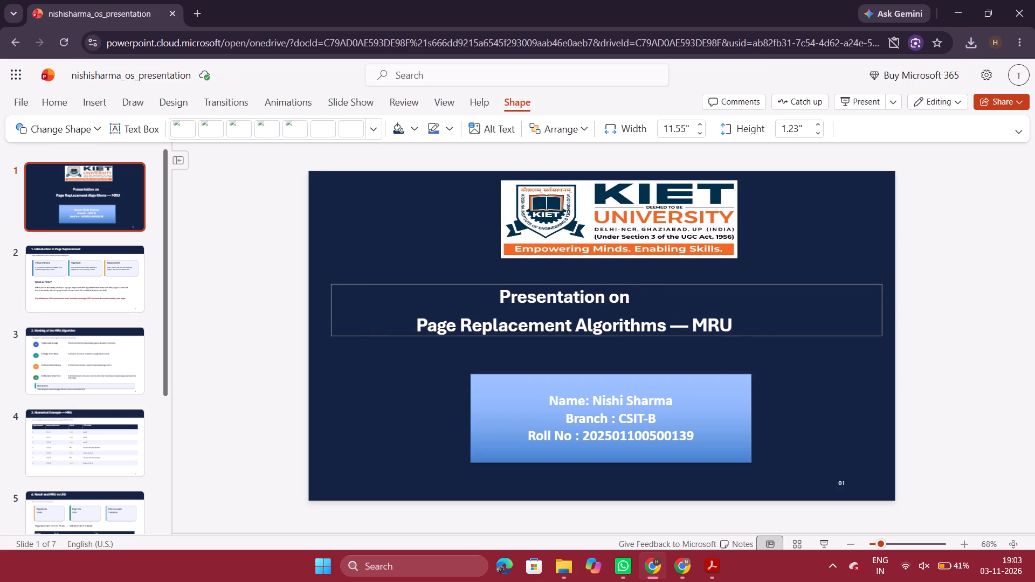
{"action": "left_click_drag", "start_coordinate": [332, 318], "coordinate": [322, 319]}
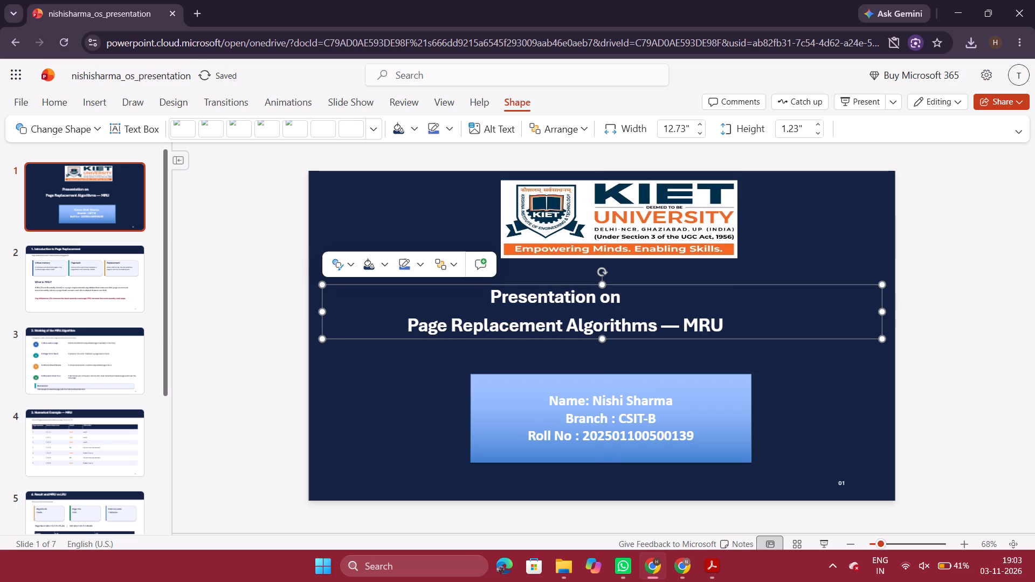
Centre both title lines on slide 1 with leading spaces: 11 before "Presentation on" and 10 before "Page Replacement Algorithms — MRU".
{"action": "left_click", "coordinate": [486, 294]}
{"action": "key", "text": "space"}
{"action": "key", "text": "space"}
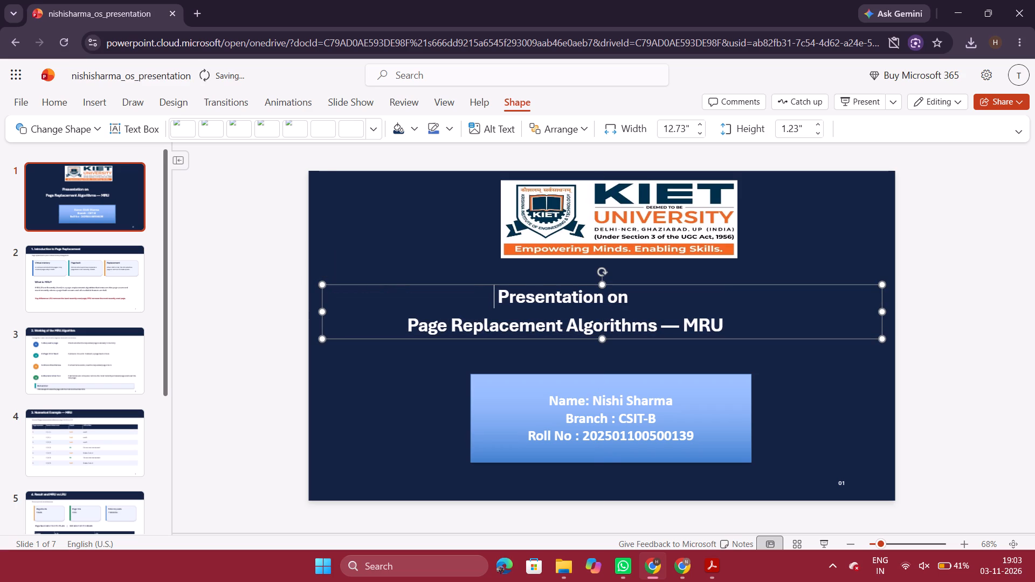
{"action": "key", "text": "space"}
{"action": "key", "text": "space"}
{"action": "key", "text": "space"}
{"action": "key", "text": "space"}
{"action": "key", "text": "space"}
{"action": "key", "text": "space"}
{"action": "key", "text": "space"}
{"action": "key", "text": "space"}
{"action": "key", "text": "space"}
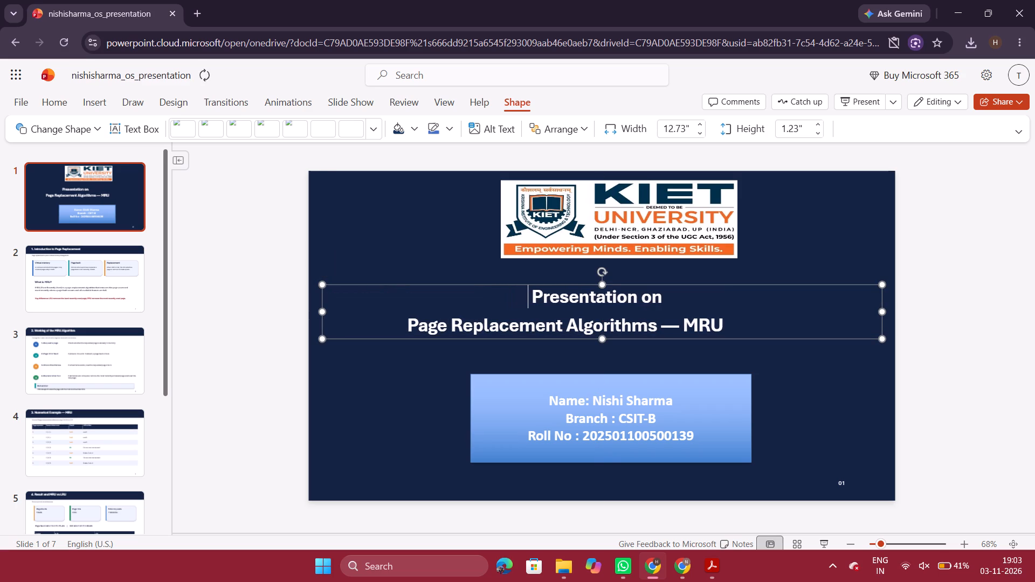
{"action": "left_click", "coordinate": [405, 323]}
{"action": "key", "text": "space"}
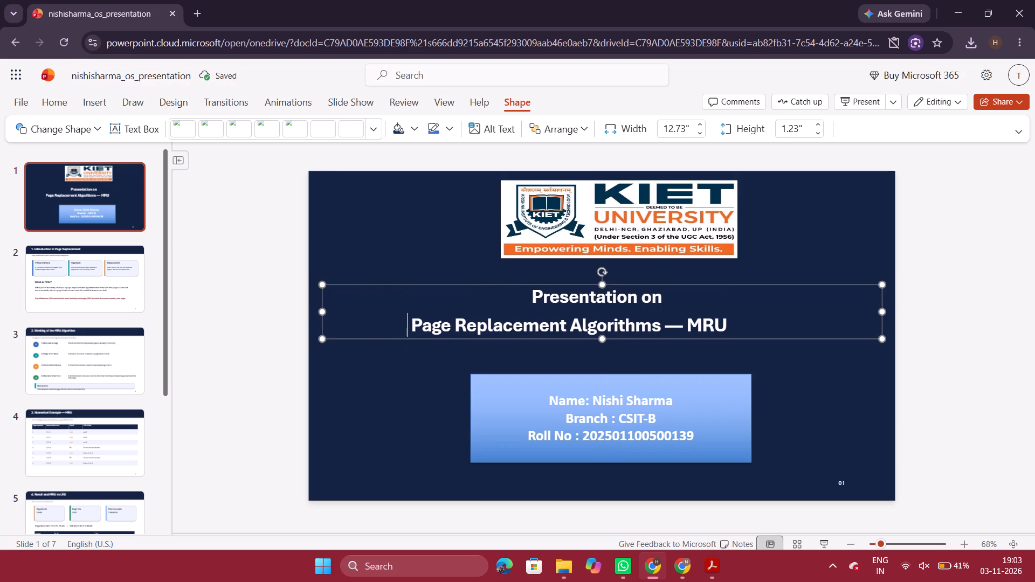
{"action": "key", "text": "space"}
{"action": "key", "text": "space"}
{"action": "key", "text": "space"}
{"action": "key", "text": "space"}
{"action": "key", "text": "space"}
{"action": "key", "text": "space"}
{"action": "key", "text": "space"}
{"action": "key", "text": "space"}
{"action": "key", "text": "space"}
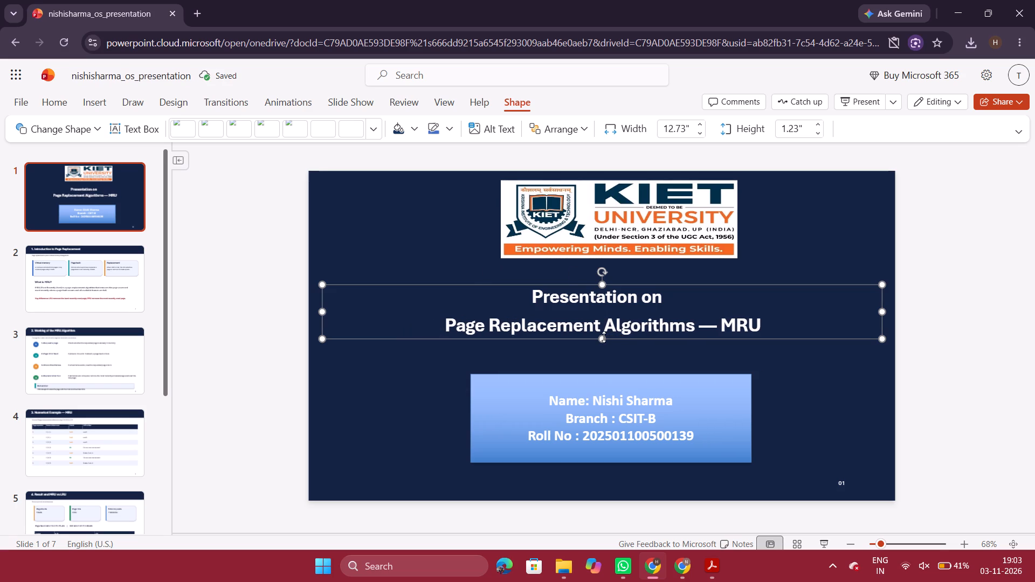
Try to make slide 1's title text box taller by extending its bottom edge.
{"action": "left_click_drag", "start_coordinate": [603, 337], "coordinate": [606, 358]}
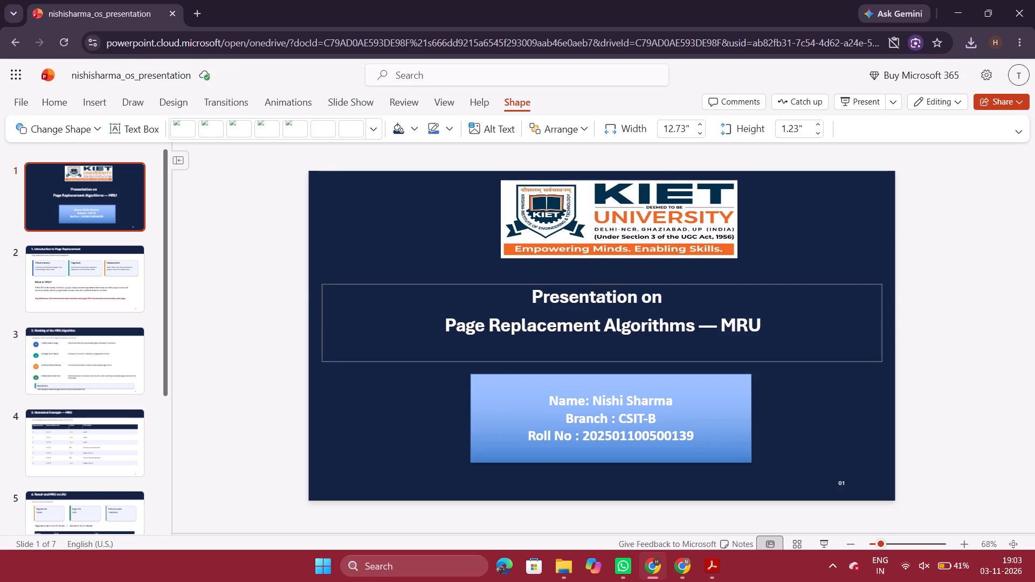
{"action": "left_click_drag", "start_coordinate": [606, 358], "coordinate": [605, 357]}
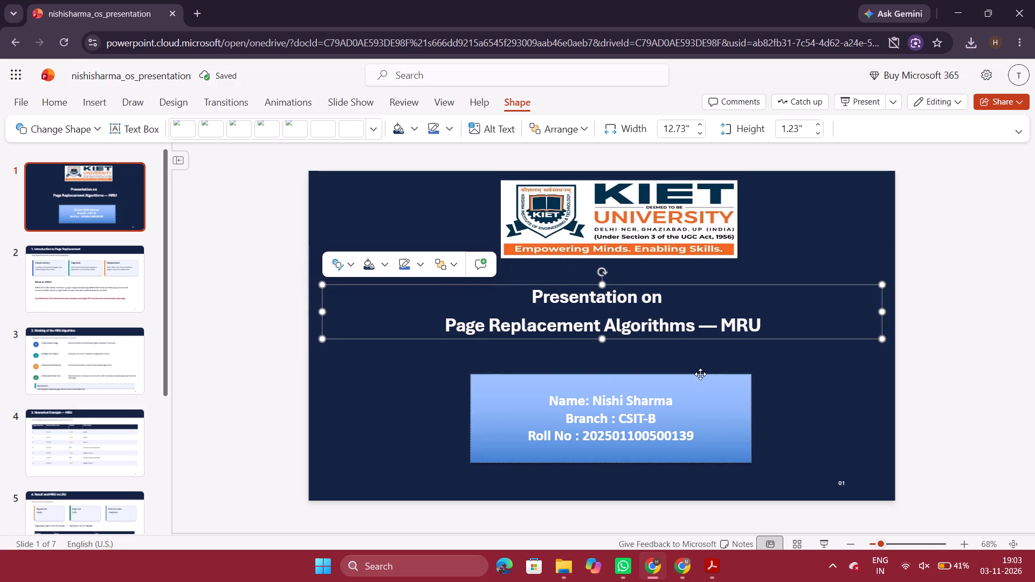
Widen the KIET University logo on slide 1 on both sides and move it slightly down, roughly centred above the title.
{"action": "left_click", "coordinate": [739, 216]}
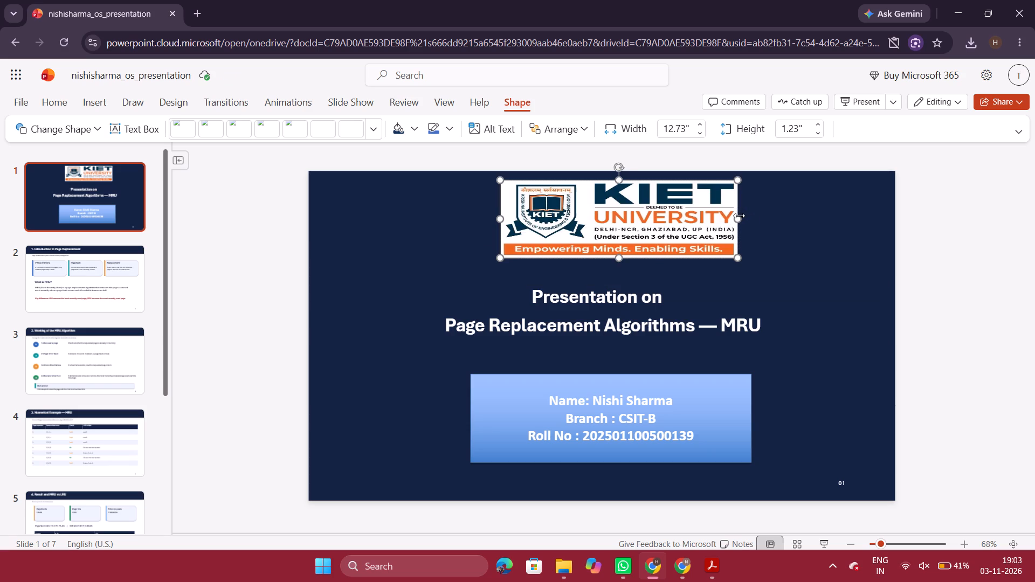
{"action": "left_click_drag", "start_coordinate": [741, 218], "coordinate": [770, 220]}
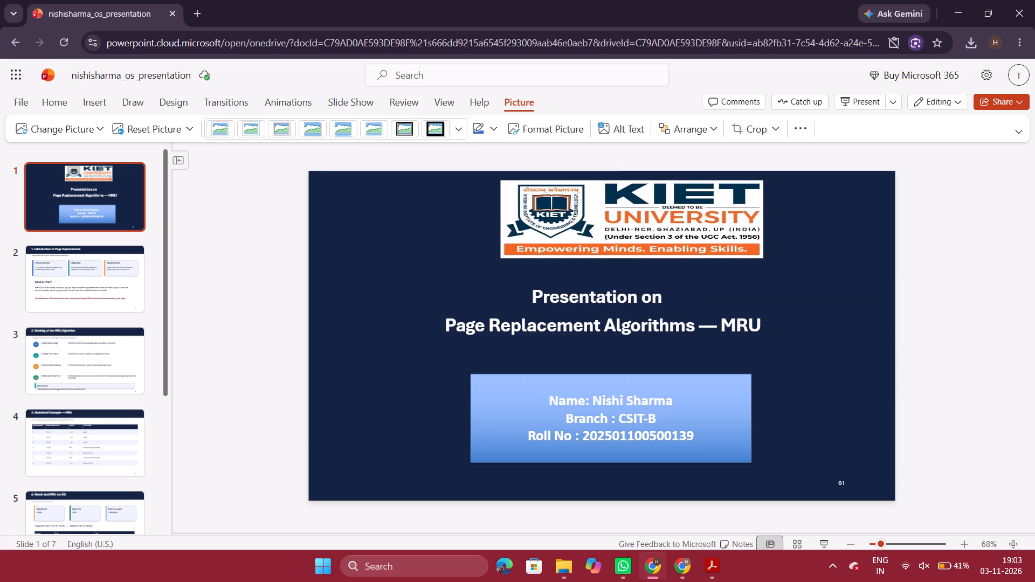
{"action": "left_click_drag", "start_coordinate": [770, 220], "coordinate": [771, 220]}
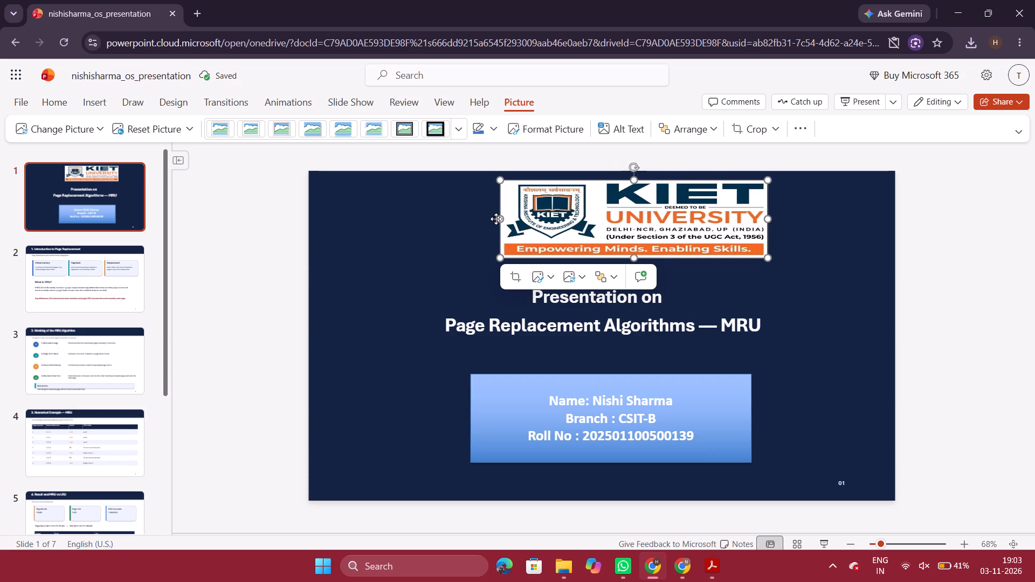
{"action": "left_click_drag", "start_coordinate": [496, 219], "coordinate": [472, 227]}
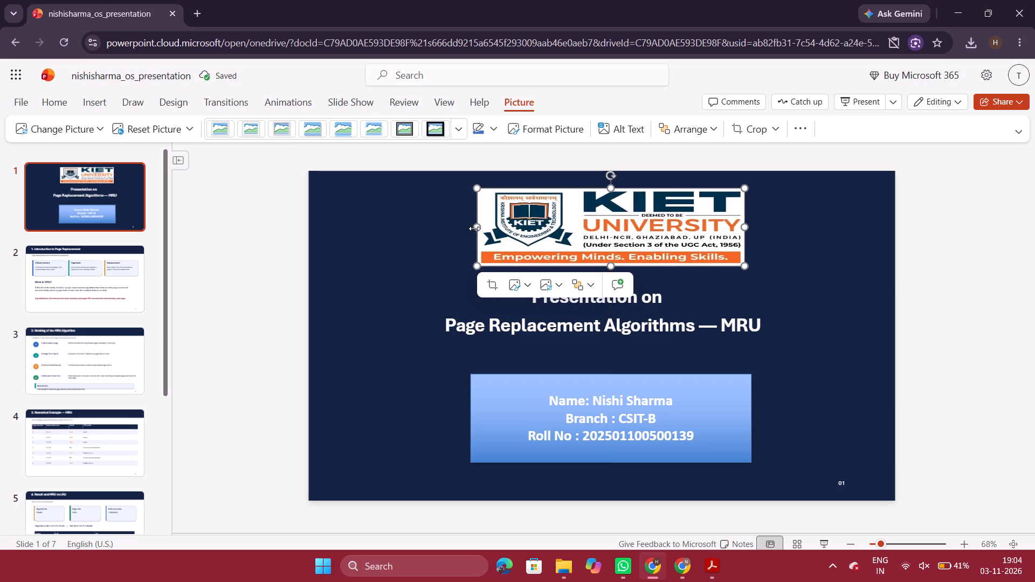
{"action": "left_click_drag", "start_coordinate": [479, 227], "coordinate": [417, 229]}
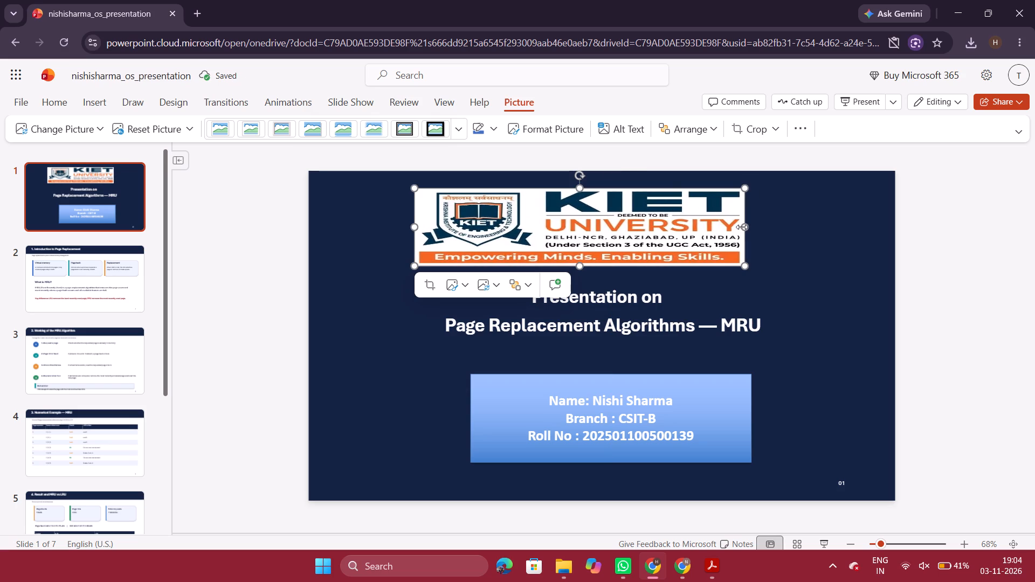
{"action": "left_click_drag", "start_coordinate": [742, 227], "coordinate": [767, 231]}
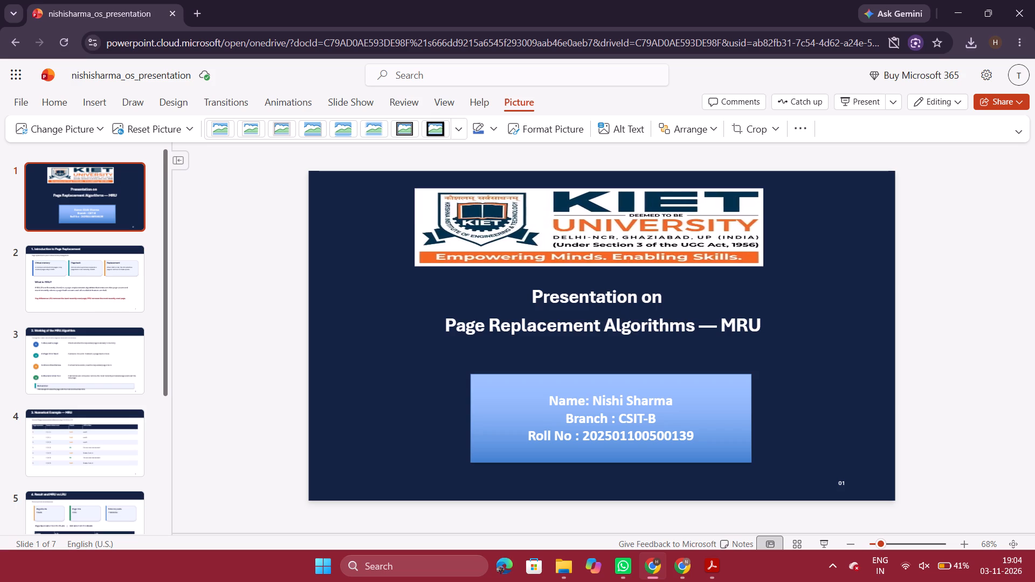
{"action": "left_click_drag", "start_coordinate": [767, 231], "coordinate": [777, 233]}
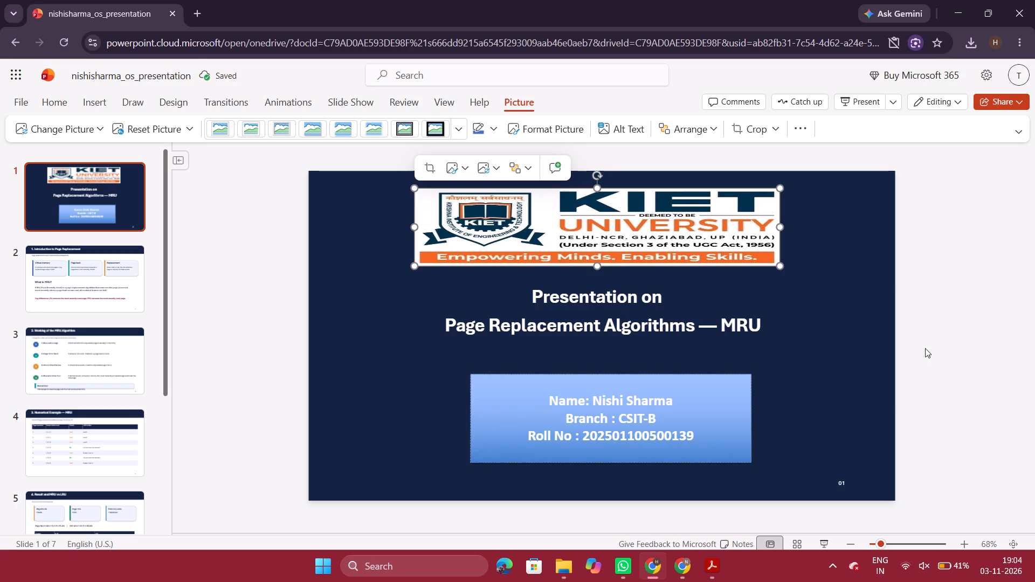
{"action": "left_click", "coordinate": [986, 271]}
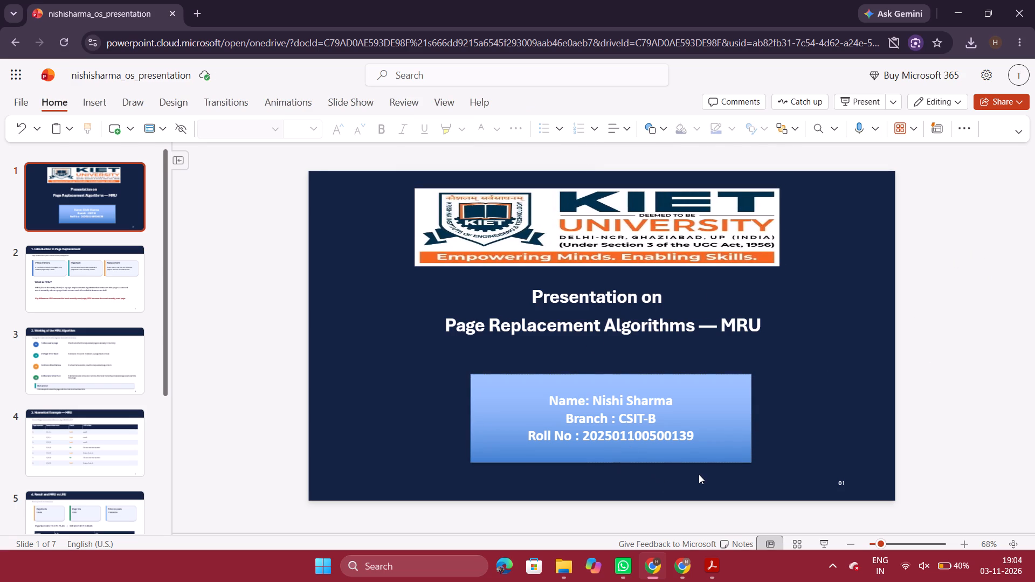
Delete the old OS presentation PPTX and PDF from Downloads in File Explorer, closing the PDF in Acrobat so its deletion can be retried.
{"action": "left_click", "coordinate": [566, 570]}
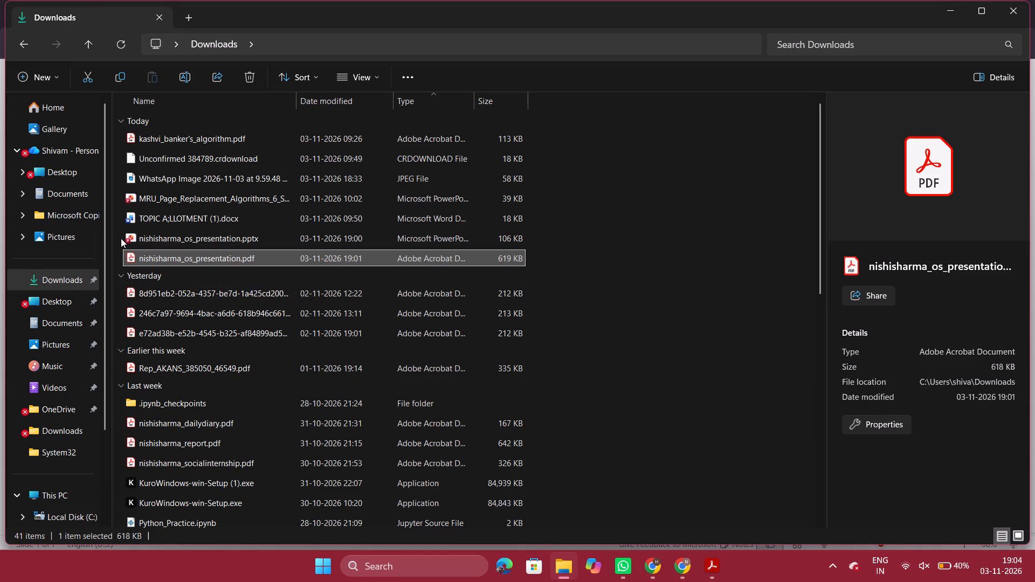
{"action": "left_click_drag", "start_coordinate": [121, 231], "coordinate": [192, 254]}
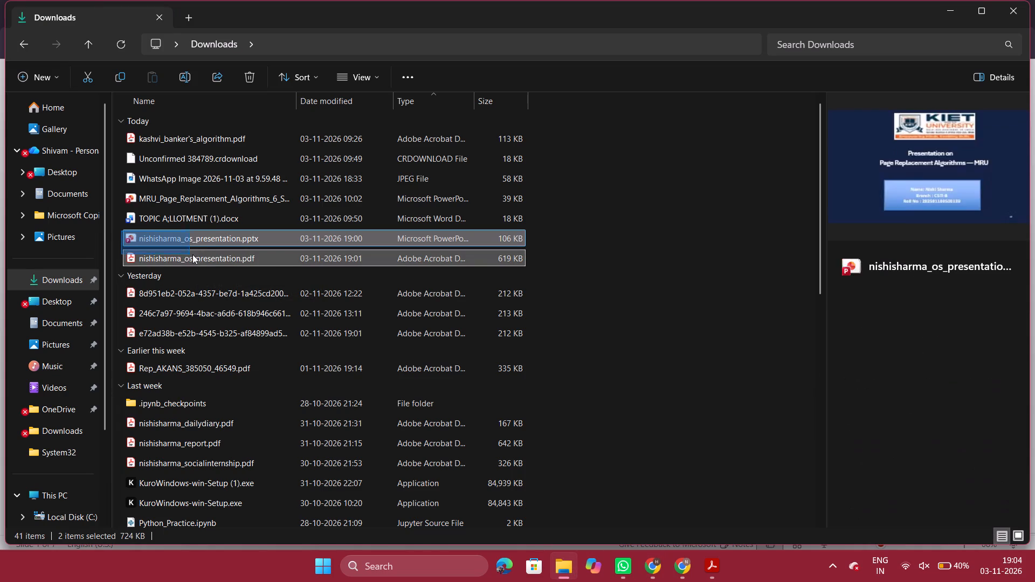
{"action": "left_click_drag", "start_coordinate": [192, 254], "coordinate": [266, 264]}
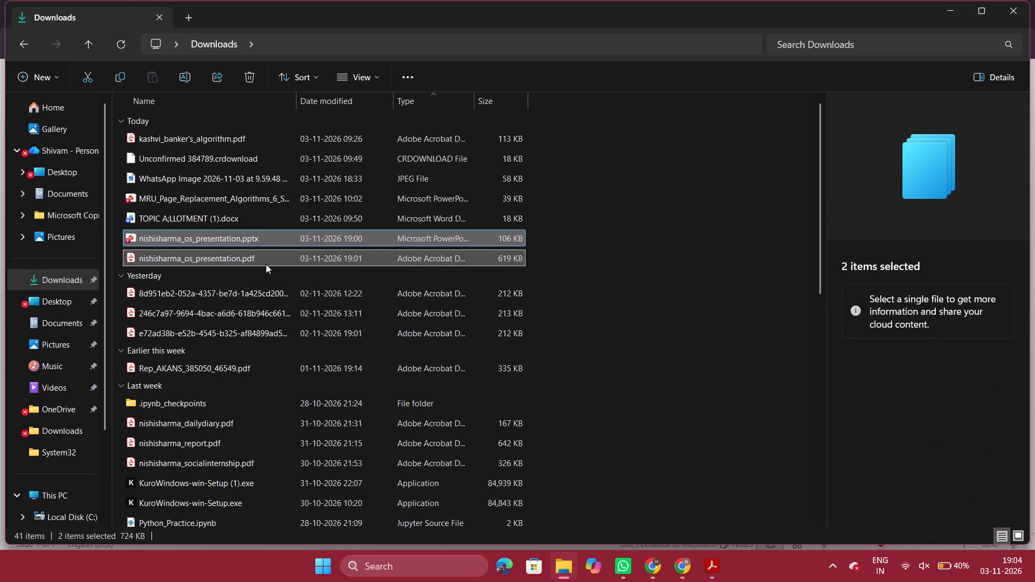
{"action": "right_click", "coordinate": [266, 264]}
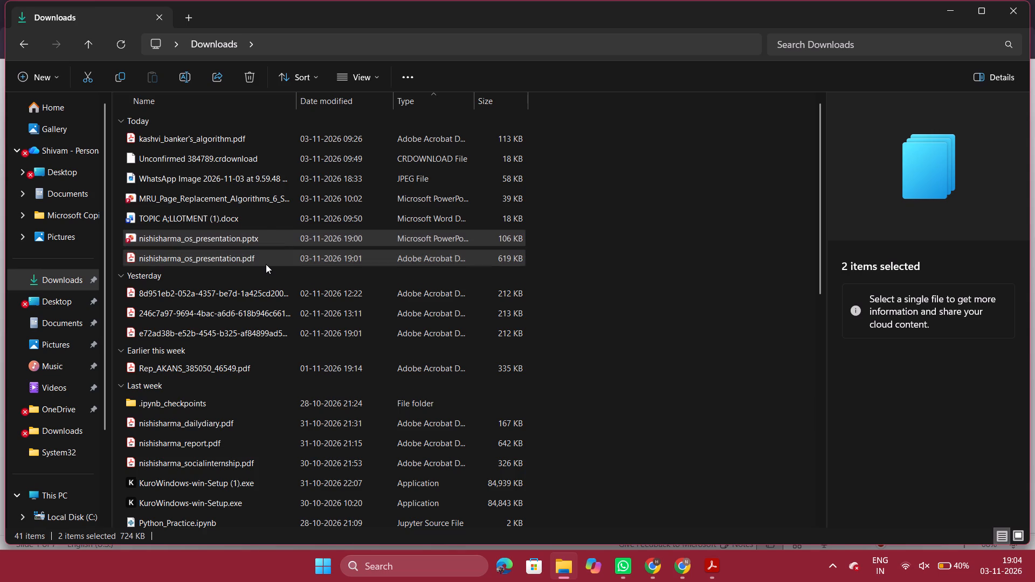
{"action": "left_click", "coordinate": [463, 203]}
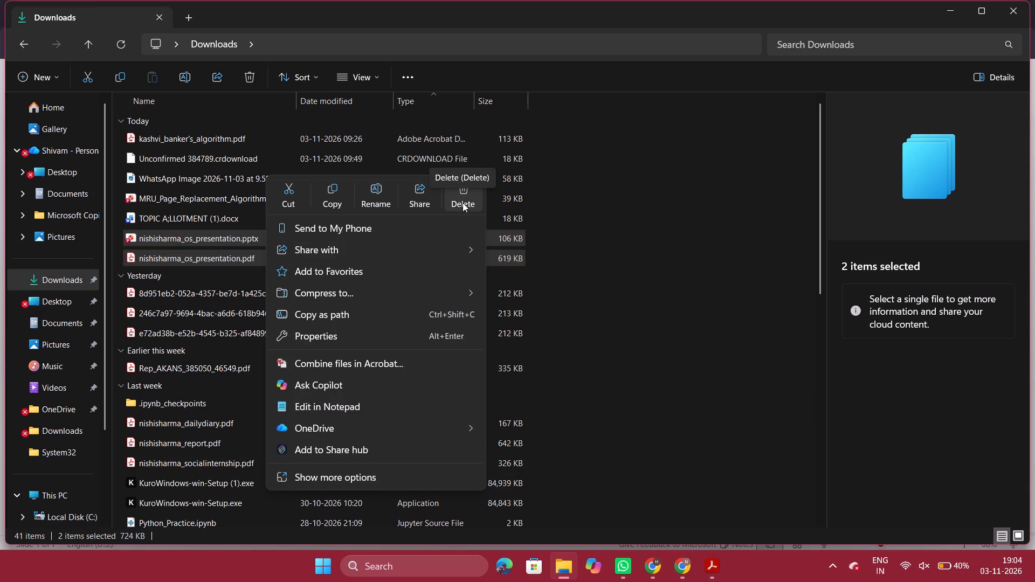
{"action": "left_click", "coordinate": [464, 196]}
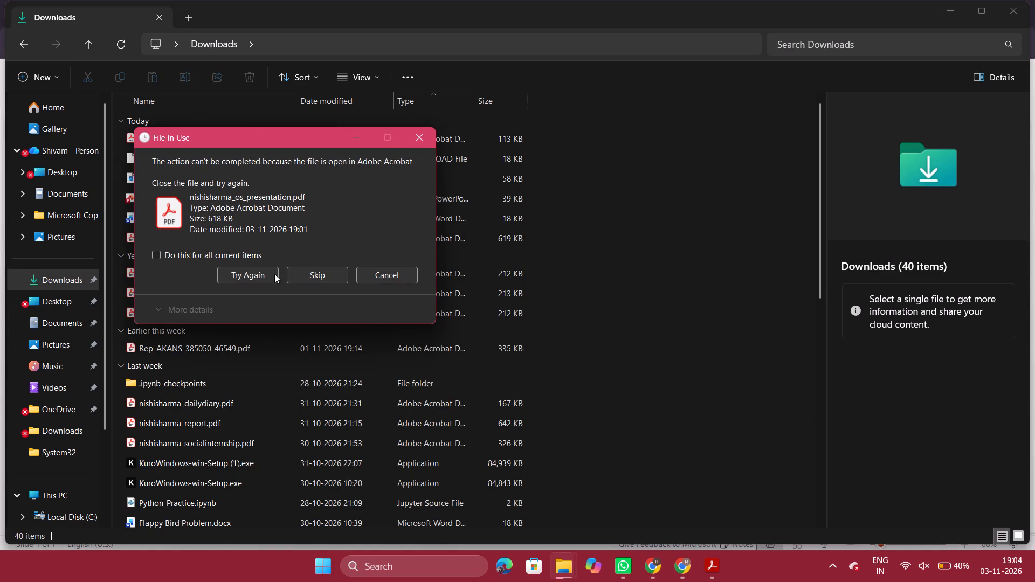
{"action": "left_click", "coordinate": [257, 275]}
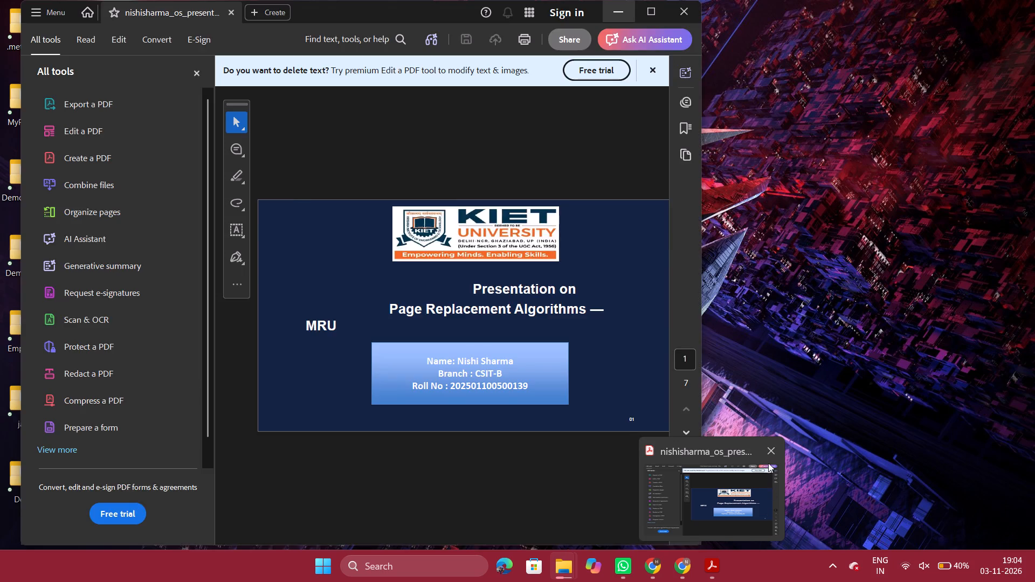
{"action": "left_click", "coordinate": [772, 451]}
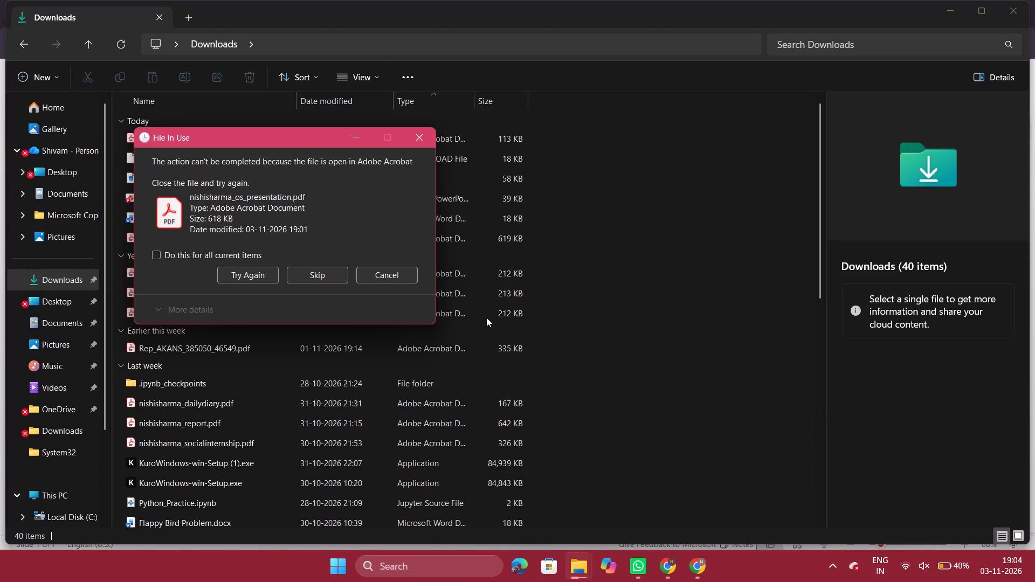
{"action": "left_click", "coordinate": [266, 274]}
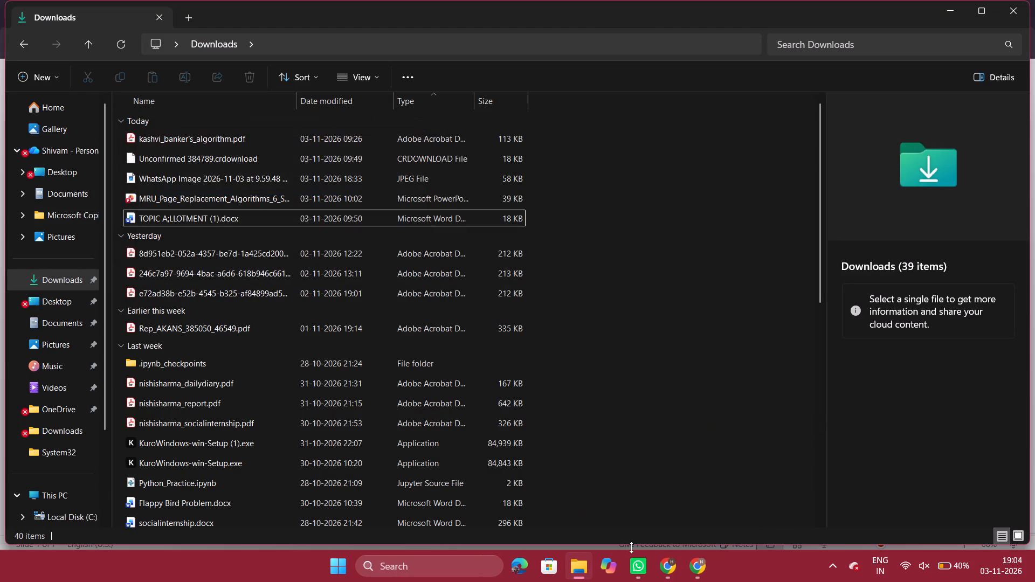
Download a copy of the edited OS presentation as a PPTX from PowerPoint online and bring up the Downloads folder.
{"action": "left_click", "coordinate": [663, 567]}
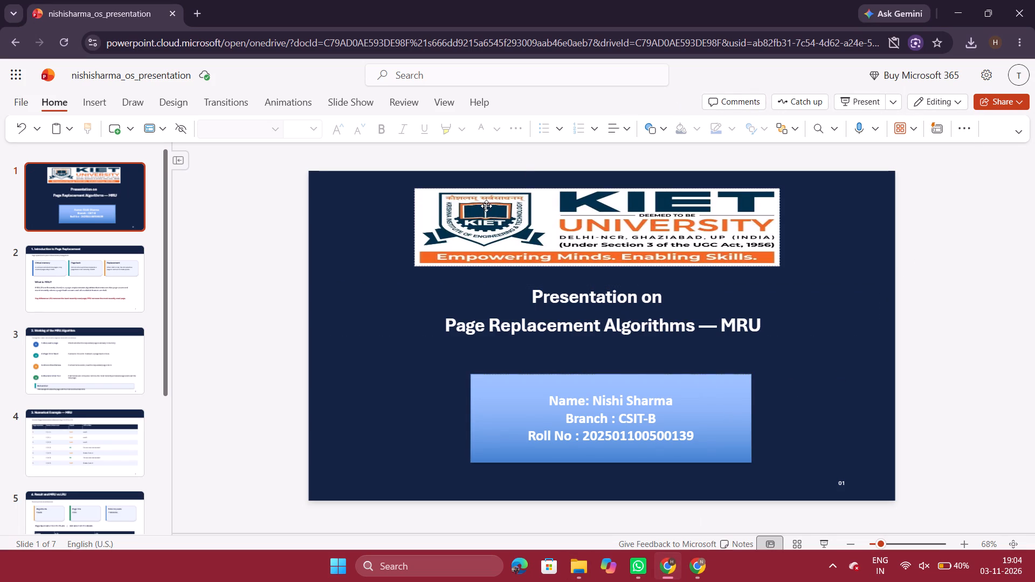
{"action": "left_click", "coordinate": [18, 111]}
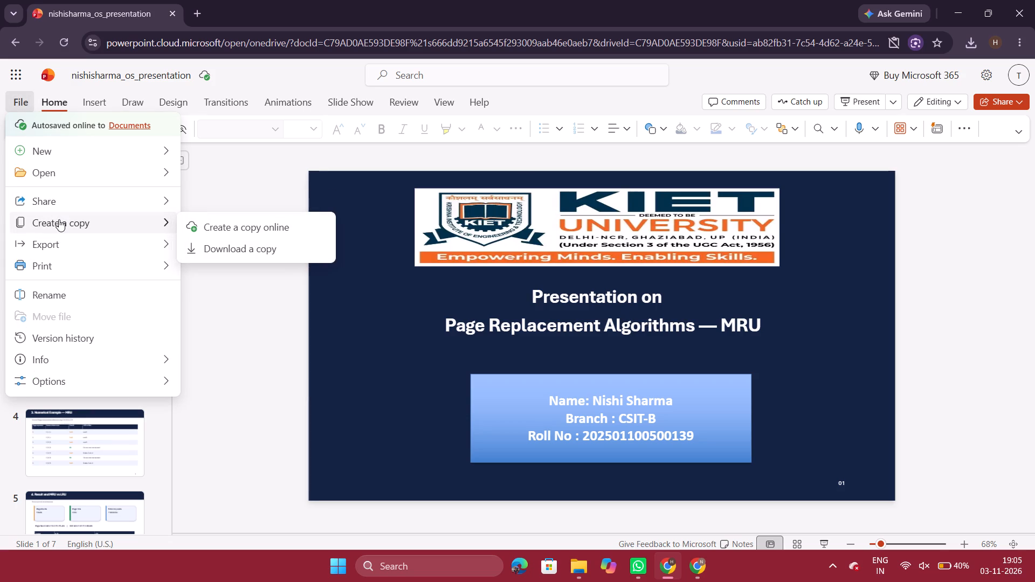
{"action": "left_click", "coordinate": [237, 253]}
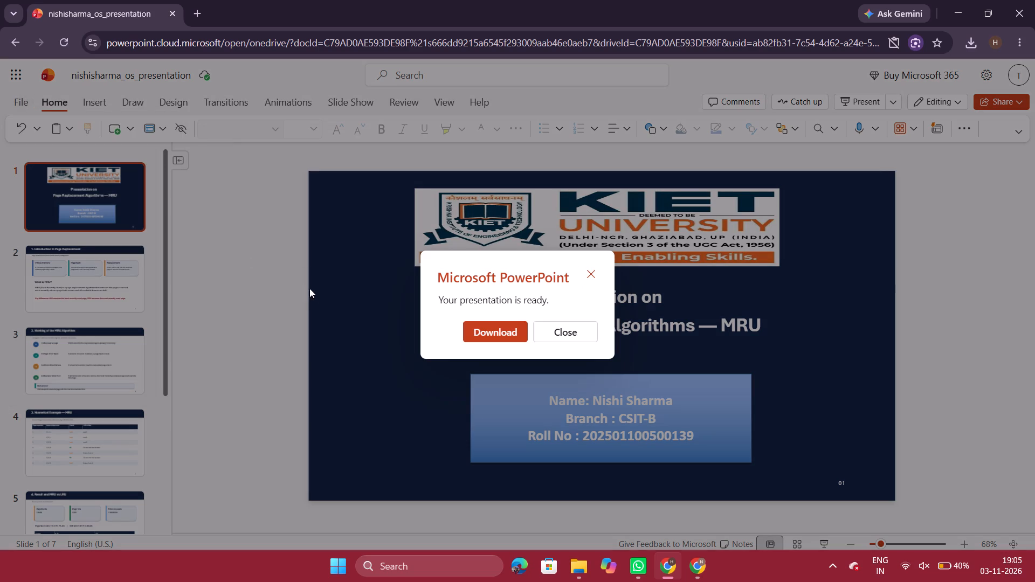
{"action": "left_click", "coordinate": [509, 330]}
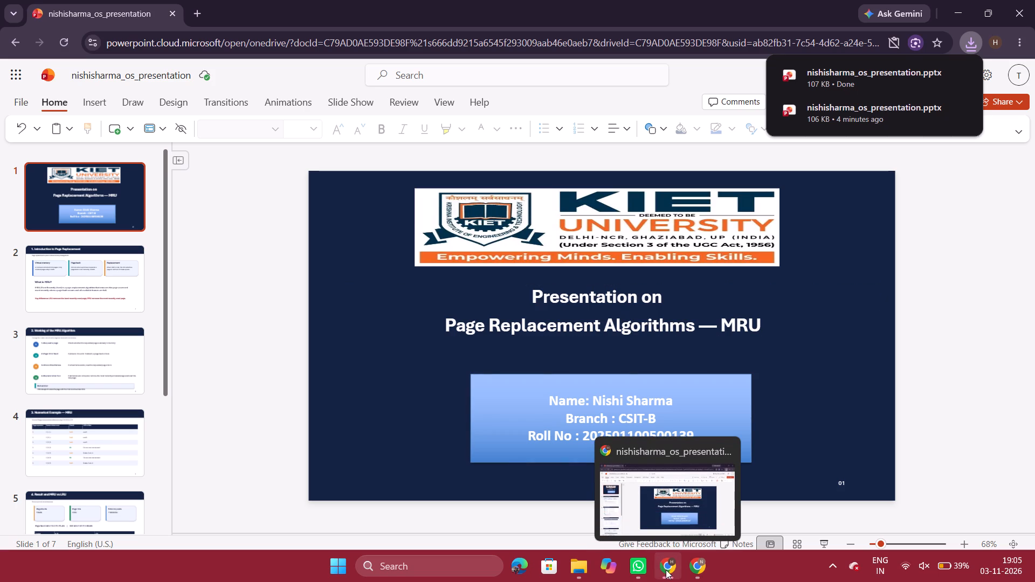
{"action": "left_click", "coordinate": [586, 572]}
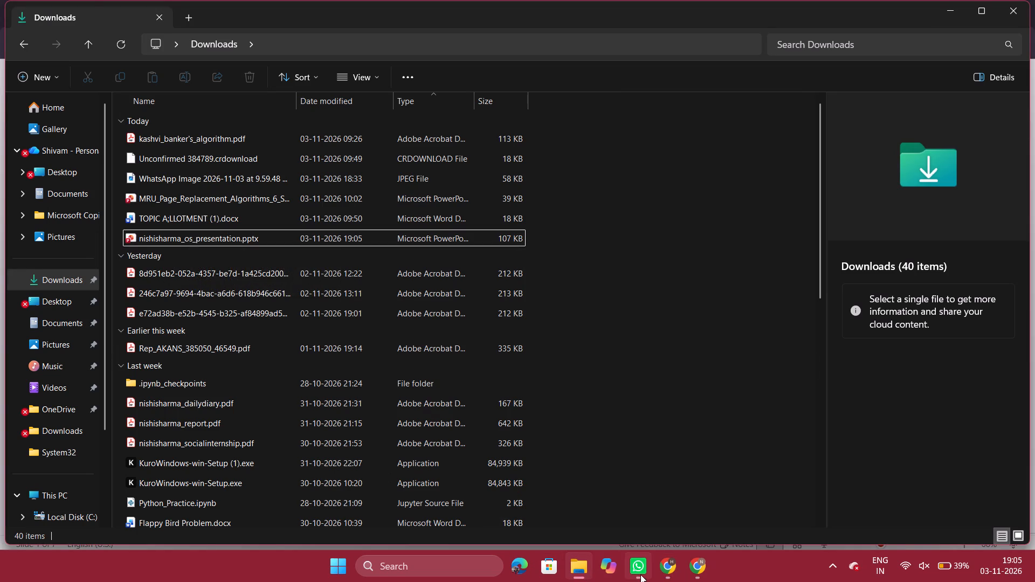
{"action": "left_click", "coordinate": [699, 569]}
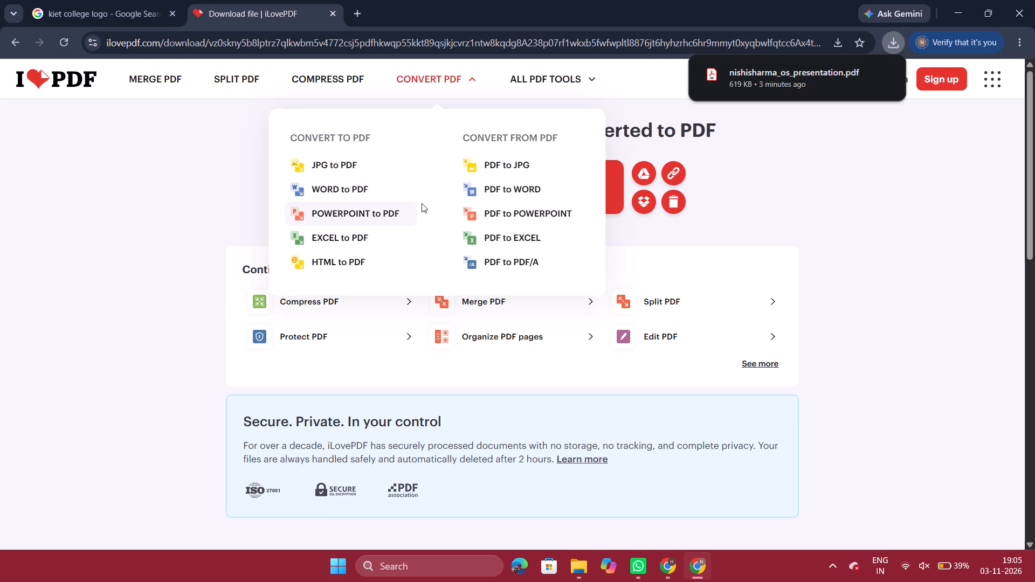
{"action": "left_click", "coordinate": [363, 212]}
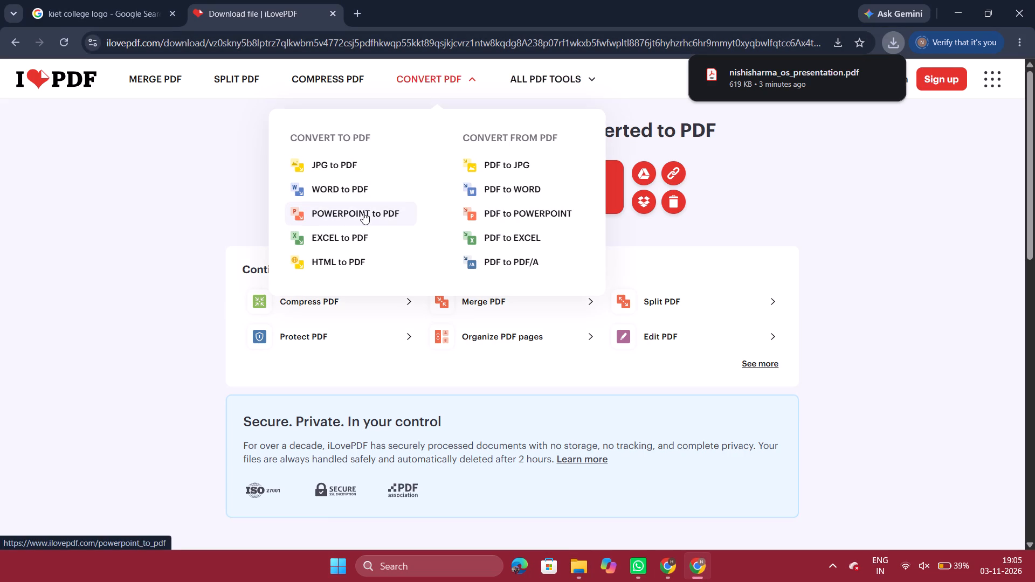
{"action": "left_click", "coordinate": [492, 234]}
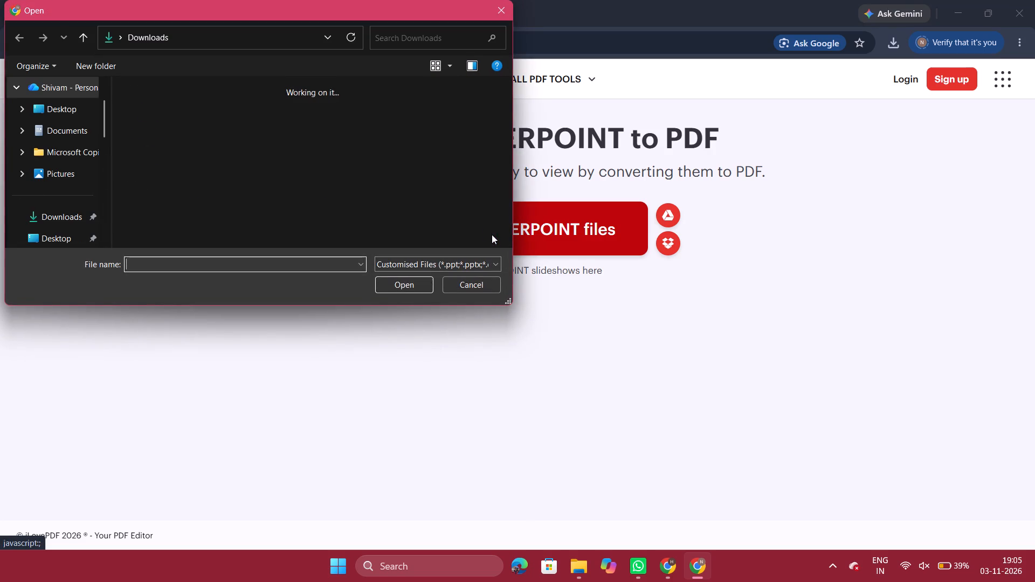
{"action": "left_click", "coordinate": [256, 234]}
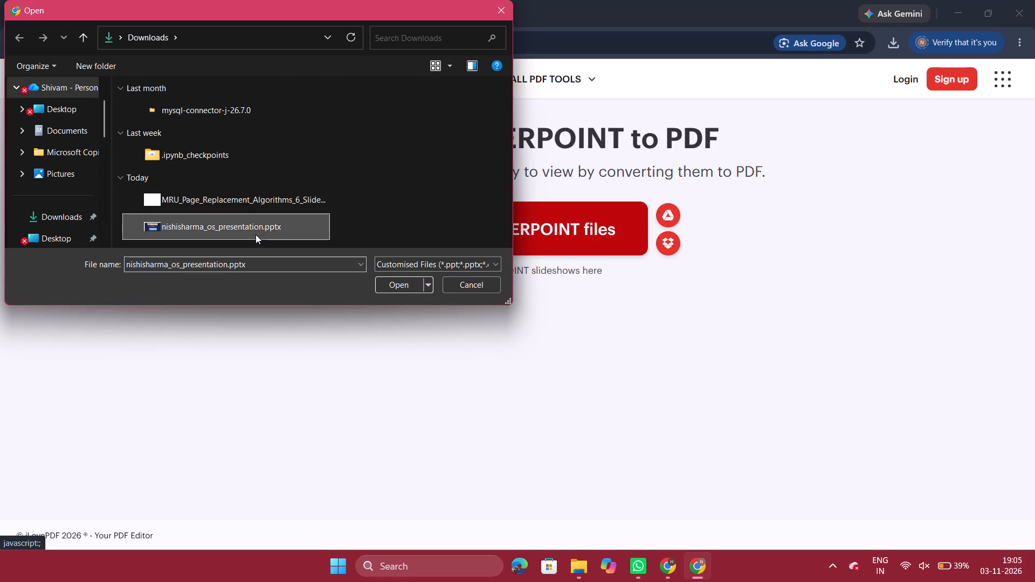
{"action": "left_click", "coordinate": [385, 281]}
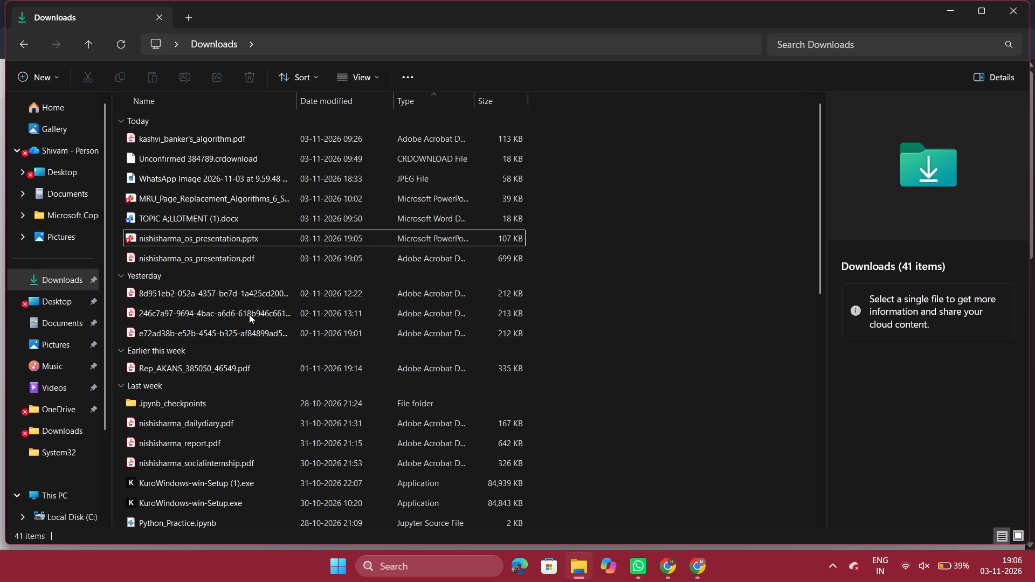
{"action": "double_click", "coordinate": [259, 254]}
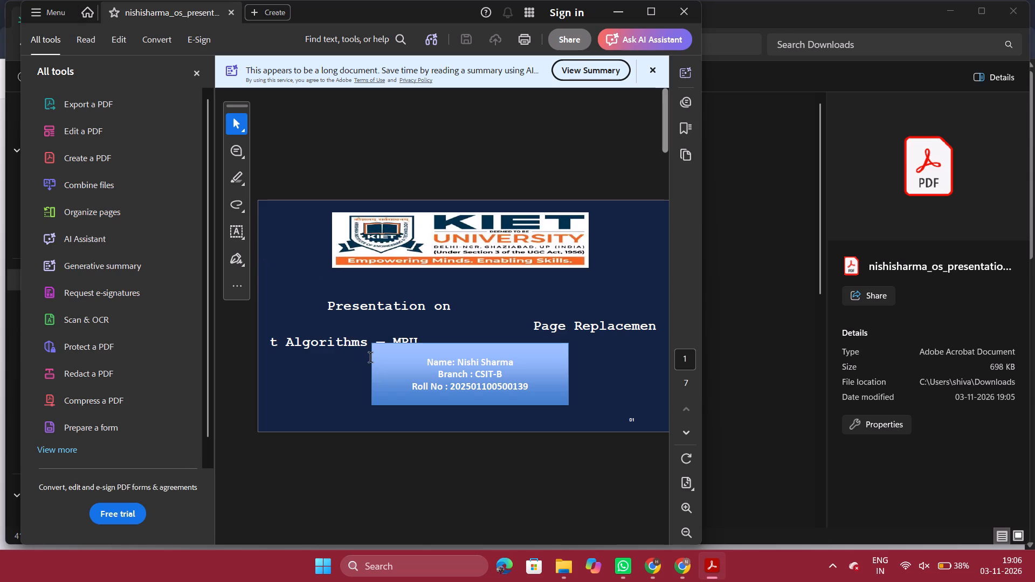
{"action": "key", "text": "Down"}
{"action": "key", "text": "Down"}
{"action": "key", "text": "Down"}
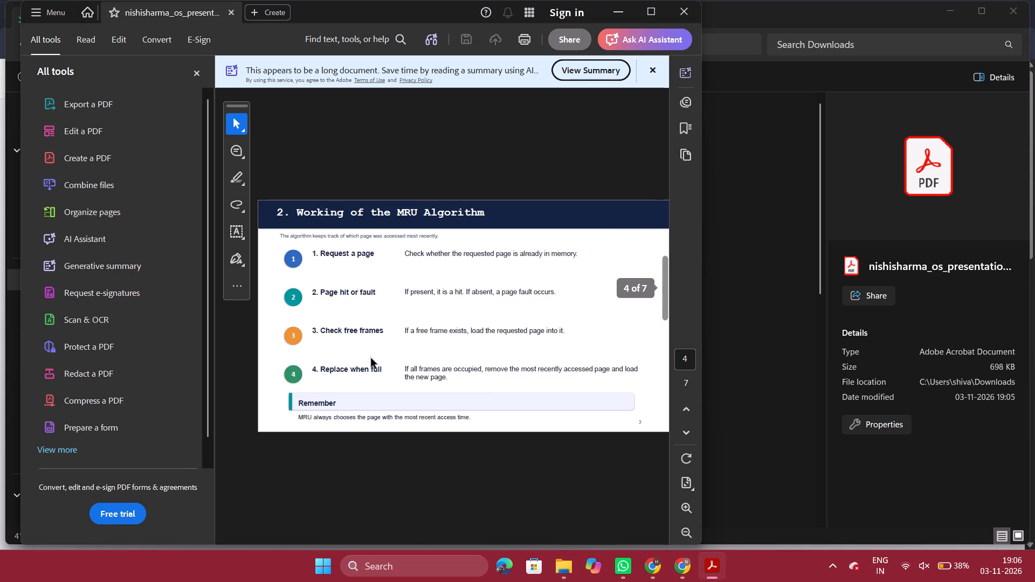
{"action": "key", "text": "Down"}
{"action": "key", "text": "Down"}
{"action": "key", "text": "Down"}
{"action": "key", "text": "Down"}
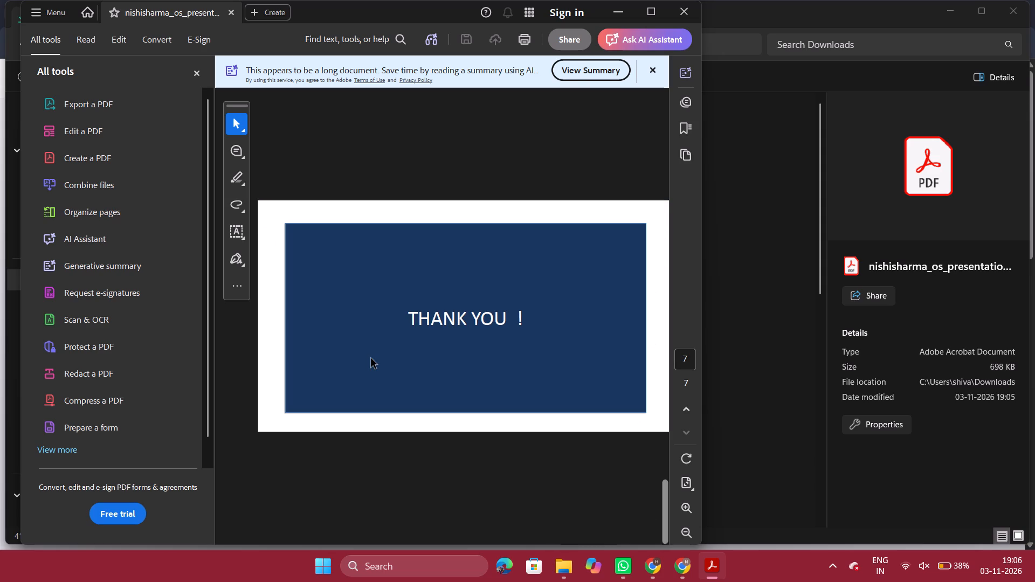
{"action": "key", "text": "Up"}
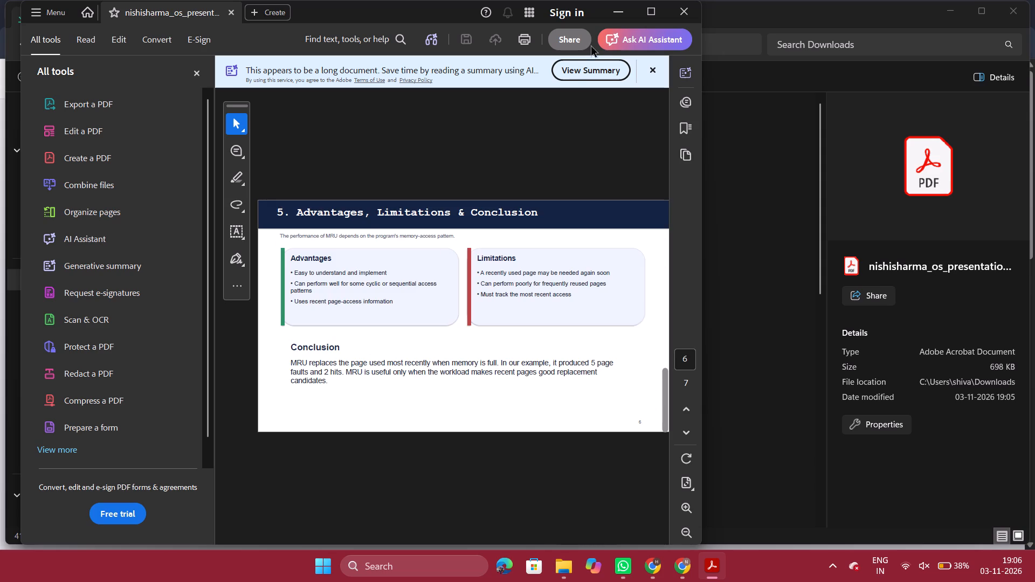
{"action": "left_click", "coordinate": [622, 7]}
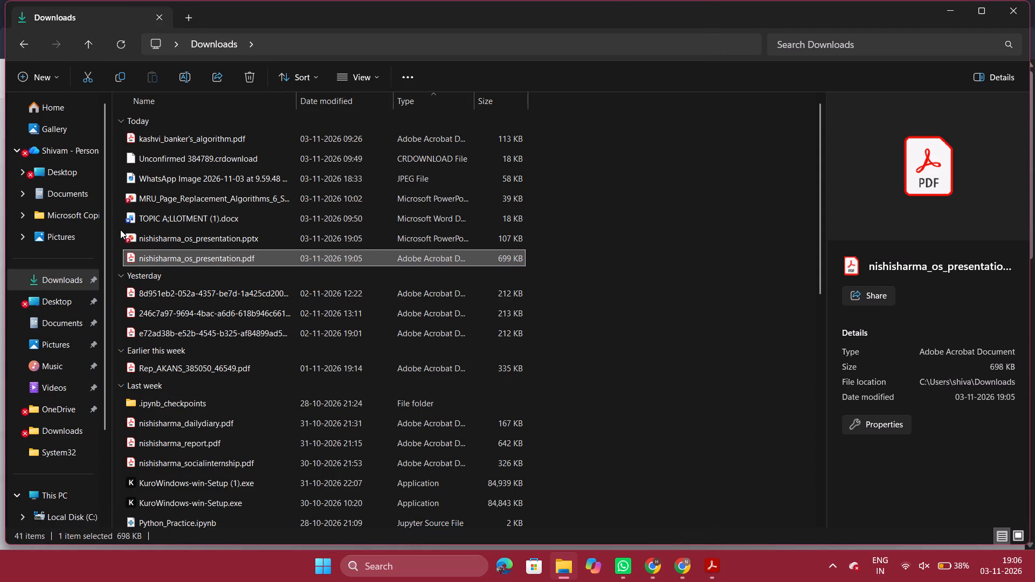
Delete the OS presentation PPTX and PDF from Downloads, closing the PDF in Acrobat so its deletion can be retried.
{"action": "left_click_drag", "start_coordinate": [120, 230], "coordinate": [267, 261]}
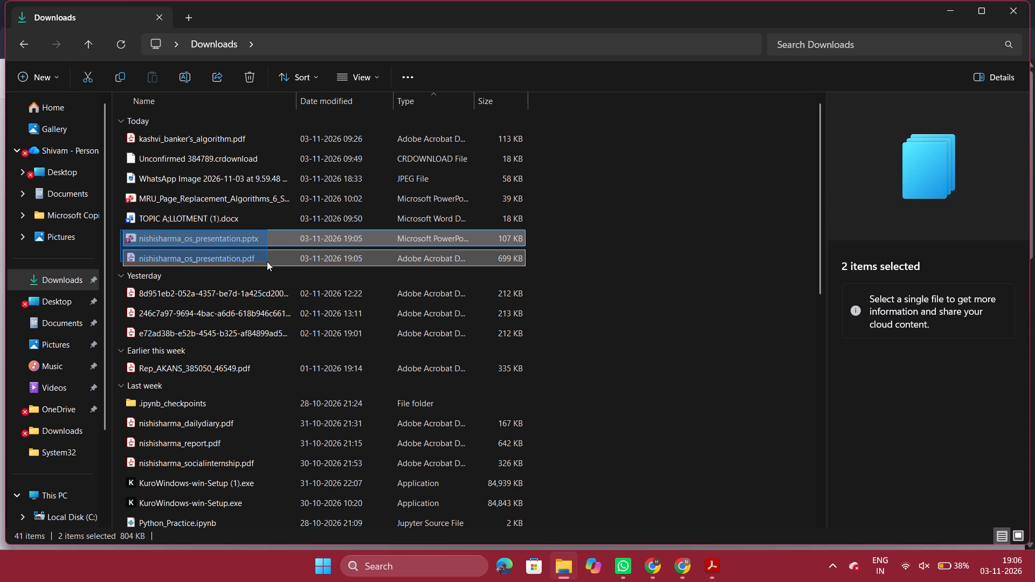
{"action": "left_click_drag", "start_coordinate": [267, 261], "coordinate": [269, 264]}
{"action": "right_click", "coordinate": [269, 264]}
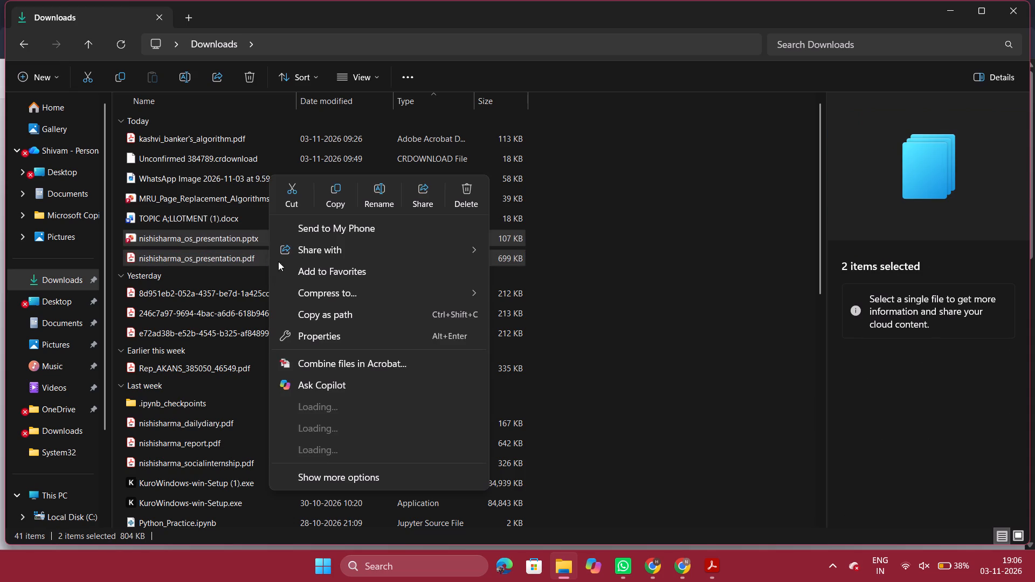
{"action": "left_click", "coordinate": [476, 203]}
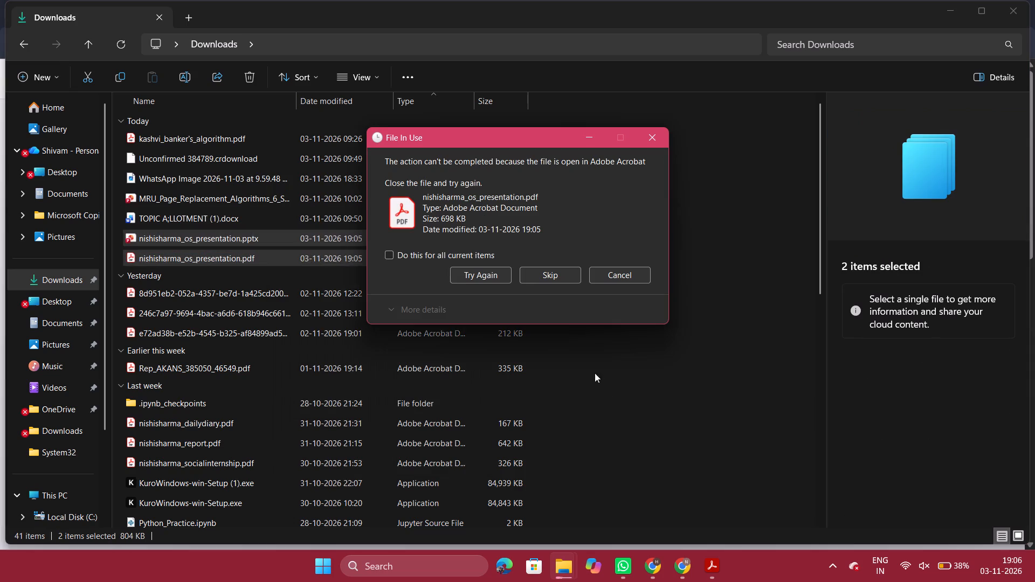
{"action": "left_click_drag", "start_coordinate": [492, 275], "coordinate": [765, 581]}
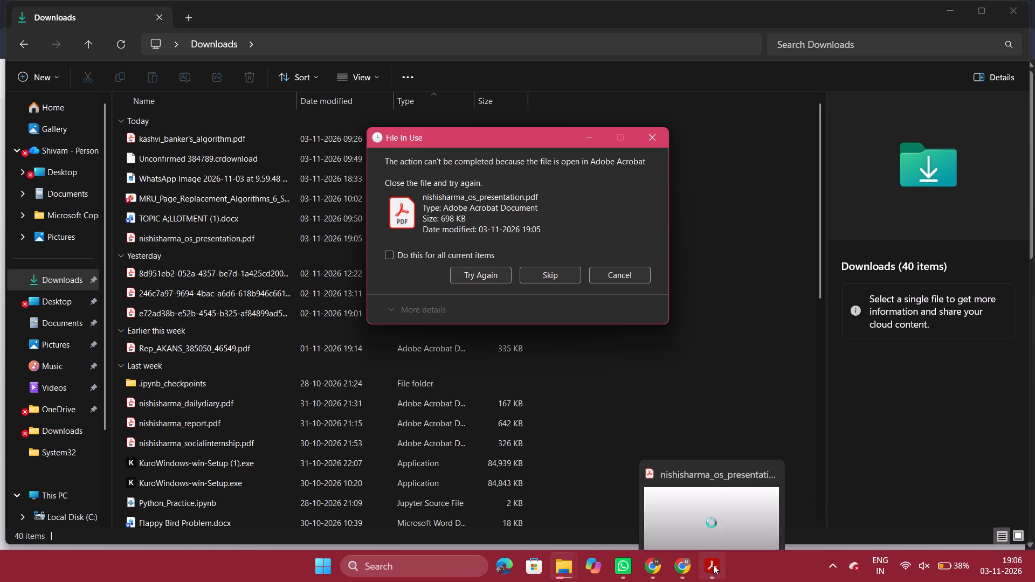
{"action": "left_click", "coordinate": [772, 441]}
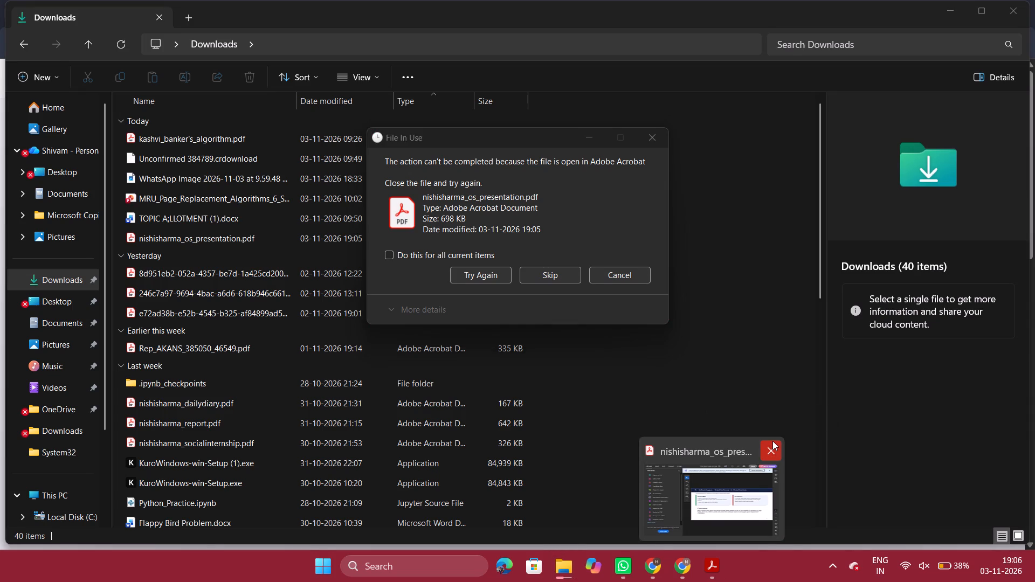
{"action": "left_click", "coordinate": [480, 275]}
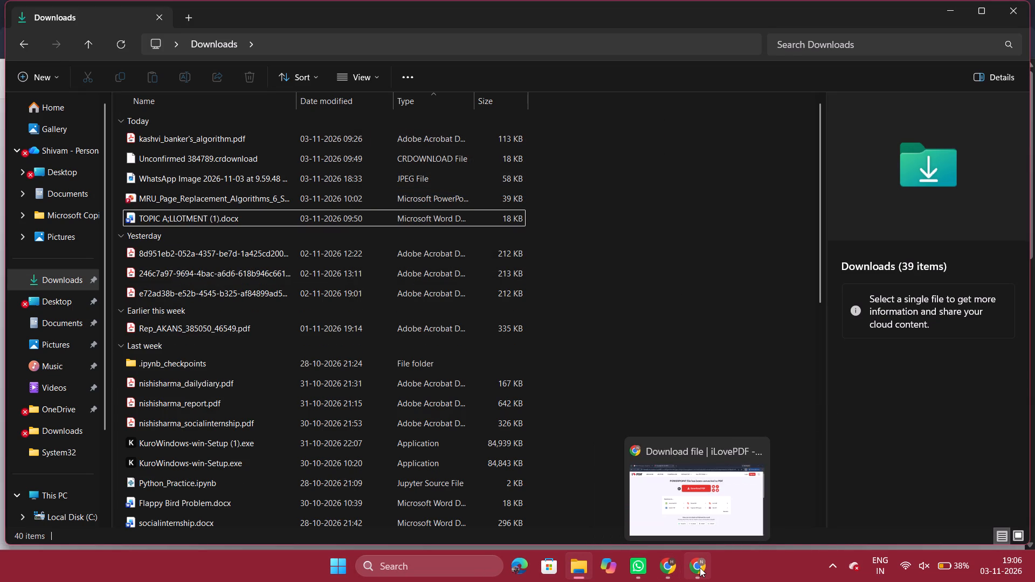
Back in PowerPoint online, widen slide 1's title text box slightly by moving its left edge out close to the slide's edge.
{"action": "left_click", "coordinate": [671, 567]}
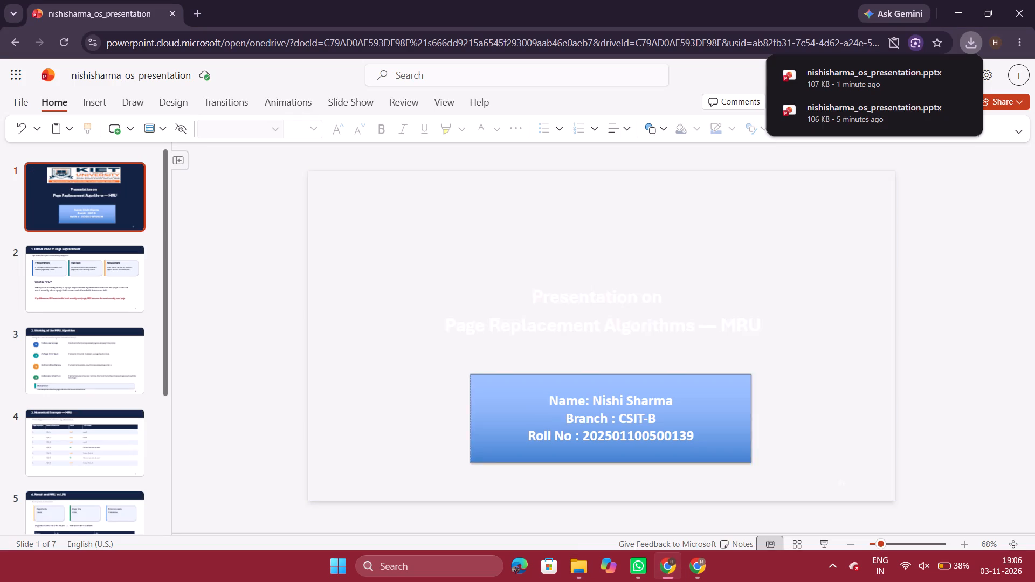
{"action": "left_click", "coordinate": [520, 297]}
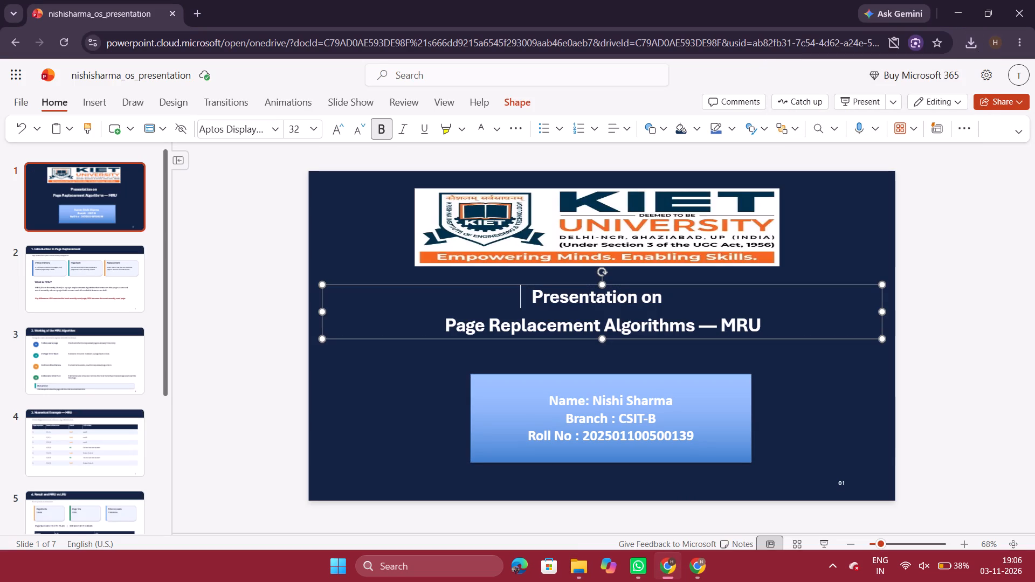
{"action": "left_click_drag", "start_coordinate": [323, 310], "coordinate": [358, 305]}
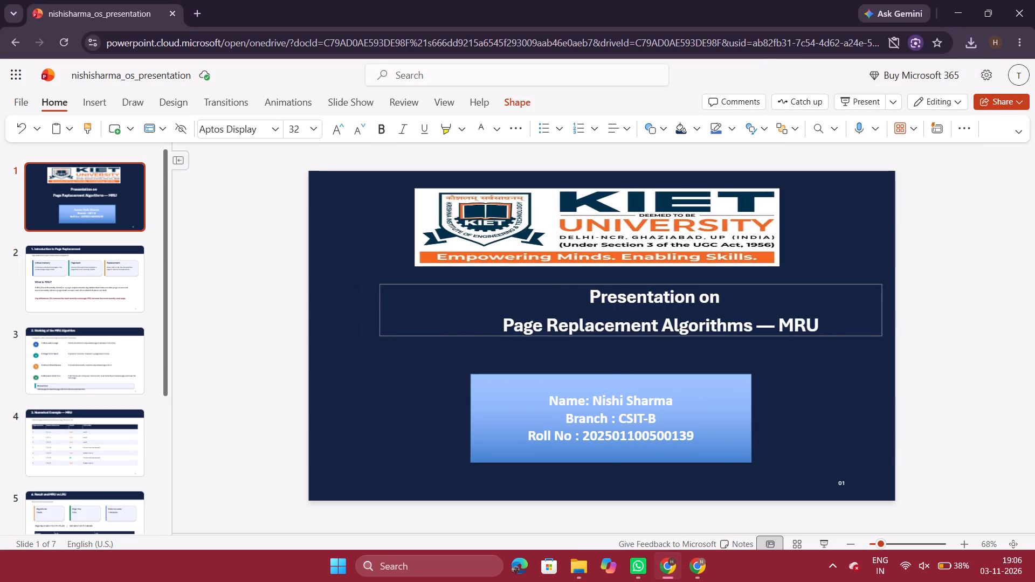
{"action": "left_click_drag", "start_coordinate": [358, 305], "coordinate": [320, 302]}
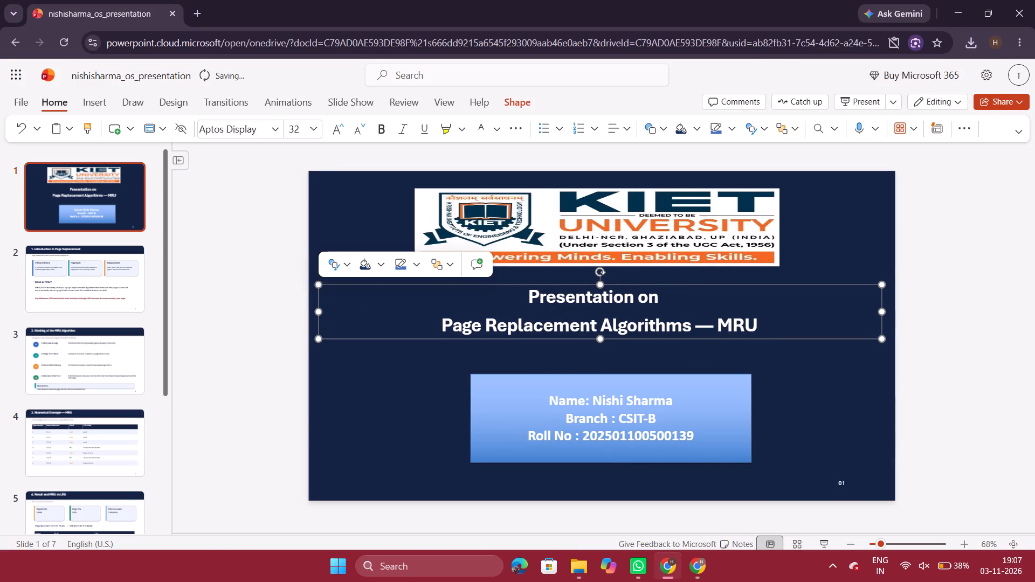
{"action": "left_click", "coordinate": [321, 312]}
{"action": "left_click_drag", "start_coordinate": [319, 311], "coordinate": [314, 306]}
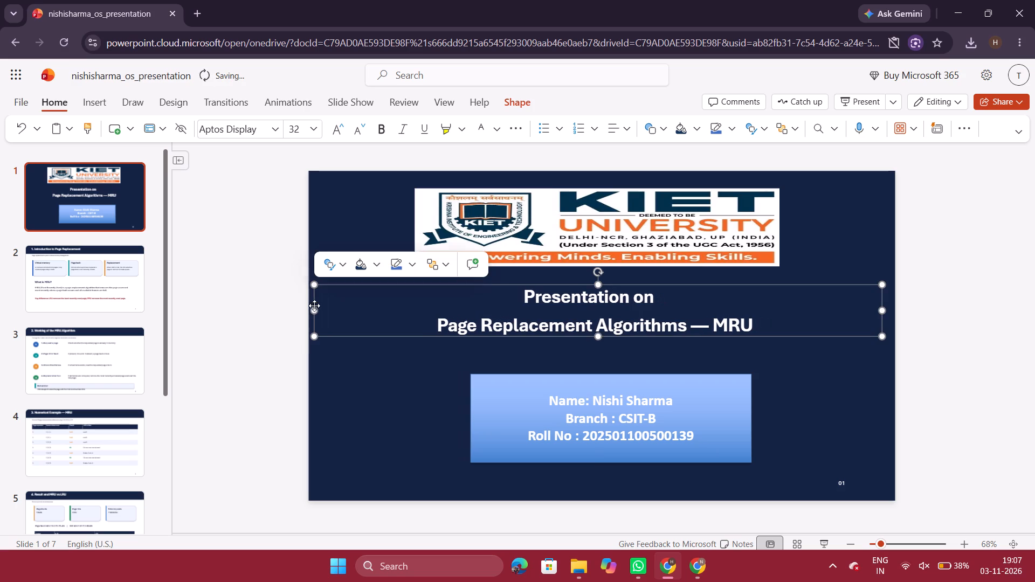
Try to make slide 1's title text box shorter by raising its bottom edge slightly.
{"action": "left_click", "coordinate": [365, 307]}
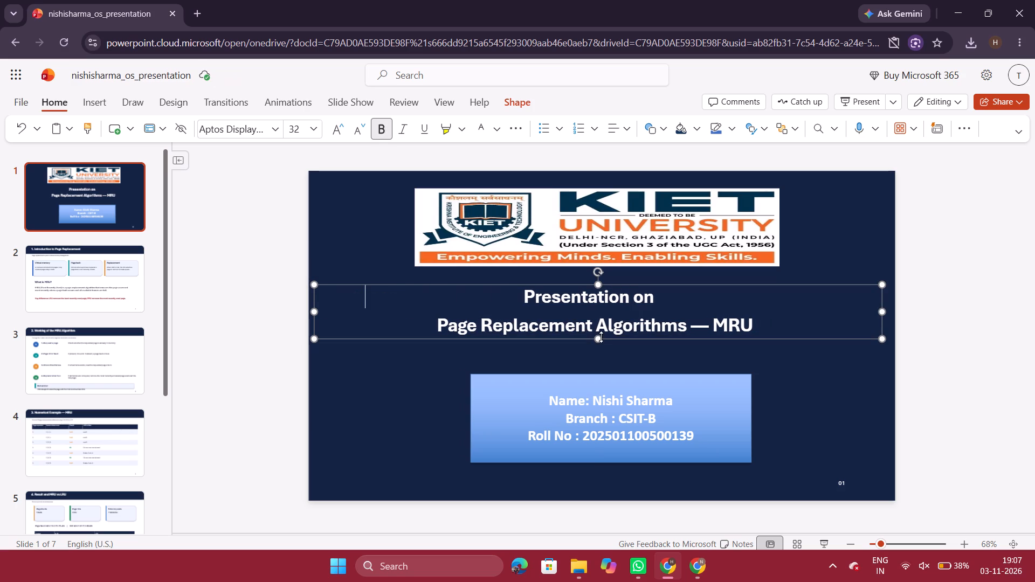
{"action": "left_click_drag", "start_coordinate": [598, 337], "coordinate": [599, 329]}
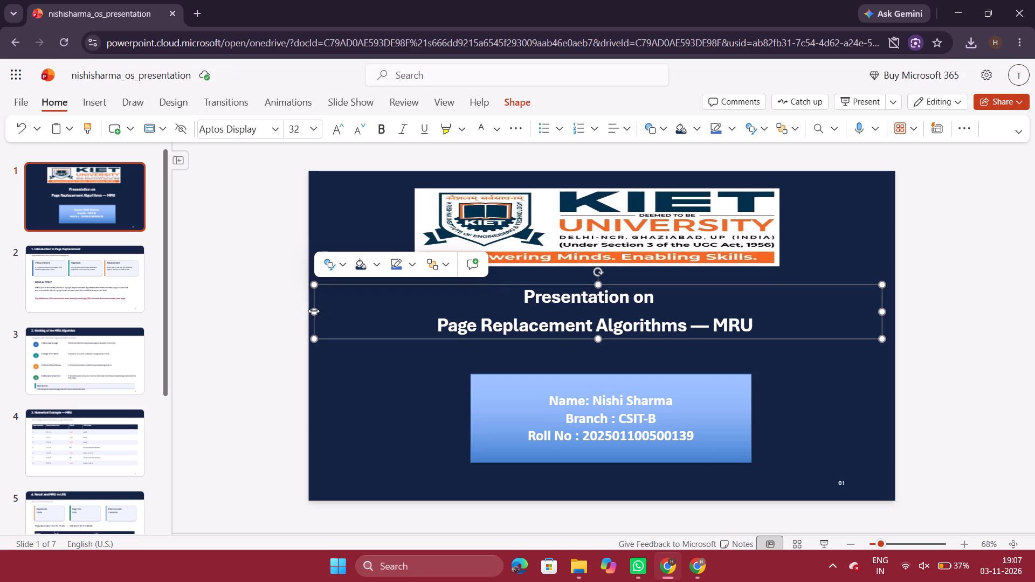
Narrow slide 1's title text box from both sides to about 8.49 inches wide.
{"action": "left_click_drag", "start_coordinate": [316, 312], "coordinate": [339, 313]}
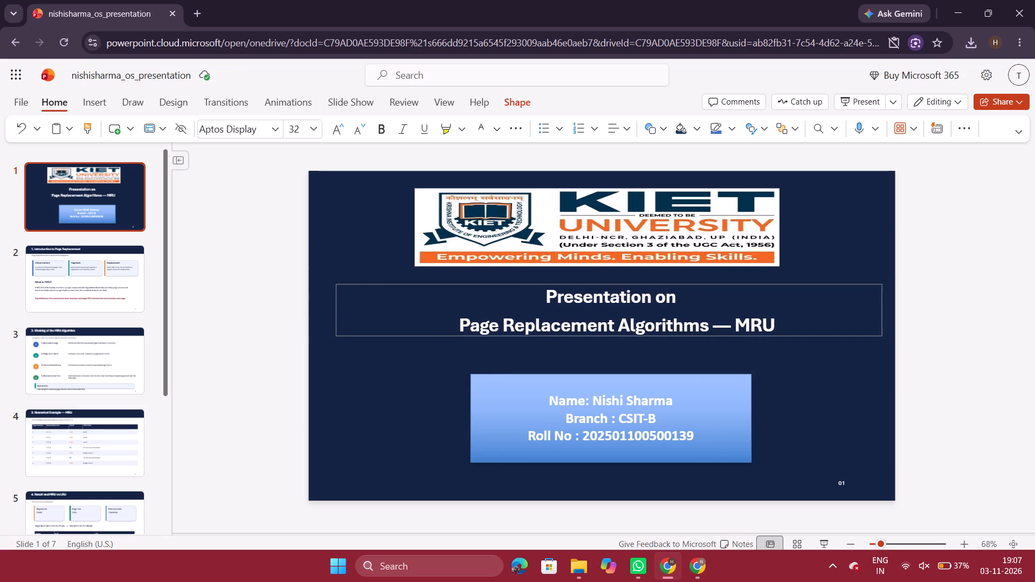
{"action": "left_click_drag", "start_coordinate": [339, 313], "coordinate": [370, 313]}
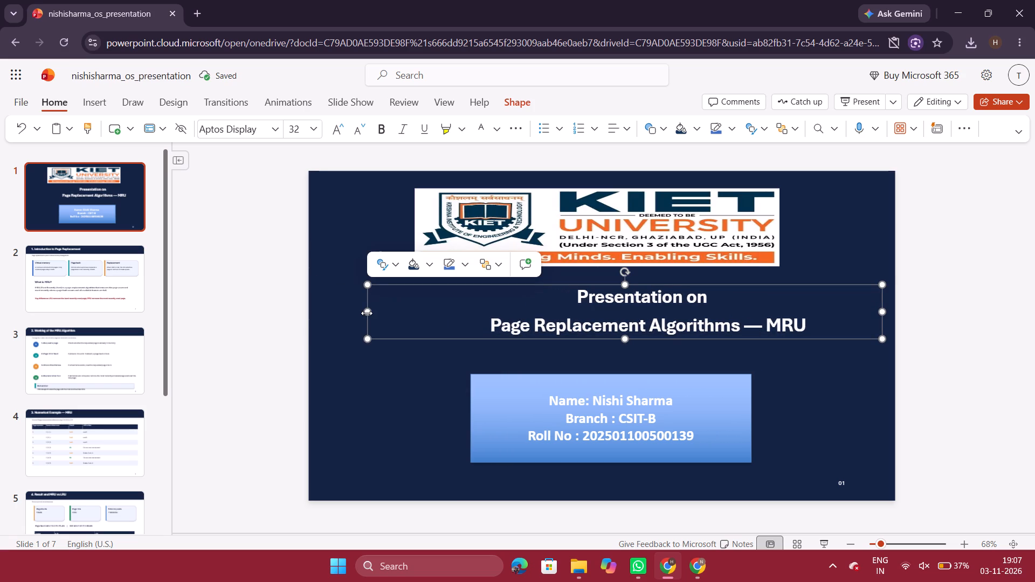
{"action": "left_click_drag", "start_coordinate": [367, 313], "coordinate": [485, 318]}
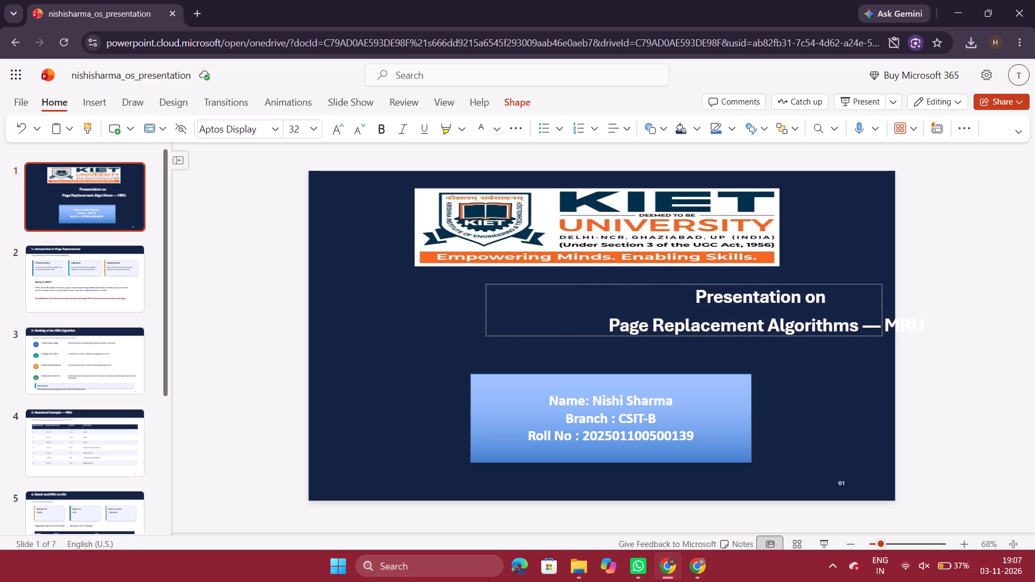
{"action": "left_click_drag", "start_coordinate": [485, 318], "coordinate": [374, 305]}
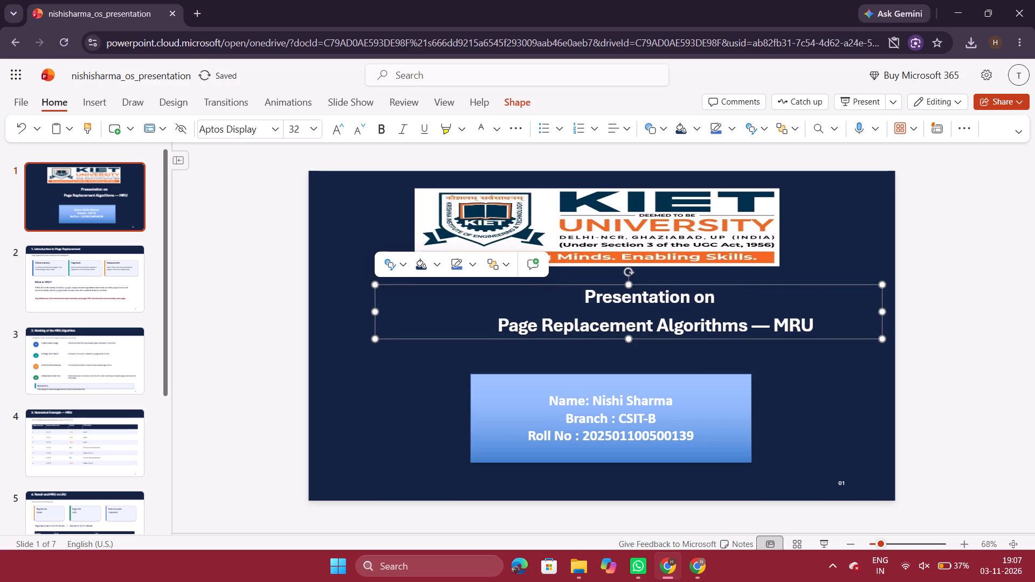
{"action": "left_click_drag", "start_coordinate": [880, 310], "coordinate": [866, 313]}
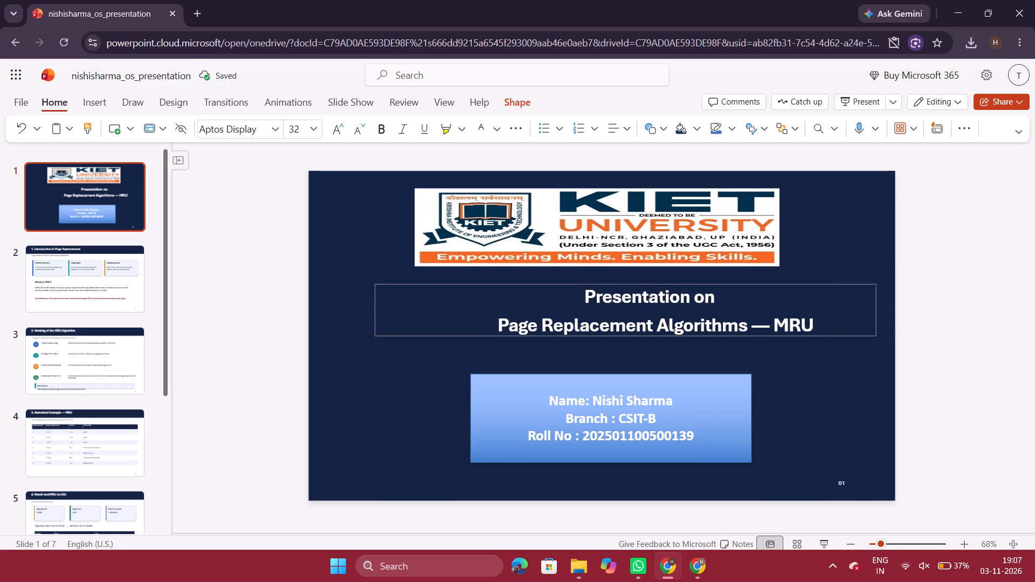
{"action": "left_click_drag", "start_coordinate": [866, 313], "coordinate": [847, 313]}
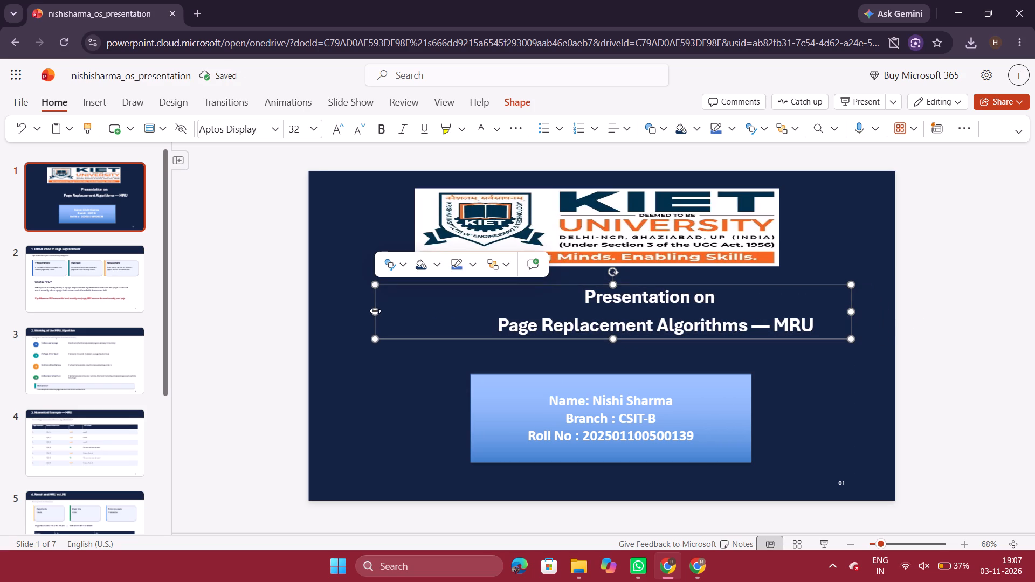
{"action": "left_click_drag", "start_coordinate": [378, 310], "coordinate": [464, 314]}
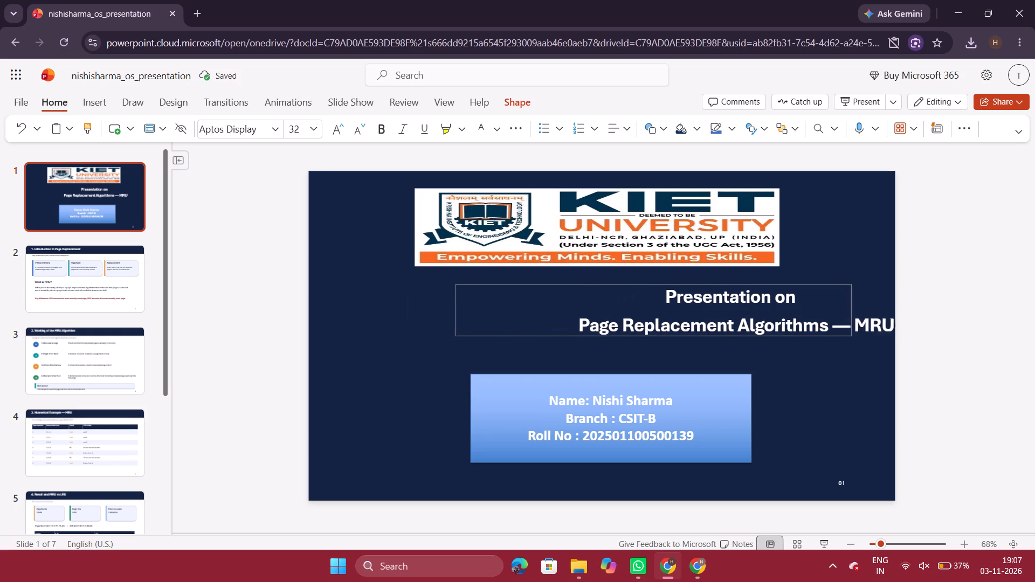
{"action": "left_click_drag", "start_coordinate": [464, 314], "coordinate": [481, 314]}
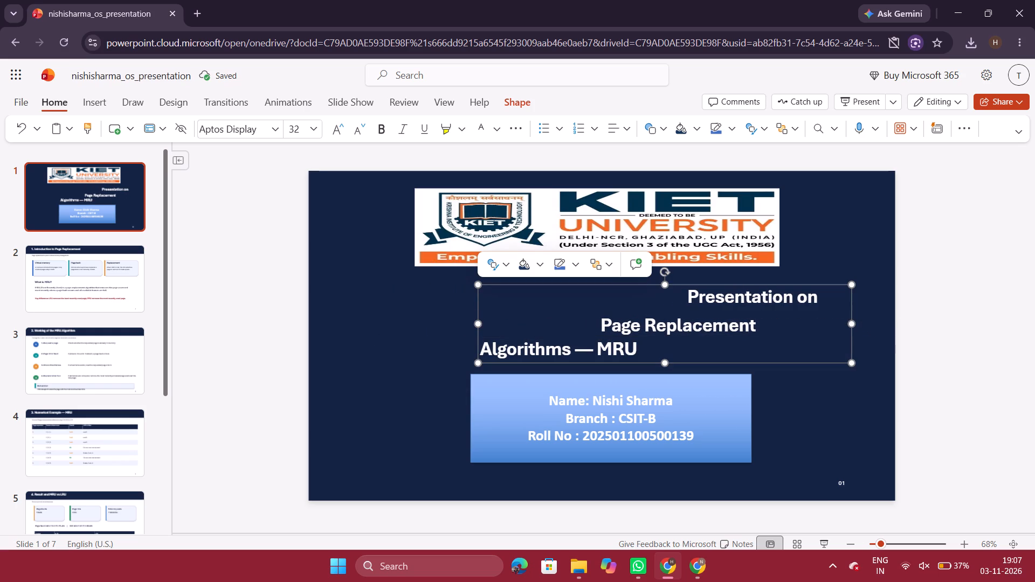
Delete the surplus leading spaces before "Page Replacement Algorithms — MRU" so the line fits on one row of the title box.
{"action": "left_click", "coordinate": [601, 326]}
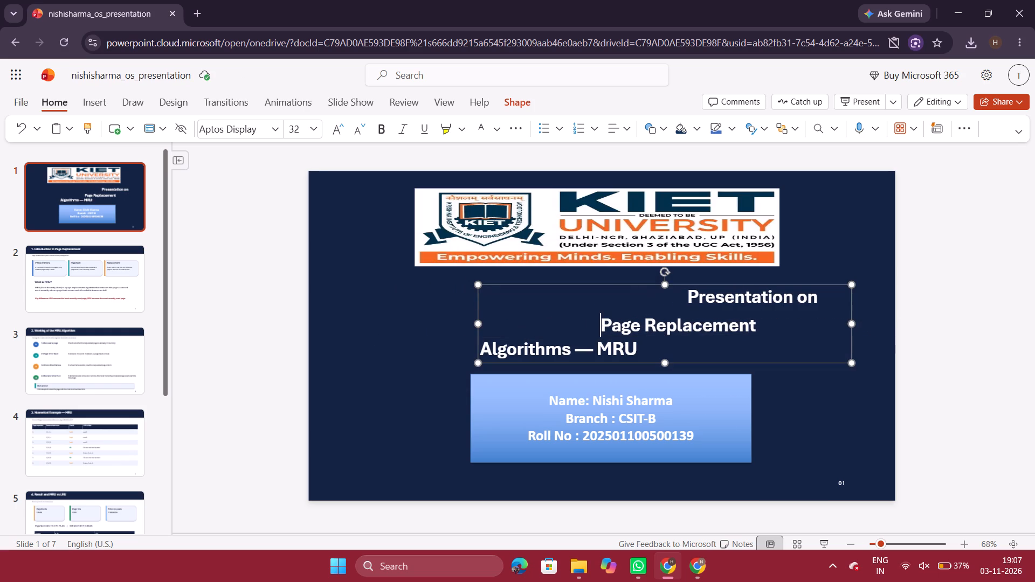
{"action": "key", "text": "BackSpace"}
{"action": "key", "text": "BackSpace"}
{"action": "key", "text": "BackSpace"}
{"action": "key", "text": "BackSpace"}
{"action": "key", "text": "BackSpace"}
{"action": "key", "text": "BackSpace"}
{"action": "key", "text": "BackSpace"}
{"action": "key", "text": "BackSpace"}
{"action": "key", "text": "BackSpace"}
{"action": "key", "text": "BackSpace"}
{"action": "key", "text": "BackSpace"}
{"action": "key", "text": "BackSpace"}
{"action": "key", "text": "BackSpace"}
{"action": "key", "text": "BackSpace"}
{"action": "key", "text": "BackSpace"}
{"action": "key", "text": "BackSpace"}
{"action": "key", "text": "BackSpace"}
{"action": "key", "text": "BackSpace"}
{"action": "key", "text": "BackSpace"}
{"action": "key", "text": "BackSpace"}
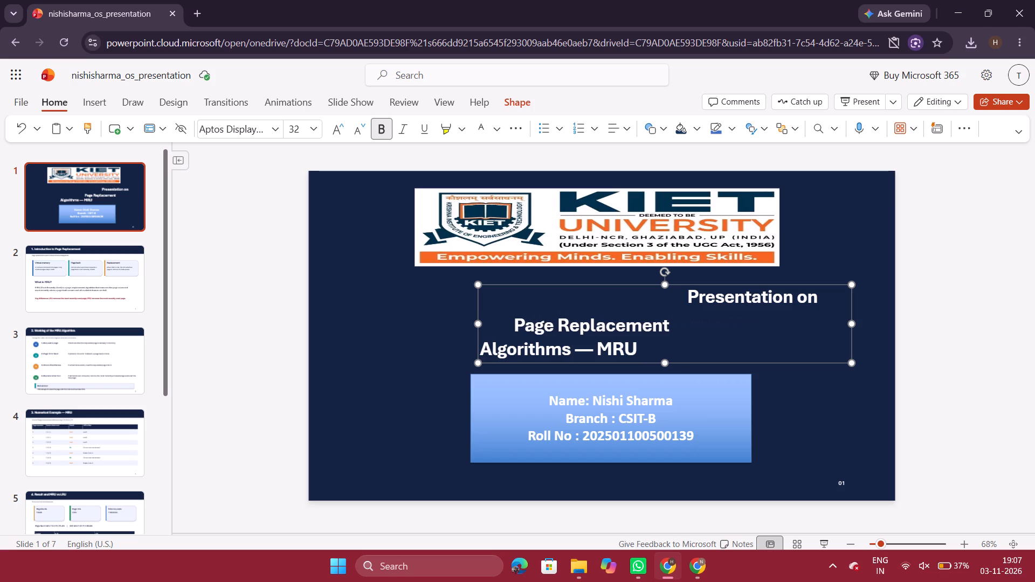
{"action": "key", "text": "BackSpace"}
{"action": "key", "text": "BackSpace"}
{"action": "key", "text": "BackSpace"}
{"action": "key", "text": "BackSpace"}
{"action": "key", "text": "BackSpace"}
{"action": "key", "text": "BackSpace"}
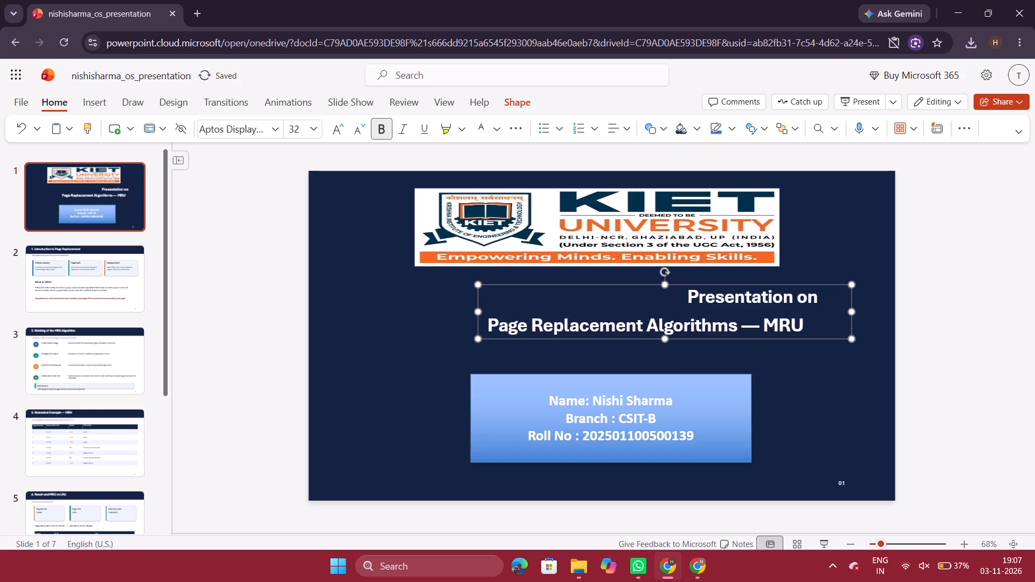
Remove surplus leading spaces before "Presentation on" so it sits roughly centred above the second title line.
{"action": "left_click", "coordinate": [684, 300]}
{"action": "key", "text": "BackSpace"}
{"action": "key", "text": "BackSpace"}
{"action": "key", "text": "BackSpace"}
{"action": "key", "text": "BackSpace"}
{"action": "key", "text": "BackSpace"}
{"action": "key", "text": "BackSpace"}
{"action": "key", "text": "BackSpace"}
{"action": "key", "text": "BackSpace"}
{"action": "key", "text": "BackSpace"}
{"action": "key", "text": "BackSpace"}
{"action": "key", "text": "BackSpace"}
{"action": "key", "text": "BackSpace"}
{"action": "key", "text": "BackSpace"}
{"action": "key", "text": "BackSpace"}
{"action": "key", "text": "BackSpace"}
{"action": "key", "text": "BackSpace"}
{"action": "key", "text": "BackSpace"}
{"action": "key", "text": "BackSpace"}
{"action": "key", "text": "BackSpace"}
{"action": "key", "text": "BackSpace"}
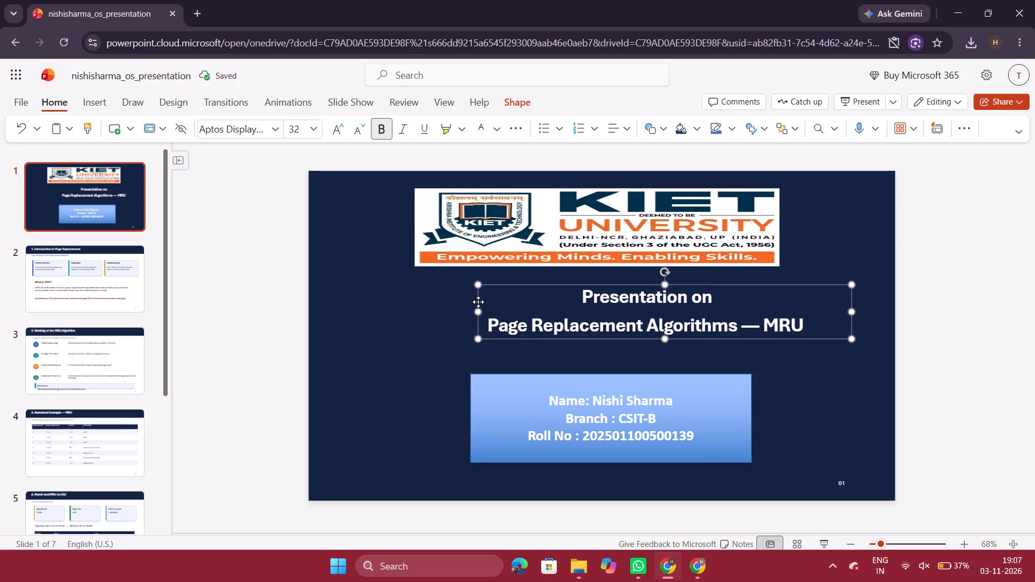
Move the title text box sideways and slightly up so it sits centred directly beneath the KIET University logo.
{"action": "left_click_drag", "start_coordinate": [478, 302], "coordinate": [418, 292]}
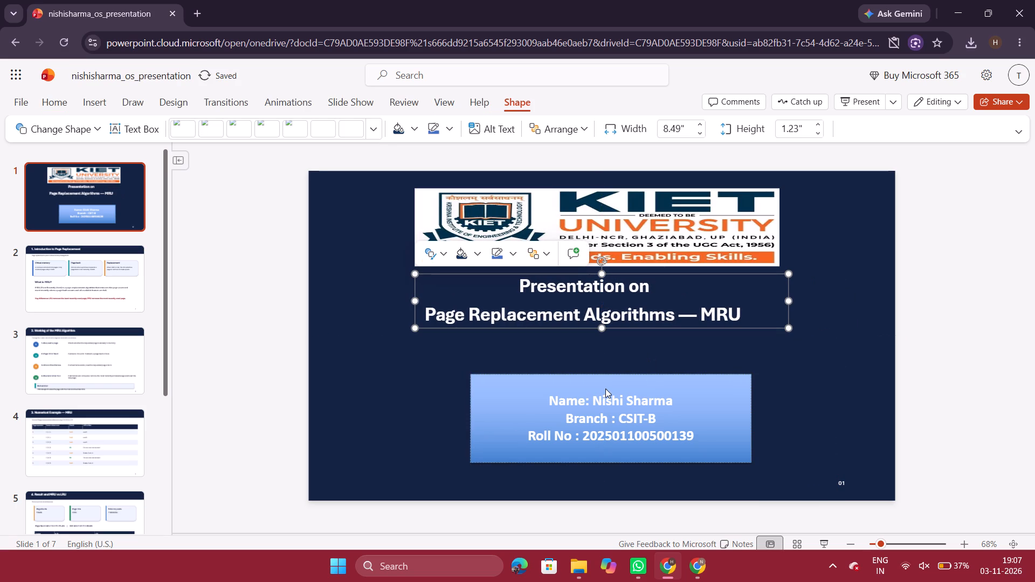
Move the blue student details box slightly lower on slide 1, leaving more space beneath the title.
{"action": "left_click", "coordinate": [605, 389]}
{"action": "left_click_drag", "start_coordinate": [605, 389], "coordinate": [606, 410]}
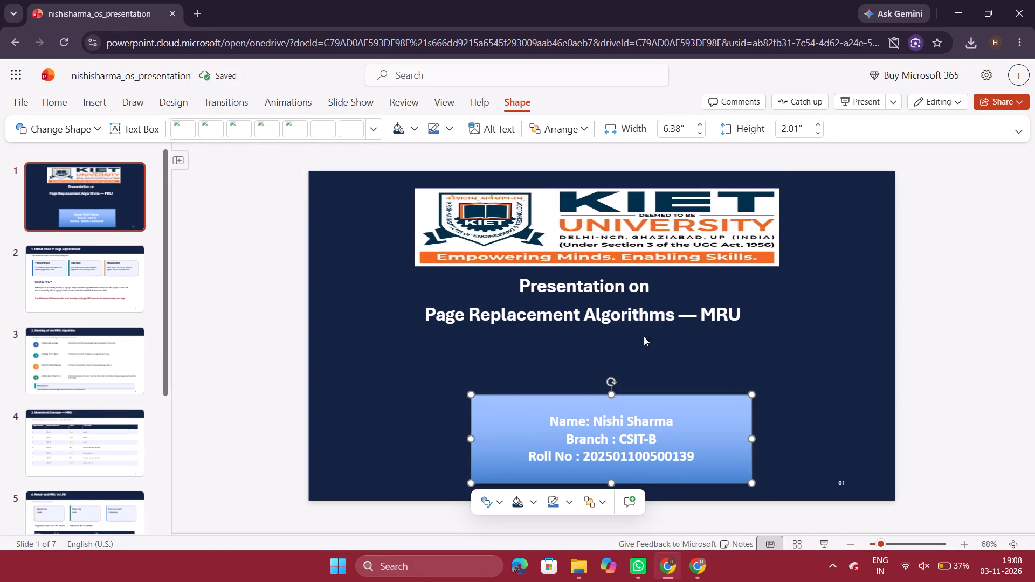
Lower the title text box slightly to leave a gap below the logo, keeping it horizontally centred on the slide.
{"action": "left_click", "coordinate": [672, 301]}
{"action": "left_click_drag", "start_coordinate": [672, 301], "coordinate": [750, 306]}
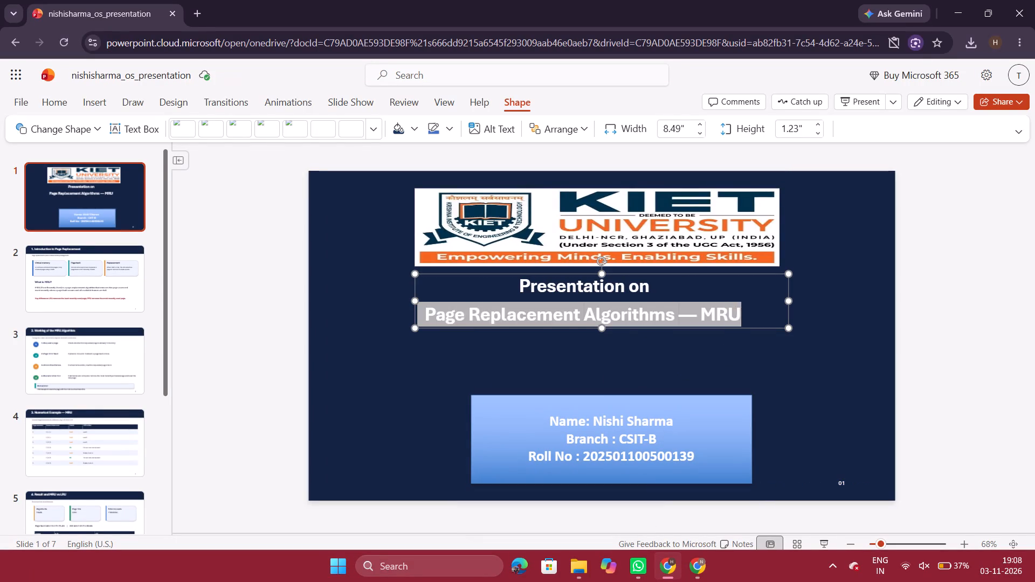
{"action": "left_click_drag", "start_coordinate": [750, 306], "coordinate": [790, 311]}
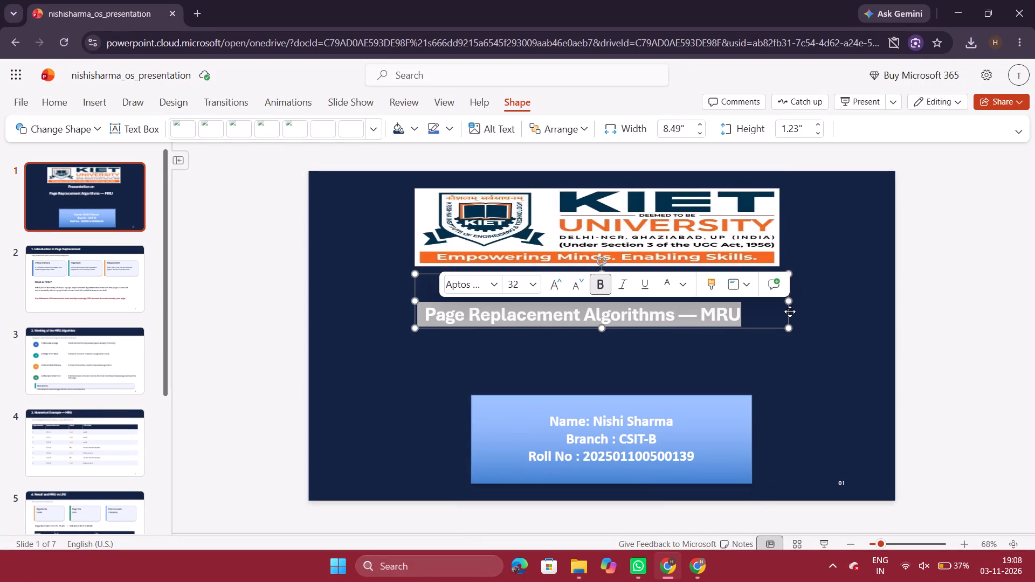
{"action": "left_click", "coordinate": [790, 311]}
{"action": "left_click_drag", "start_coordinate": [790, 311], "coordinate": [790, 324]}
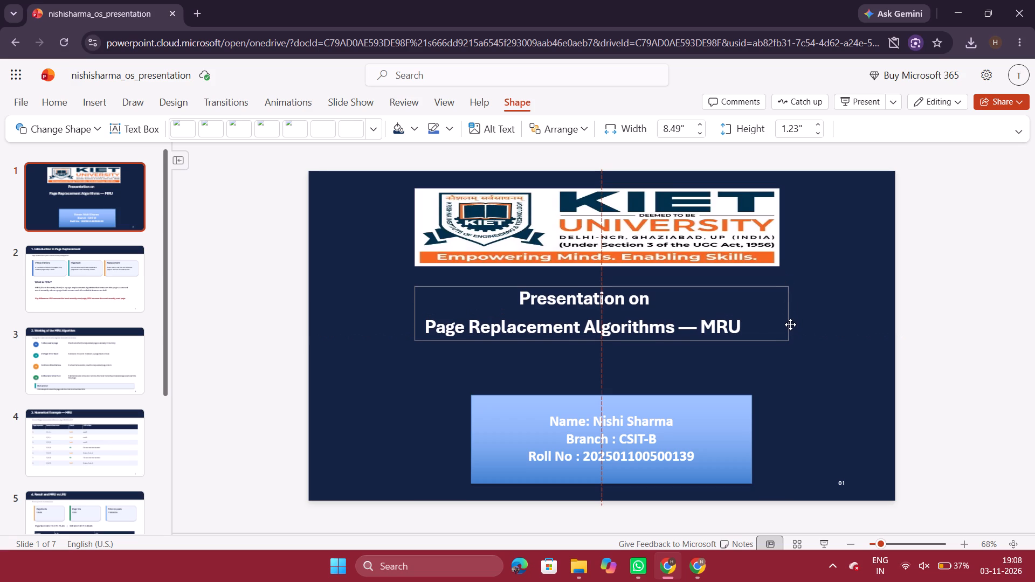
Shift the blue student details box slightly left so it is horizontally centred on slide 1, and deselect it.
{"action": "left_click", "coordinate": [682, 441]}
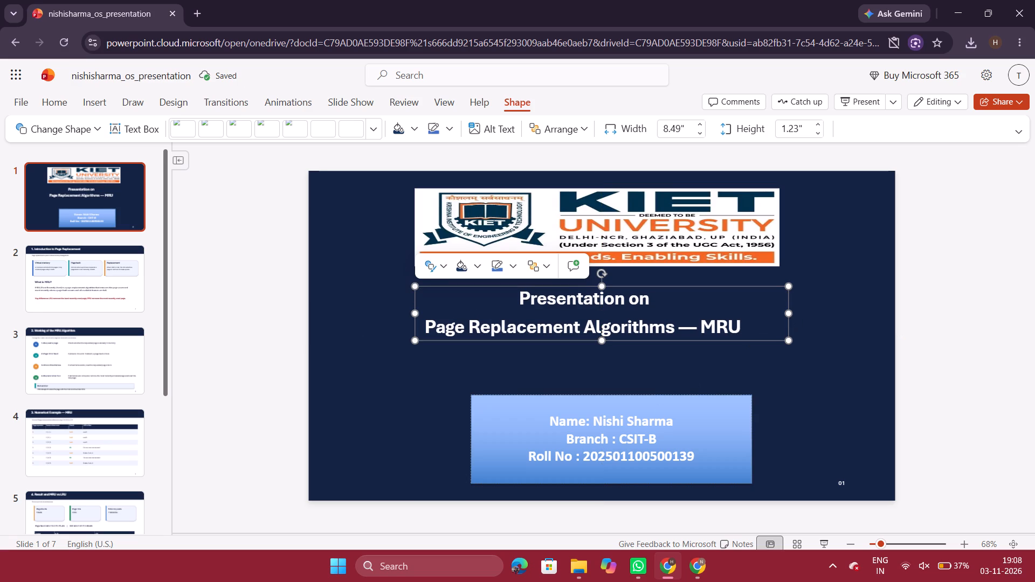
{"action": "left_click", "coordinate": [747, 417]}
{"action": "left_click_drag", "start_coordinate": [752, 418], "coordinate": [747, 419]}
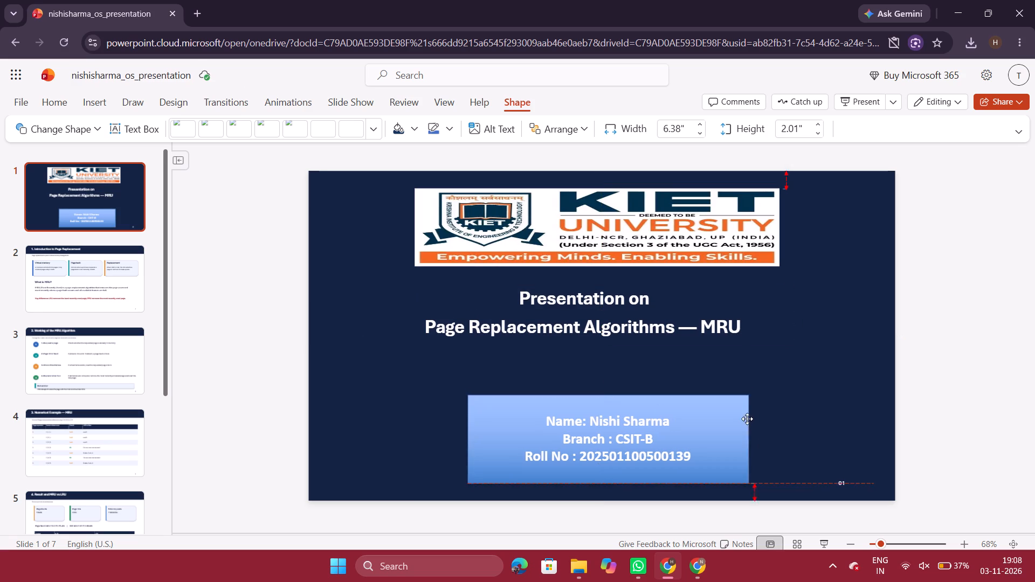
{"action": "left_click_drag", "start_coordinate": [747, 419], "coordinate": [744, 419]}
{"action": "left_click", "coordinate": [783, 379]}
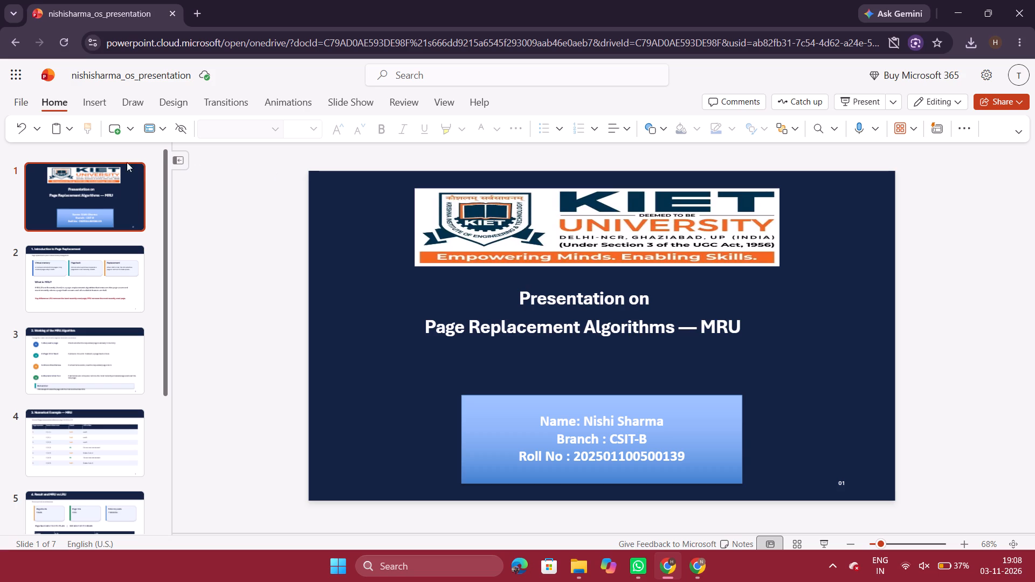
Download a copy of the updated OS presentation as a PPTX file.
{"action": "left_click", "coordinate": [27, 108]}
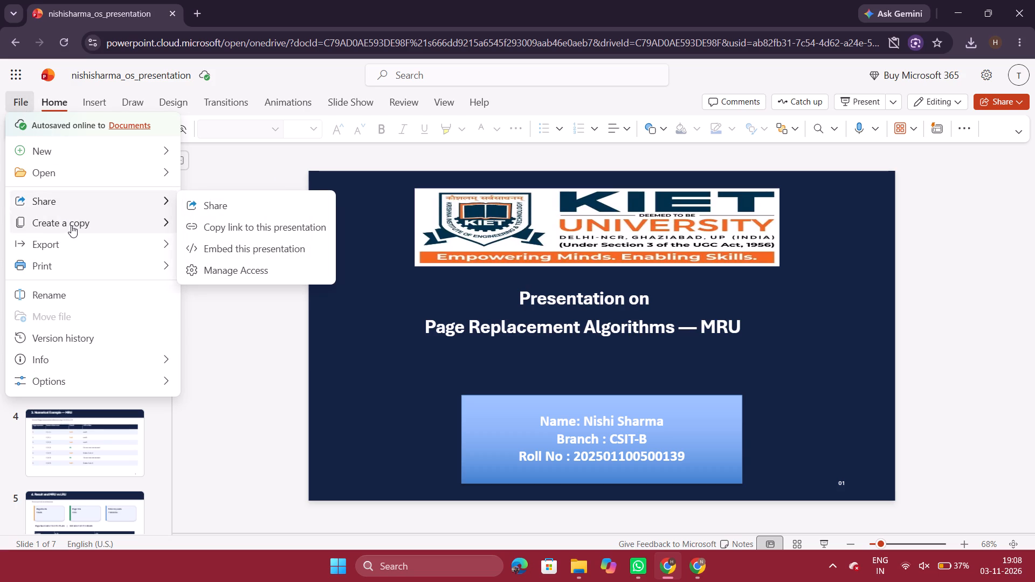
{"action": "left_click", "coordinate": [217, 245]}
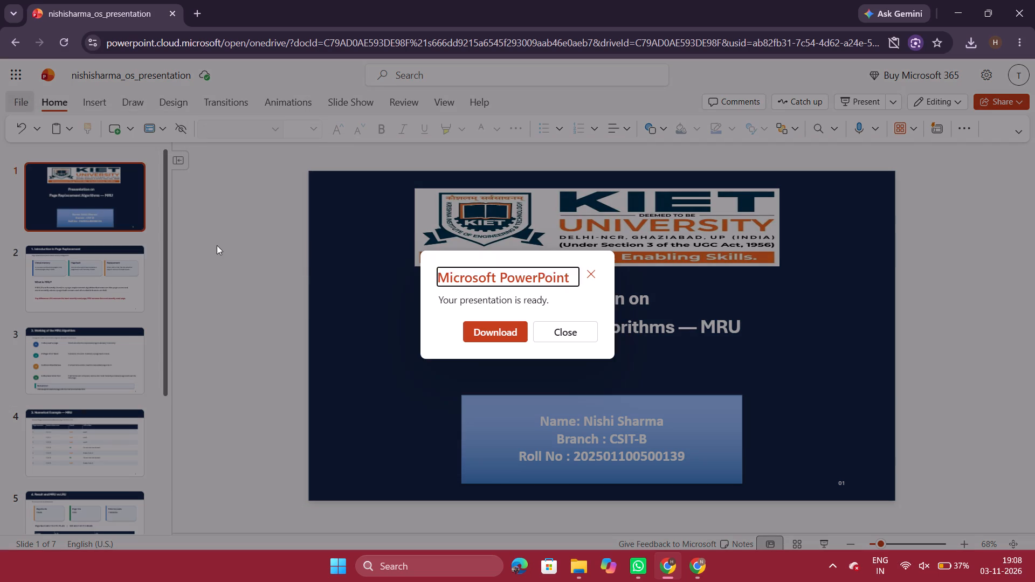
{"action": "left_click", "coordinate": [485, 325]}
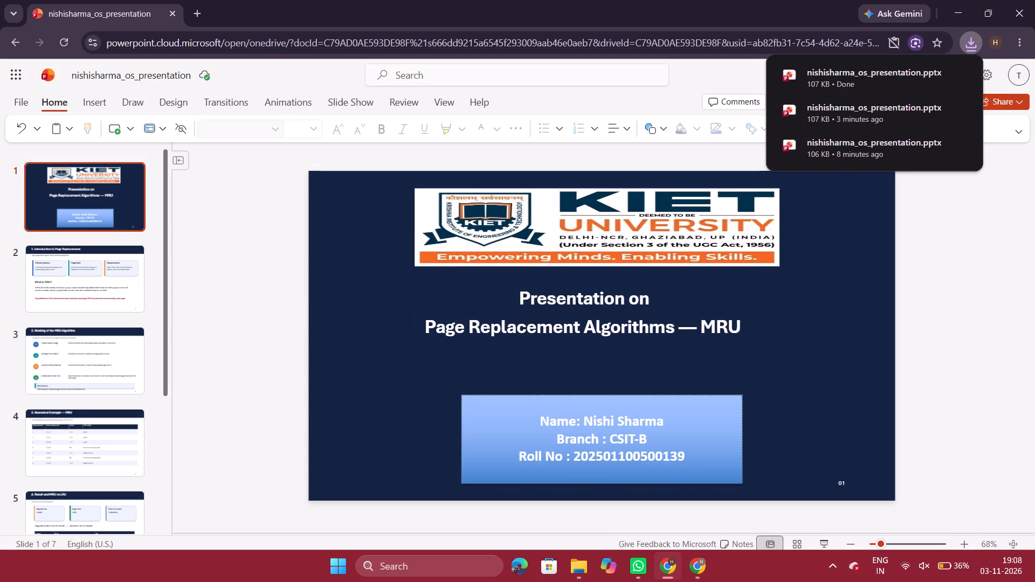
In iLovePDF, convert the newly downloaded OS presentation PPTX from Downloads to PDF and download the result.
{"action": "left_click", "coordinate": [689, 563]}
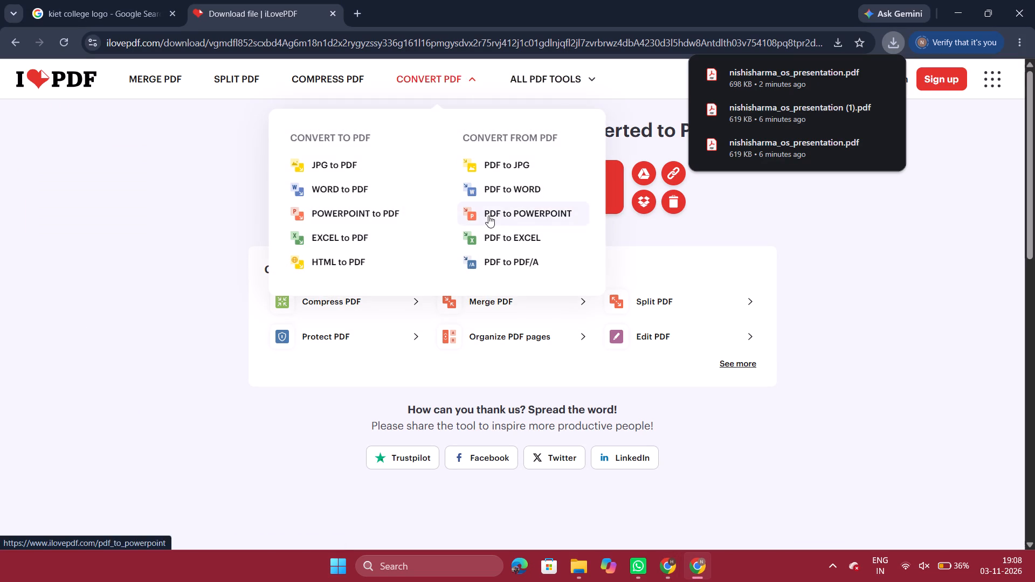
{"action": "left_click", "coordinate": [394, 212]}
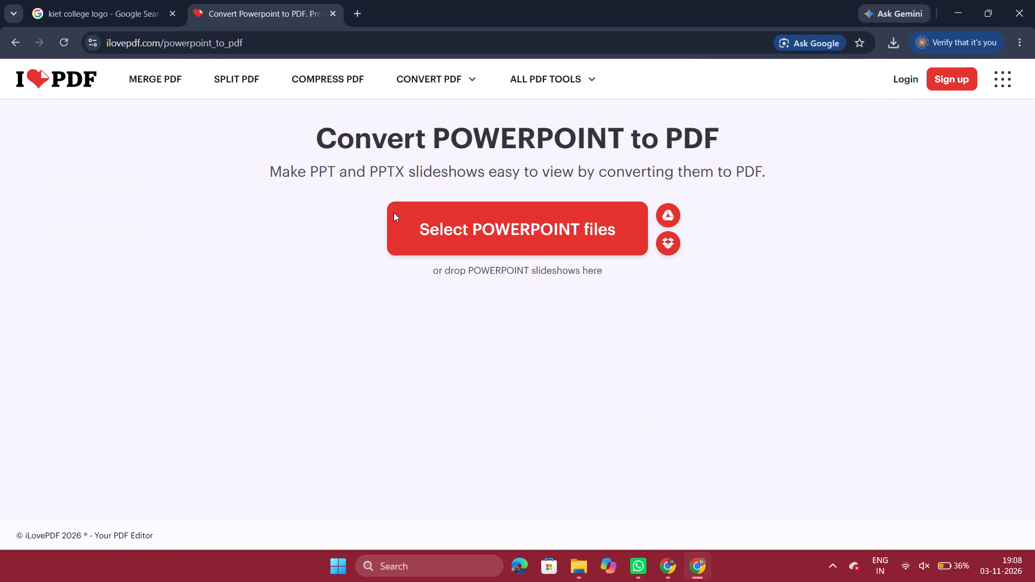
{"action": "left_click", "coordinate": [428, 229]}
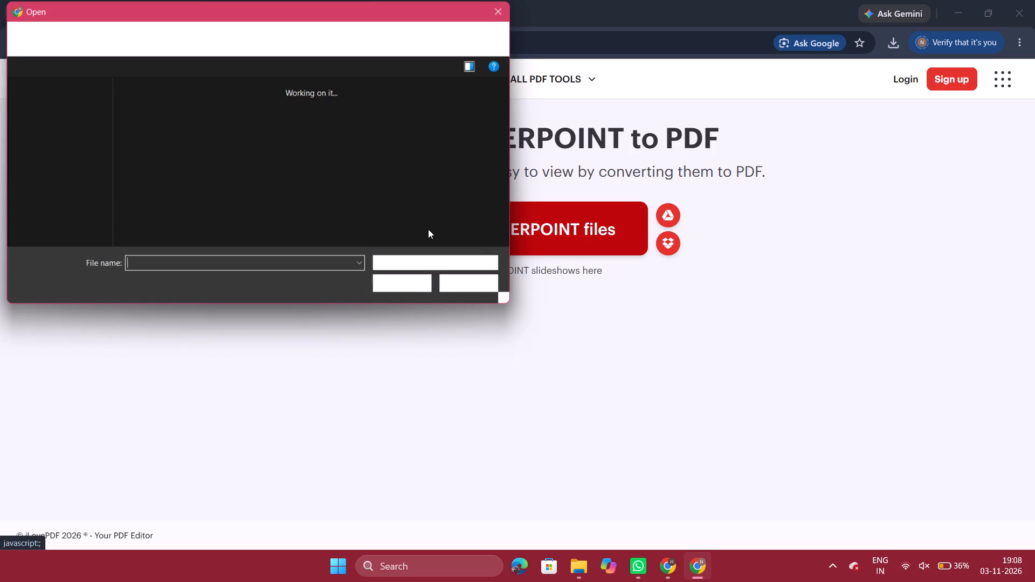
{"action": "left_click", "coordinate": [226, 222]}
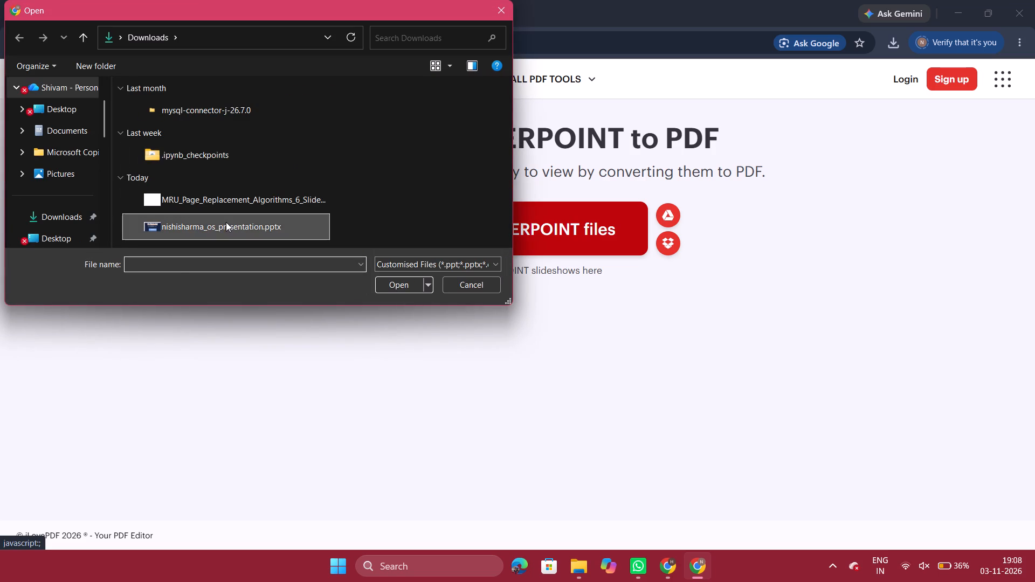
{"action": "left_click", "coordinate": [395, 279]}
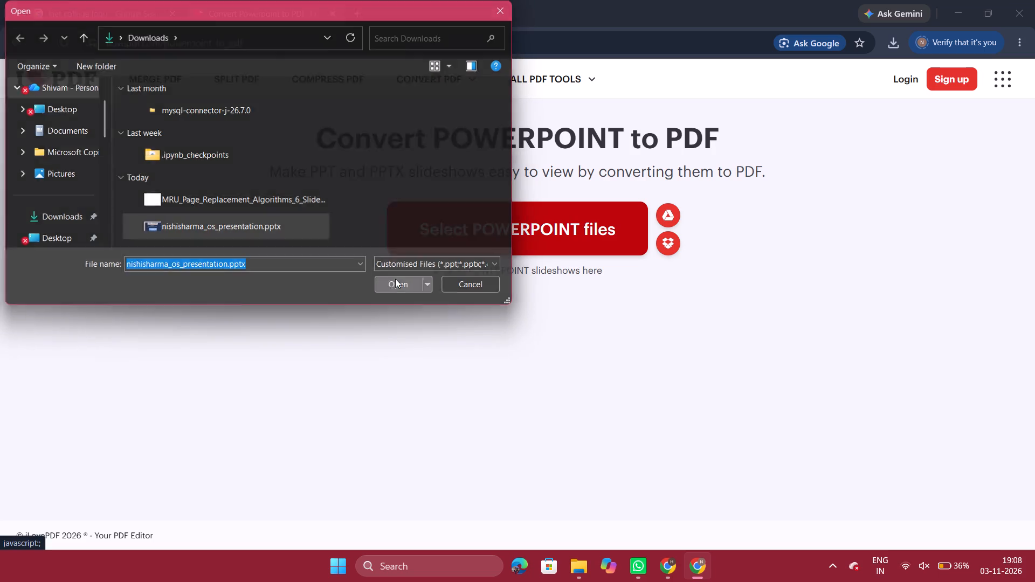
{"action": "left_click", "coordinate": [820, 498]}
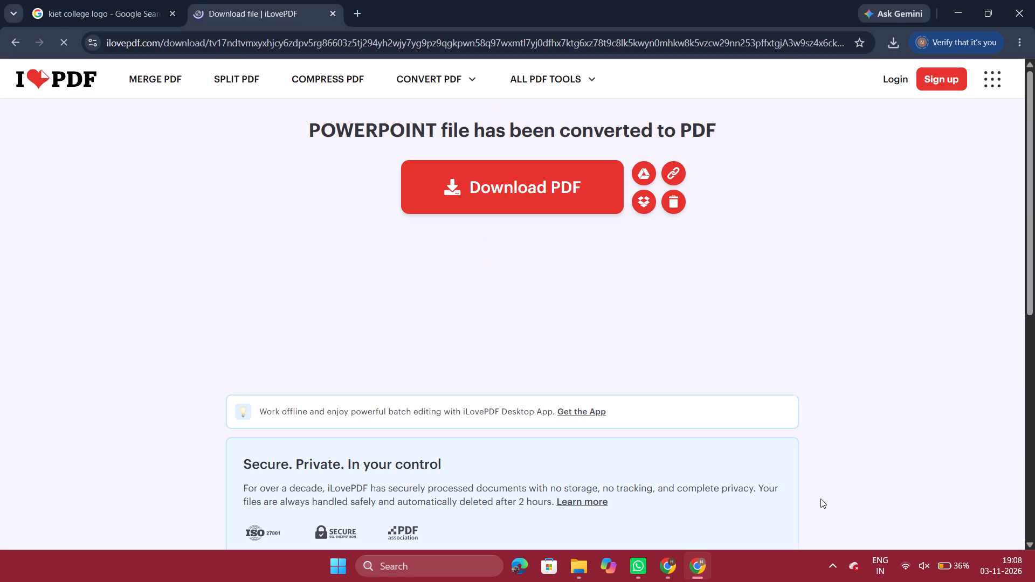
{"action": "left_click", "coordinate": [576, 211]}
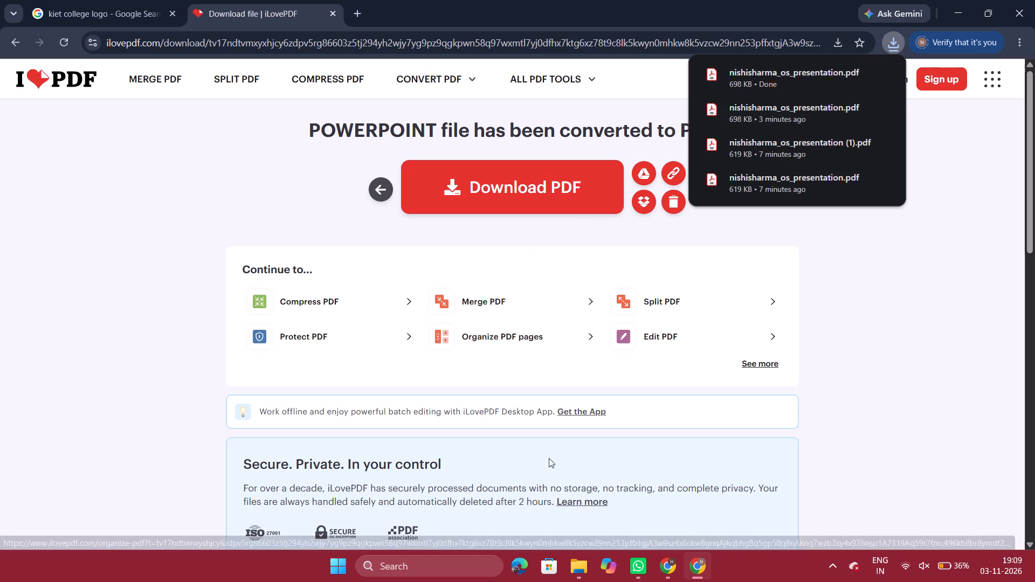
Open the new OS presentation PDF from Downloads in Acrobat, maximize it, and check the title slide's text layout.
{"action": "left_click", "coordinate": [580, 565]}
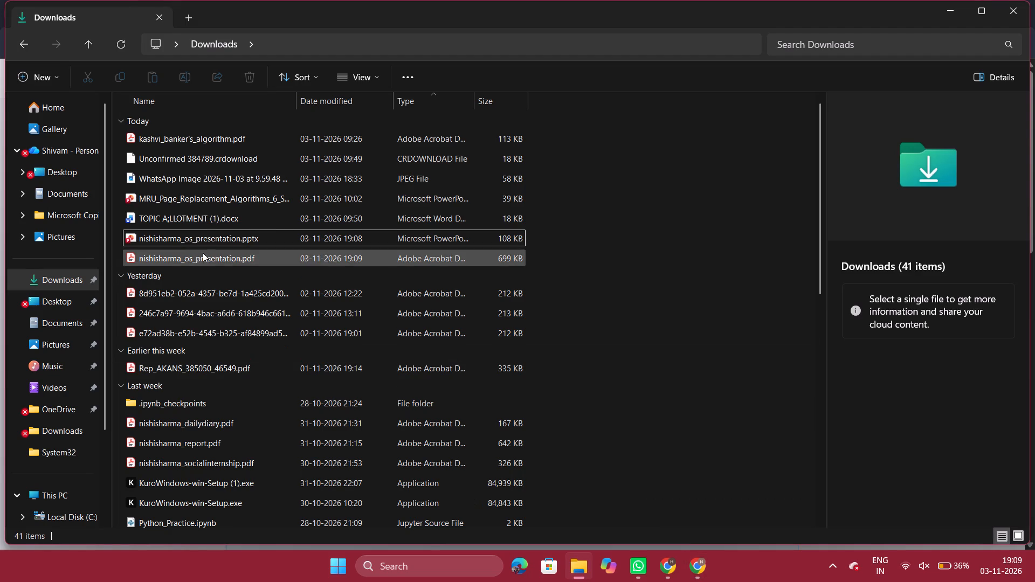
{"action": "double_click", "coordinate": [218, 251]}
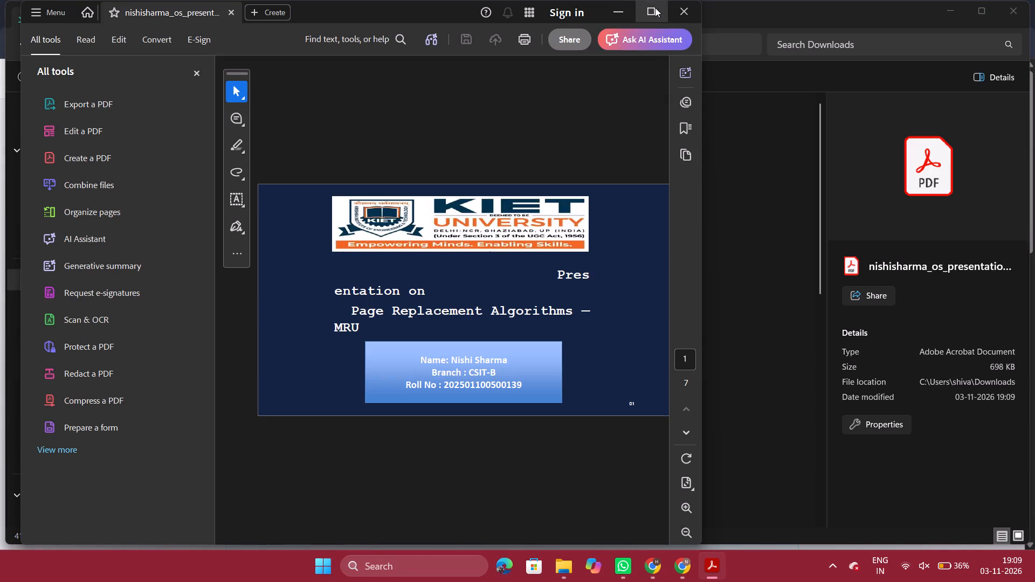
{"action": "left_click", "coordinate": [655, 8]}
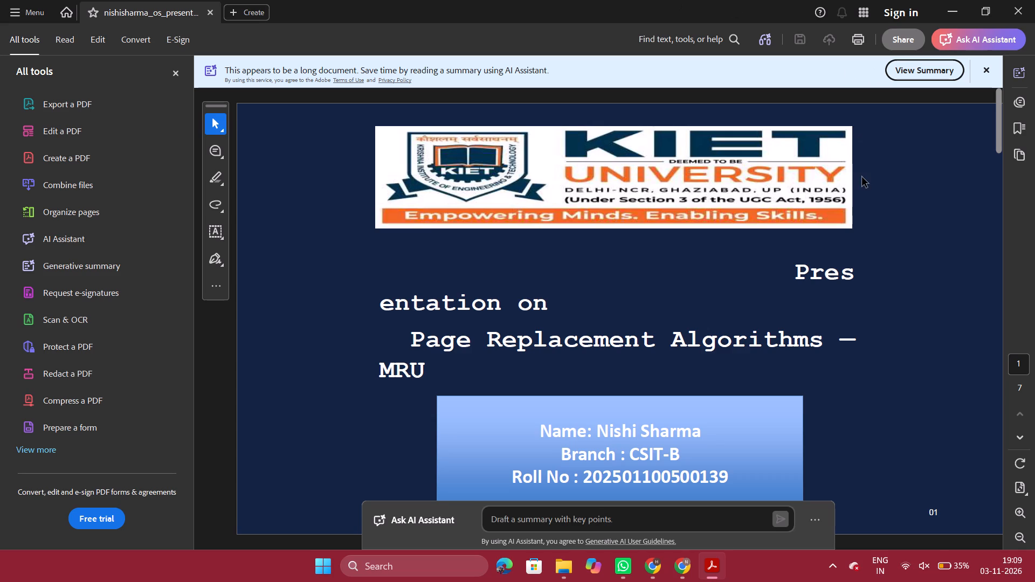
{"action": "left_click", "coordinate": [793, 272]}
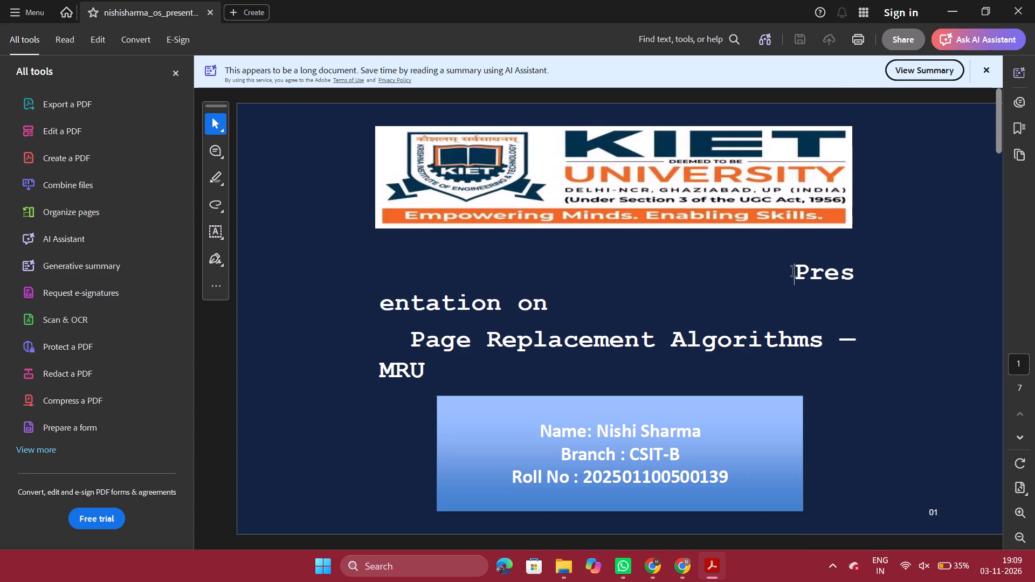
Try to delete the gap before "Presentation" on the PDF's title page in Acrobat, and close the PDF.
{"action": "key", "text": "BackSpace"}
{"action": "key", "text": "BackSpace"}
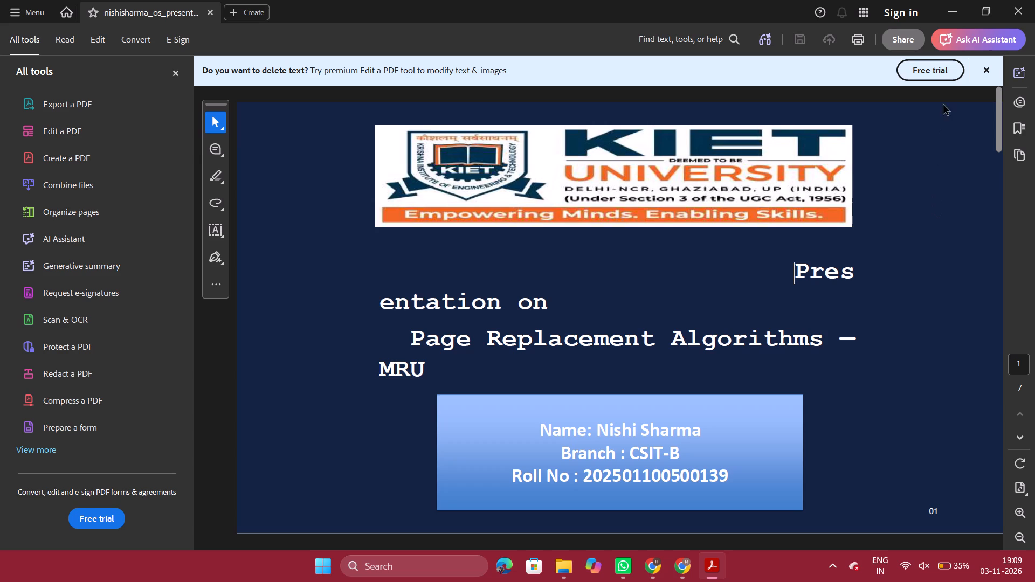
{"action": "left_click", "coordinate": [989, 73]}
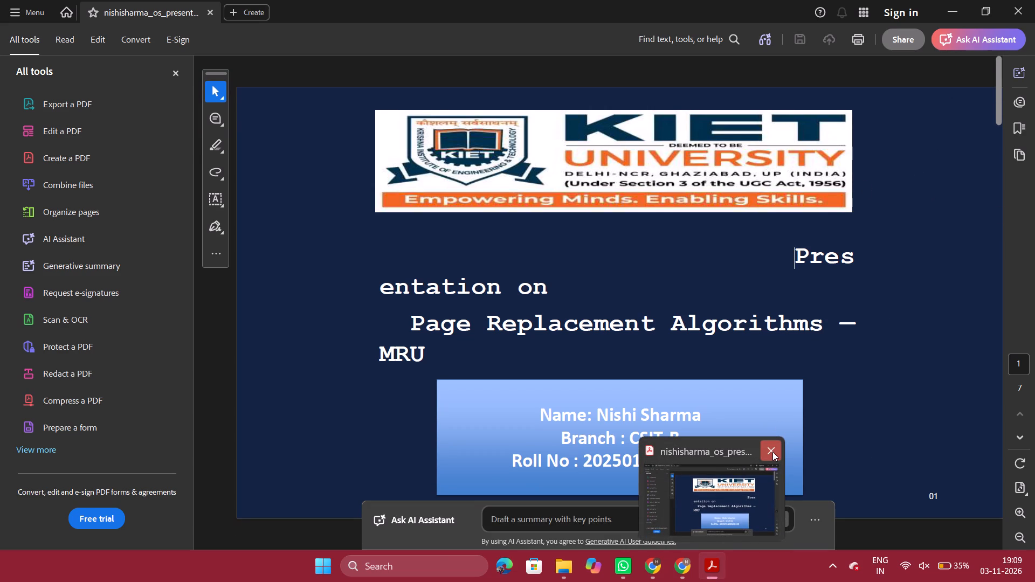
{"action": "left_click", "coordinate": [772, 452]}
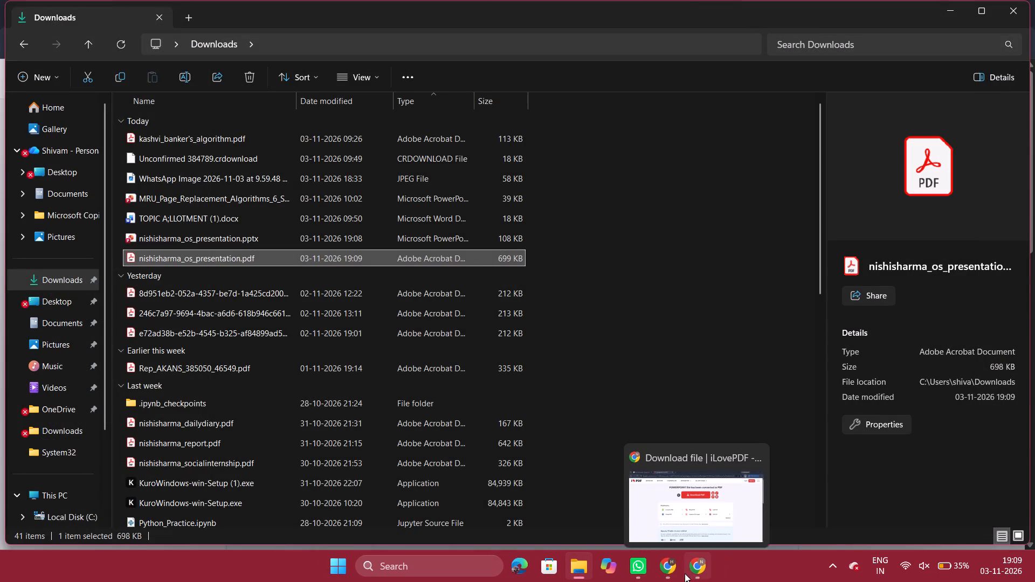
In Chrome, open the earlier OS presentation PDFs from the download history to compare their title slides, and close those tabs.
{"action": "left_click", "coordinate": [696, 571]}
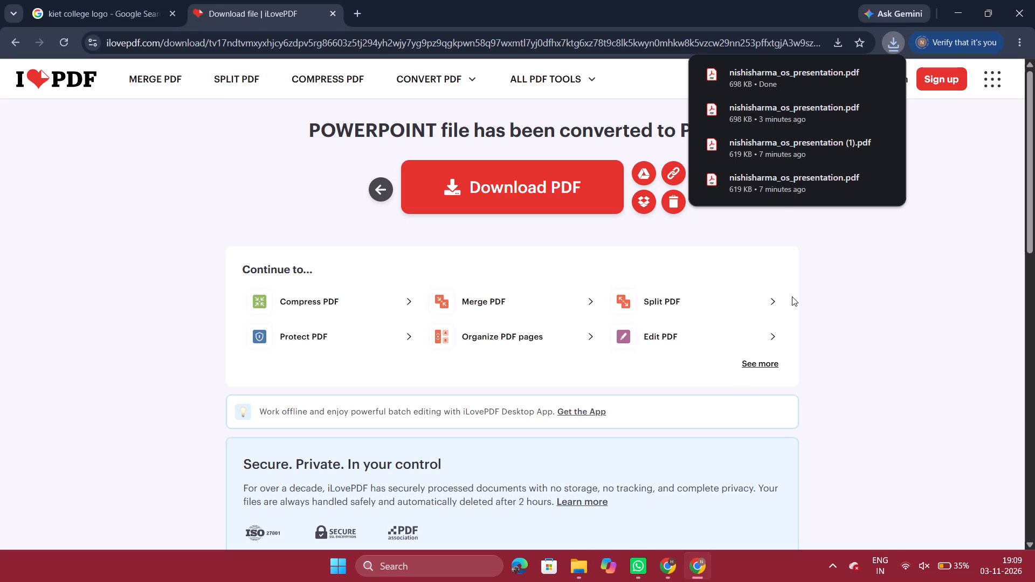
{"action": "double_click", "coordinate": [784, 178]}
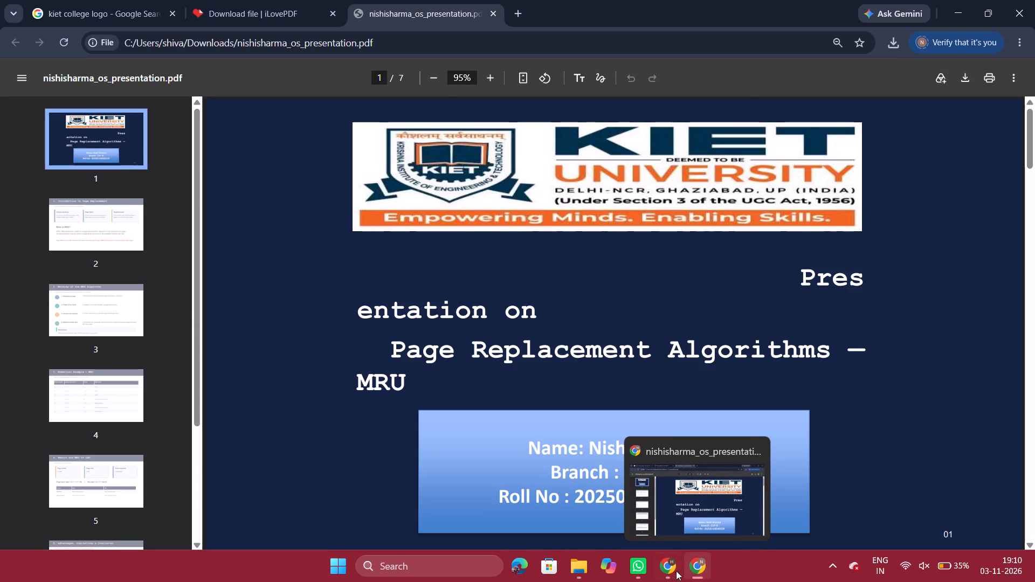
{"action": "left_click", "coordinate": [895, 50]}
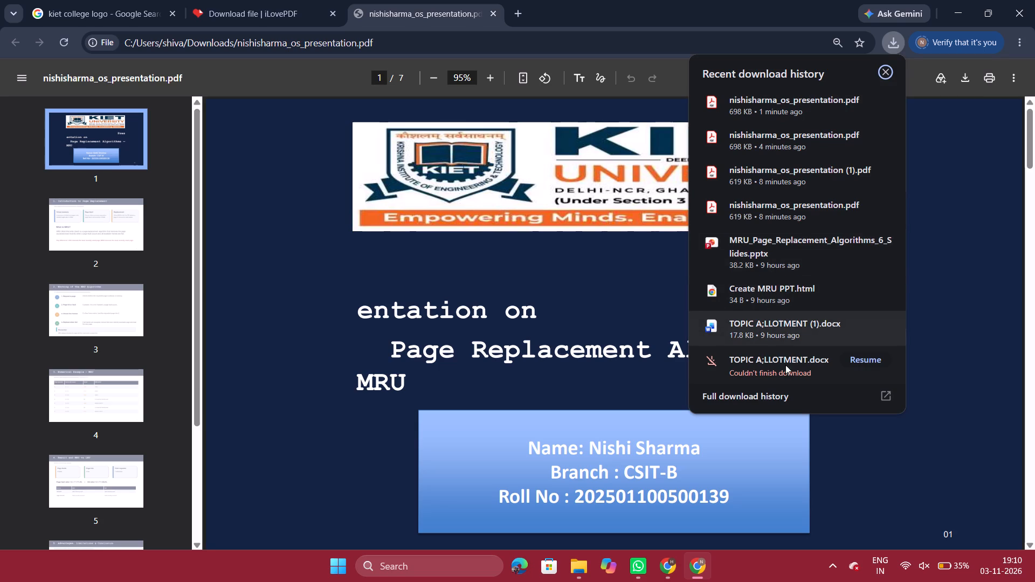
{"action": "double_click", "coordinate": [792, 216]}
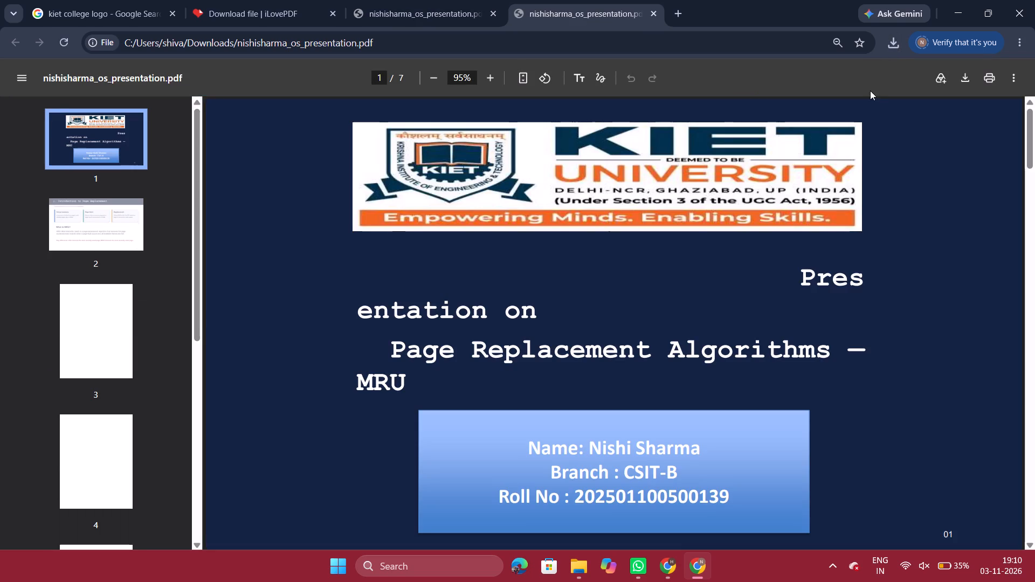
{"action": "left_click", "coordinate": [897, 46]}
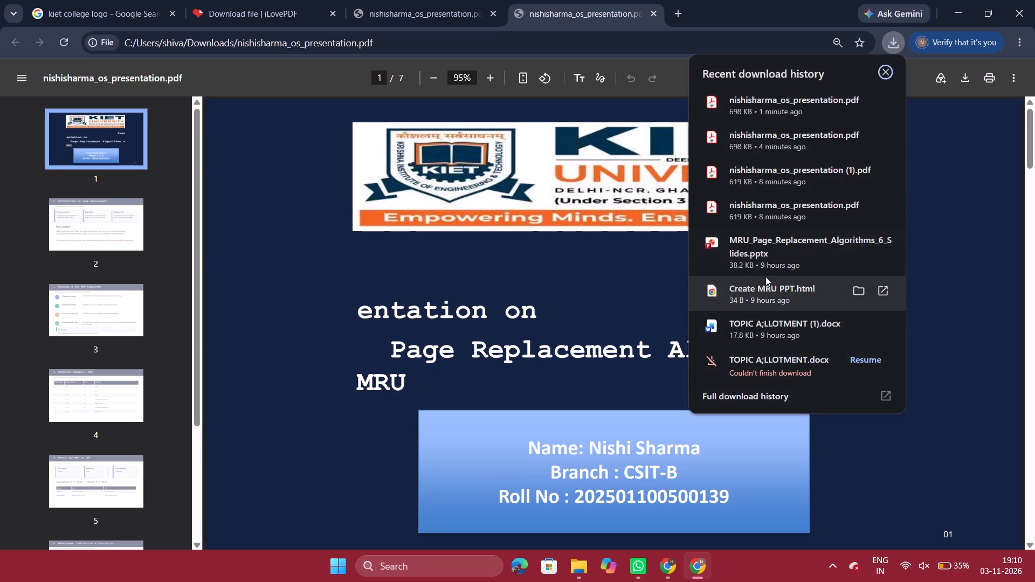
{"action": "double_click", "coordinate": [806, 171]}
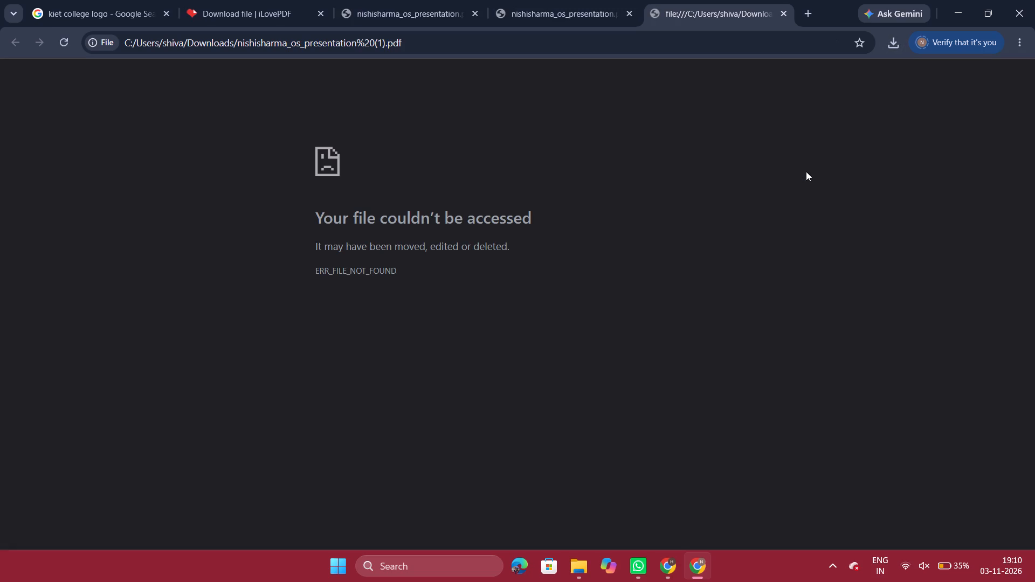
{"action": "left_click", "coordinate": [897, 52]}
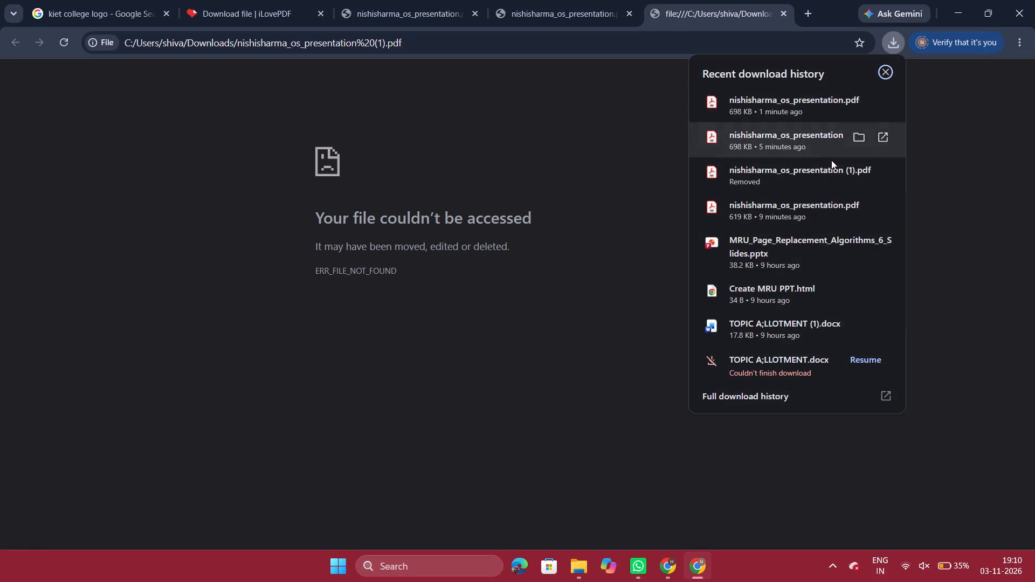
{"action": "double_click", "coordinate": [833, 133]}
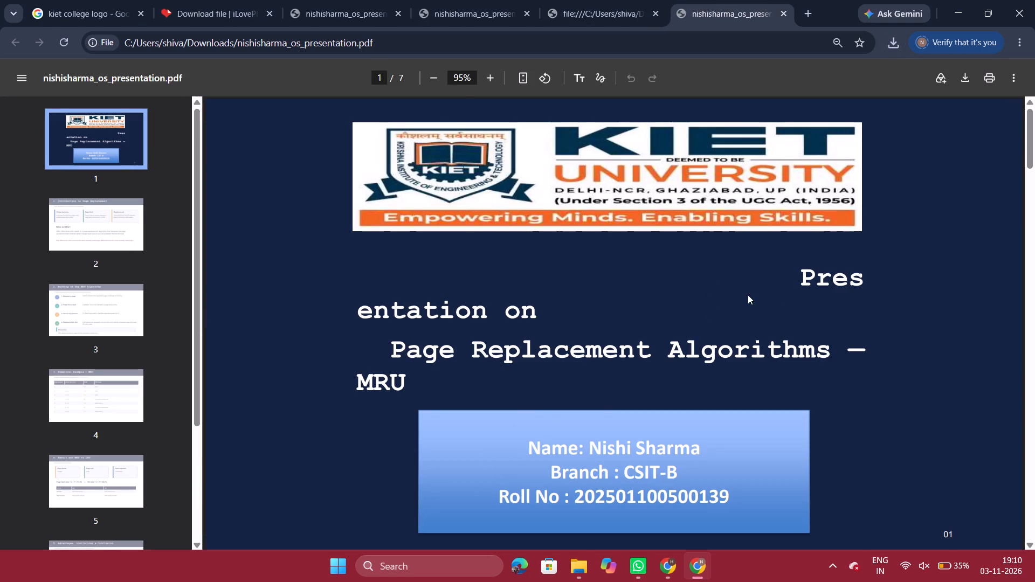
{"action": "left_click", "coordinate": [776, 19]}
{"action": "left_click", "coordinate": [785, 10]}
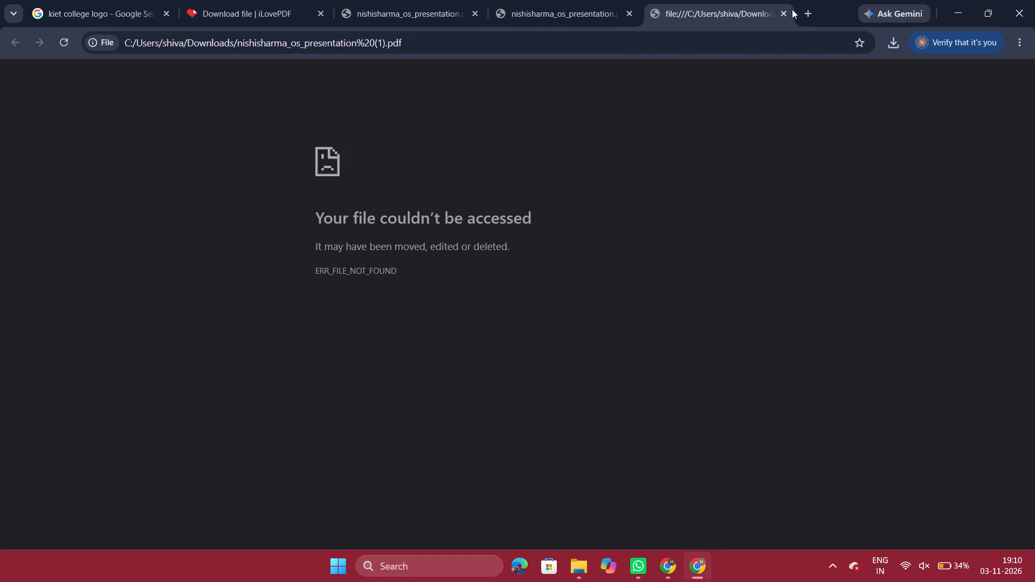
{"action": "left_click", "coordinate": [789, 10]}
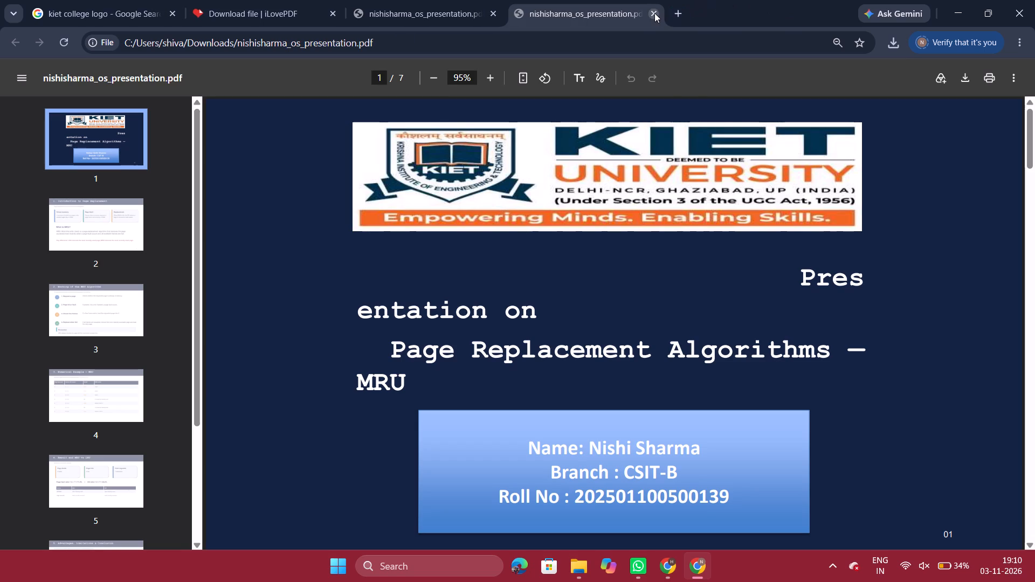
{"action": "left_click", "coordinate": [654, 13]}
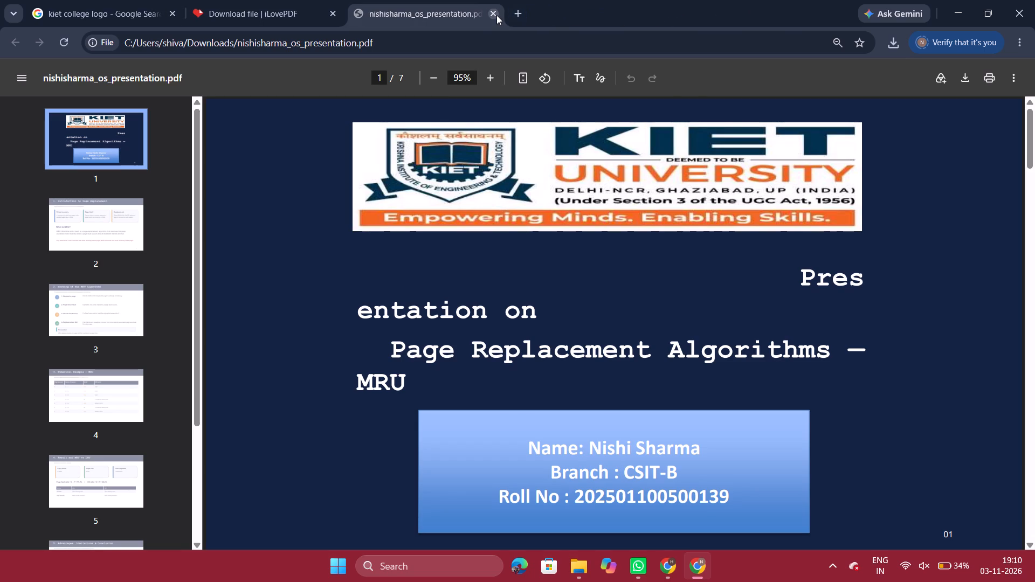
{"action": "left_click", "coordinate": [496, 15]}
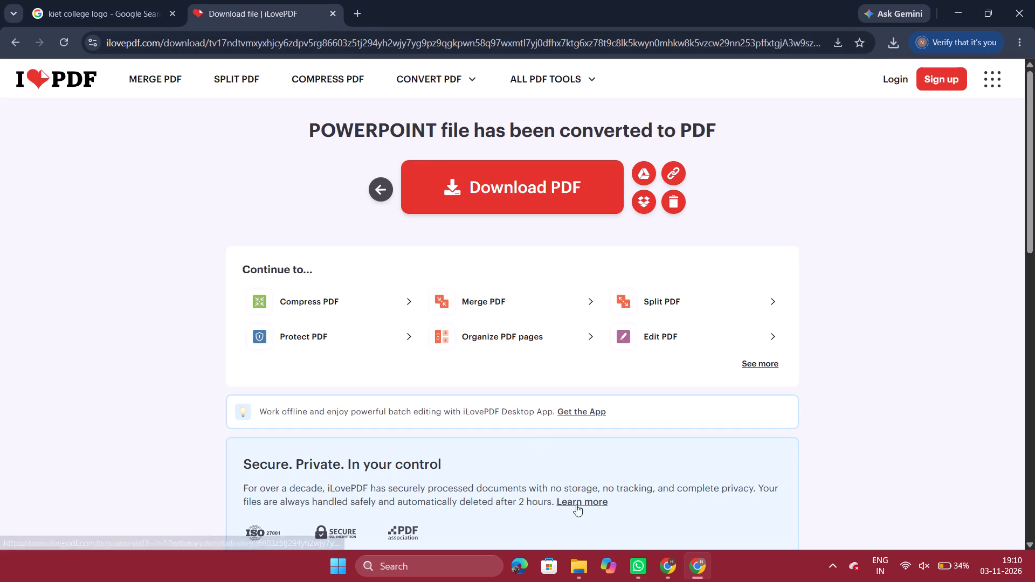
In PowerPoint online, join "Presentation on" and "Page Replacement Algorithms — MRU" into one paragraph in slide 1's title box.
{"action": "left_click", "coordinate": [671, 570]}
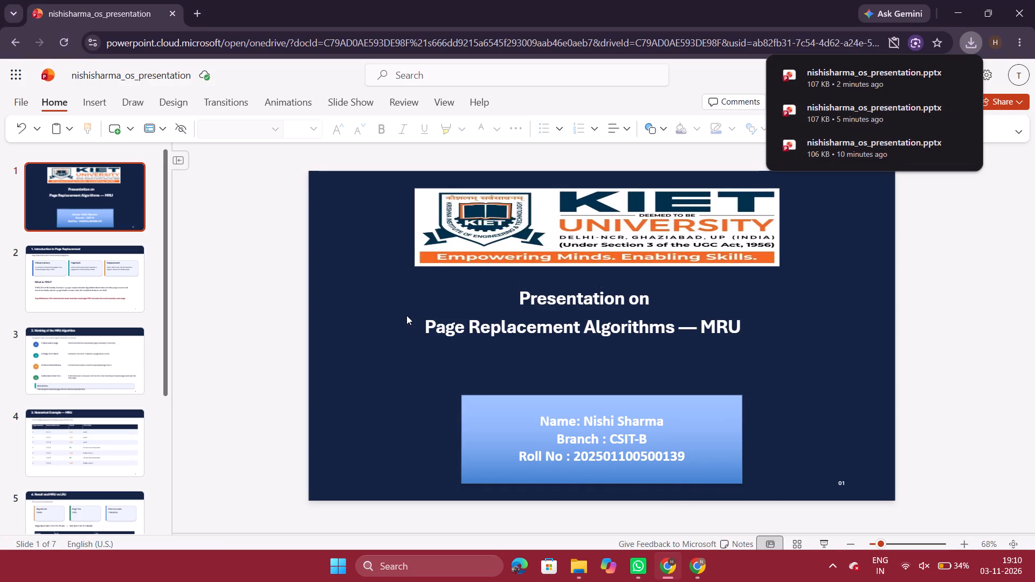
{"action": "left_click", "coordinate": [419, 329]}
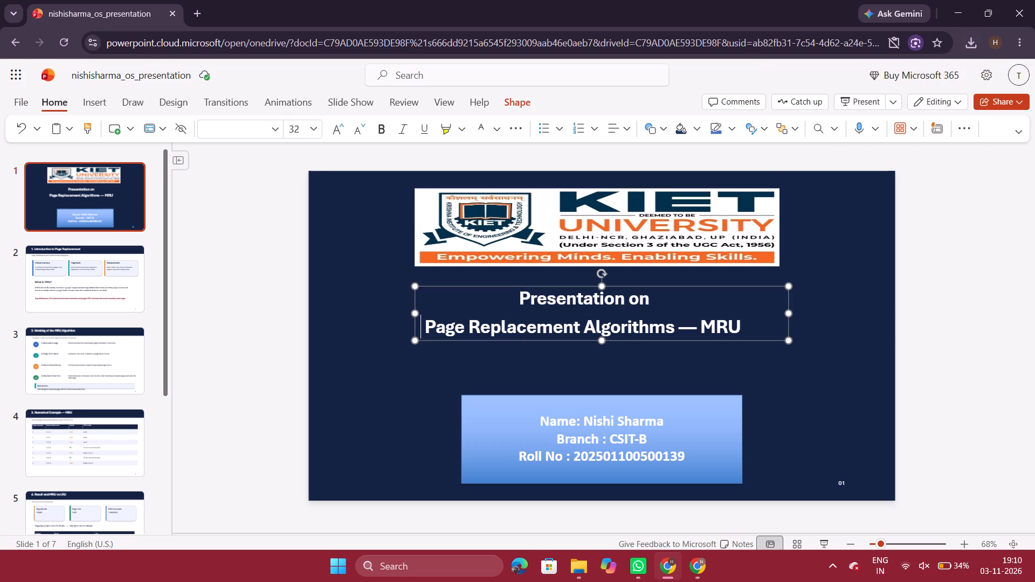
{"action": "key", "text": "BackSpace"}
{"action": "key", "text": "BackSpace"}
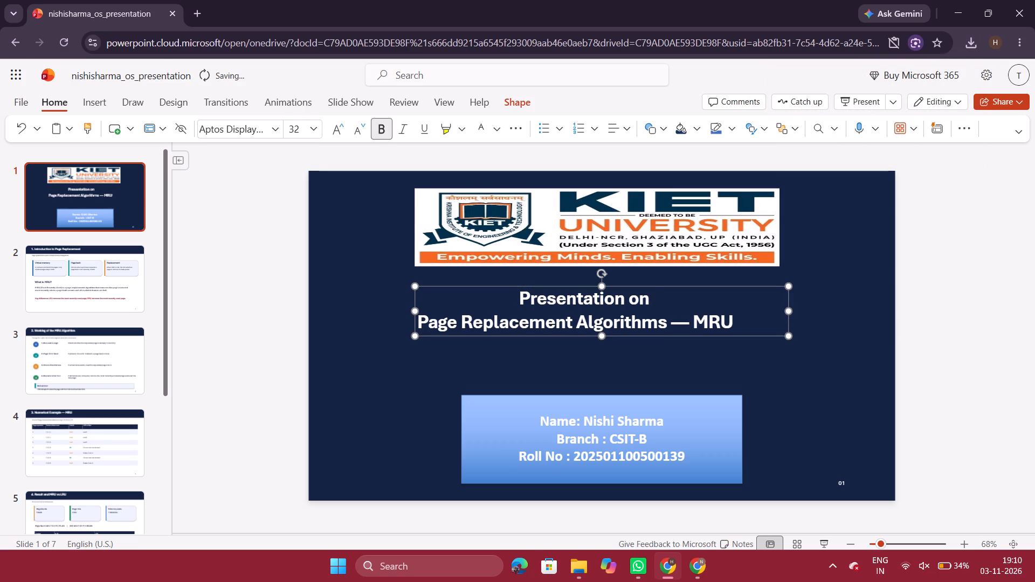
{"action": "key", "text": "BackSpace"}
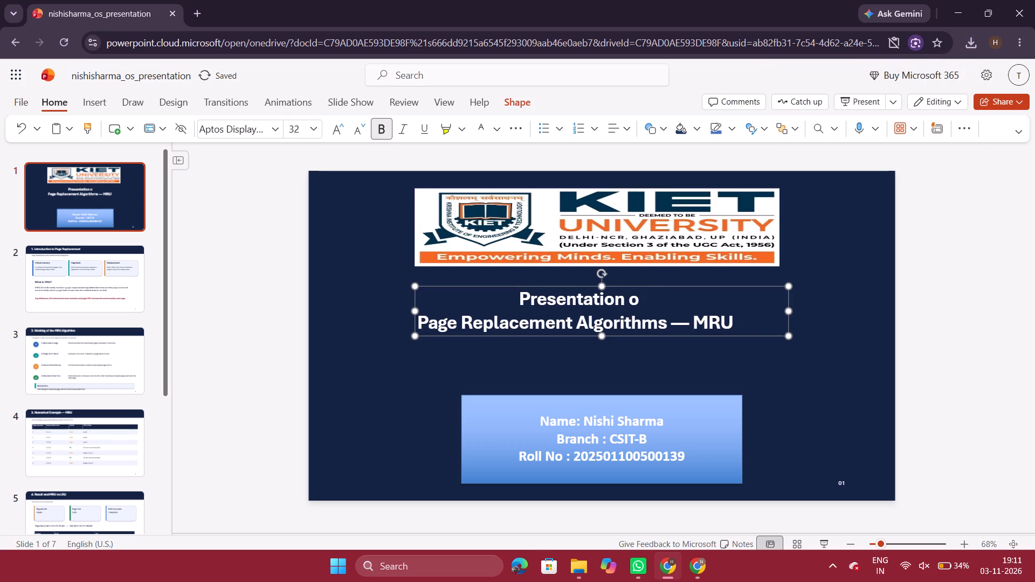
{"action": "key", "text": "n"}
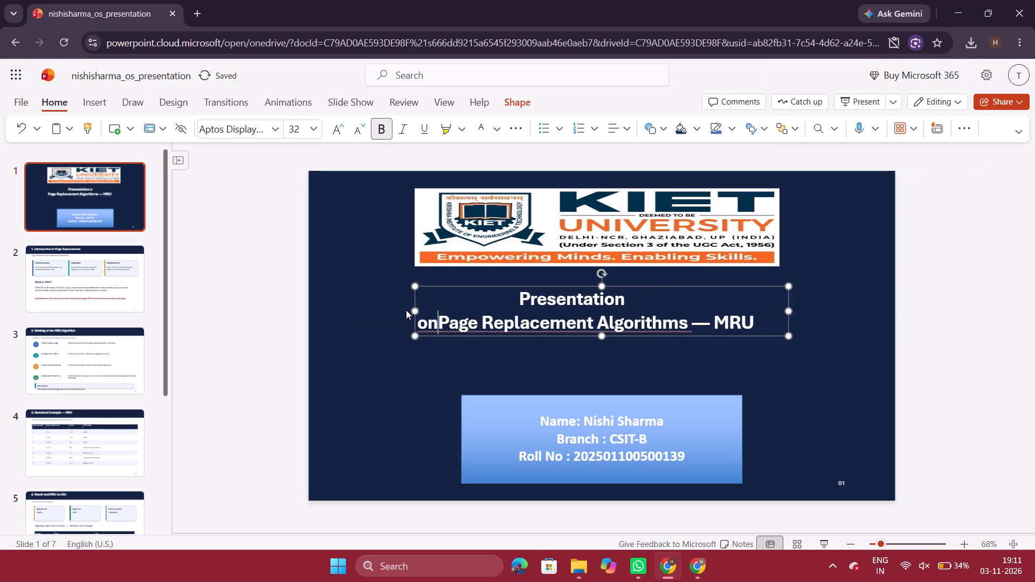
Widen slide 1's title text box on both sides to nearly the full slide width.
{"action": "left_click_drag", "start_coordinate": [416, 311], "coordinate": [334, 308]}
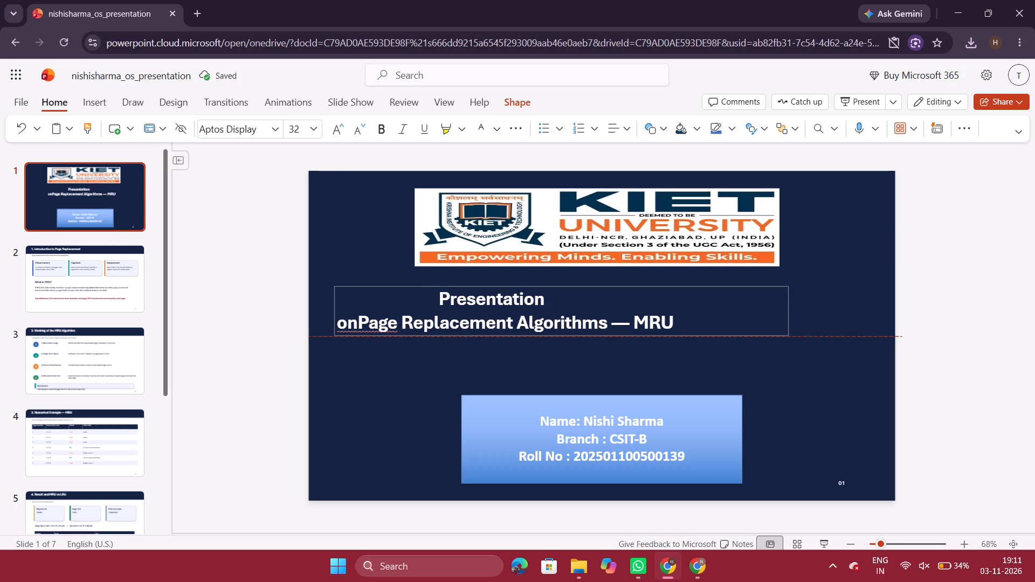
{"action": "left_click_drag", "start_coordinate": [334, 308], "coordinate": [316, 307]}
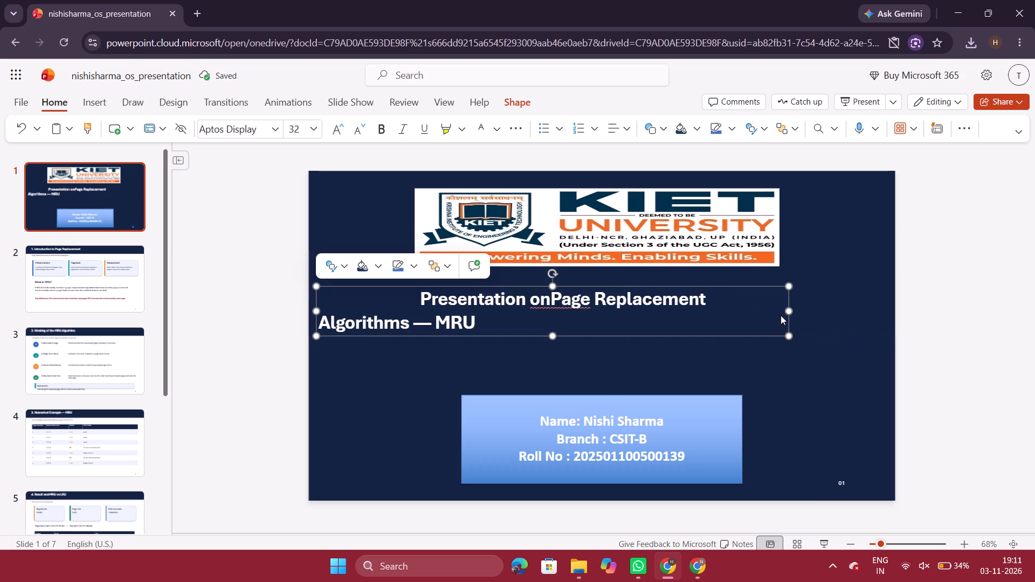
{"action": "left_click_drag", "start_coordinate": [789, 311], "coordinate": [886, 315]}
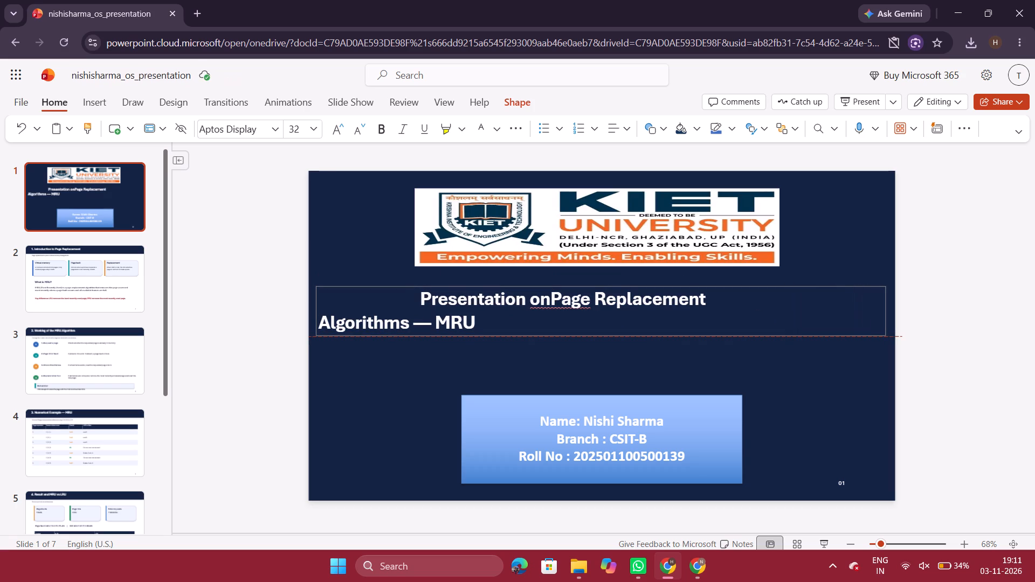
{"action": "left_click_drag", "start_coordinate": [886, 315], "coordinate": [891, 315]}
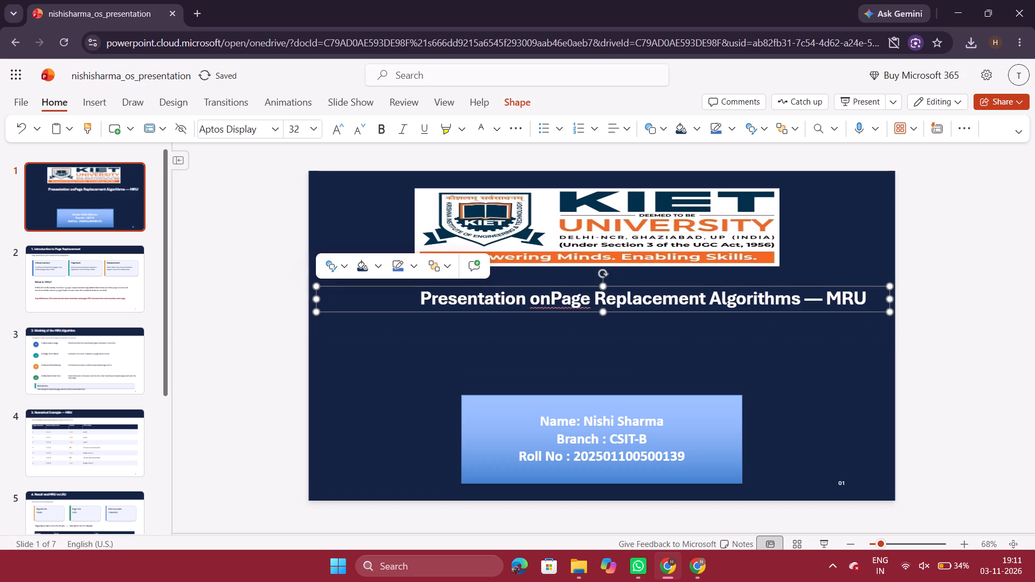
Delete the run of leading spaces before "Presentation" so the title starts near the text box's left edge.
{"action": "left_click", "coordinate": [420, 293]}
{"action": "key", "text": "BackSpace"}
{"action": "key", "text": "BackSpace"}
{"action": "key", "text": "BackSpace"}
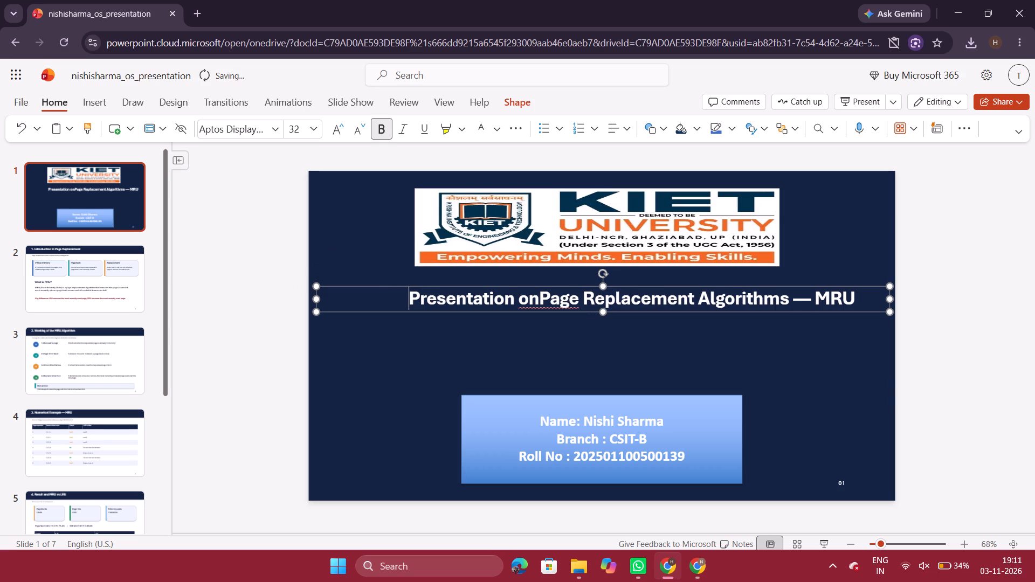
{"action": "key", "text": "BackSpace"}
{"action": "key", "text": "BackSpace"}
{"action": "key", "text": "BackSpace"}
{"action": "key", "text": "BackSpace"}
{"action": "key", "text": "BackSpace"}
{"action": "key", "text": "BackSpace"}
{"action": "key", "text": "BackSpace"}
{"action": "key", "text": "BackSpace"}
{"action": "key", "text": "BackSpace"}
{"action": "key", "text": "BackSpace"}
{"action": "key", "text": "BackSpace"}
{"action": "key", "text": "BackSpace"}
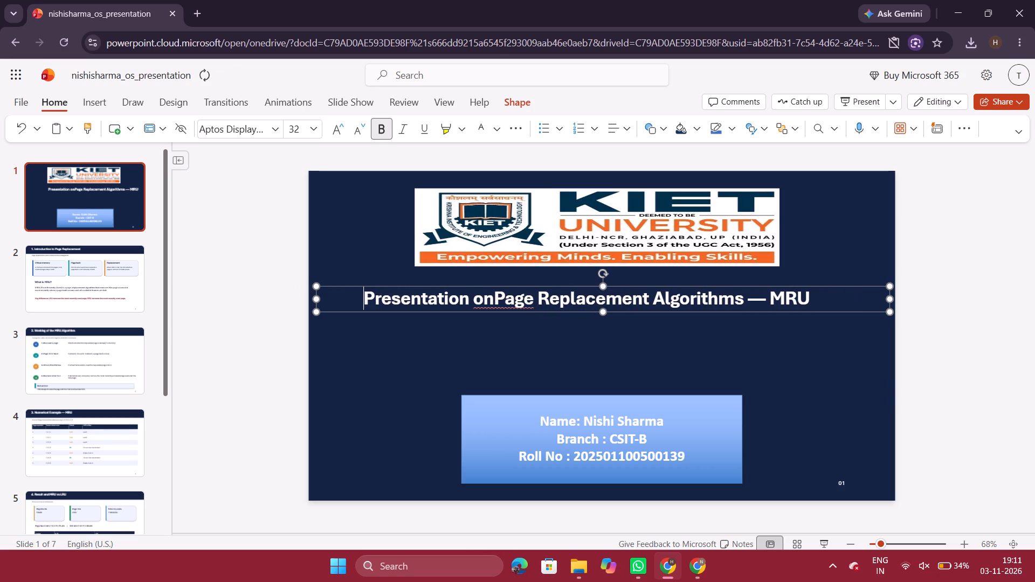
{"action": "key", "text": "BackSpace"}
{"action": "key", "text": "BackSpace"}
{"action": "key", "text": "BackSpace"}
{"action": "key", "text": "BackSpace"}
{"action": "key", "text": "BackSpace"}
{"action": "key", "text": "BackSpace"}
{"action": "key", "text": "BackSpace"}
{"action": "key", "text": "BackSpace"}
{"action": "key", "text": "BackSpace"}
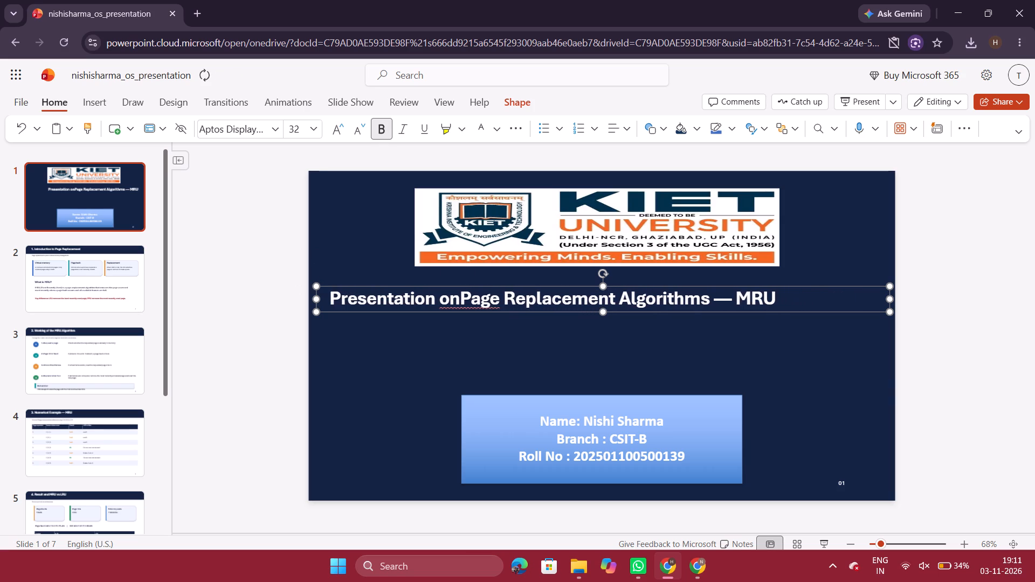
Insert the missing space between "on" and "Page" in the slide 1 title.
{"action": "left_click", "coordinate": [464, 303]}
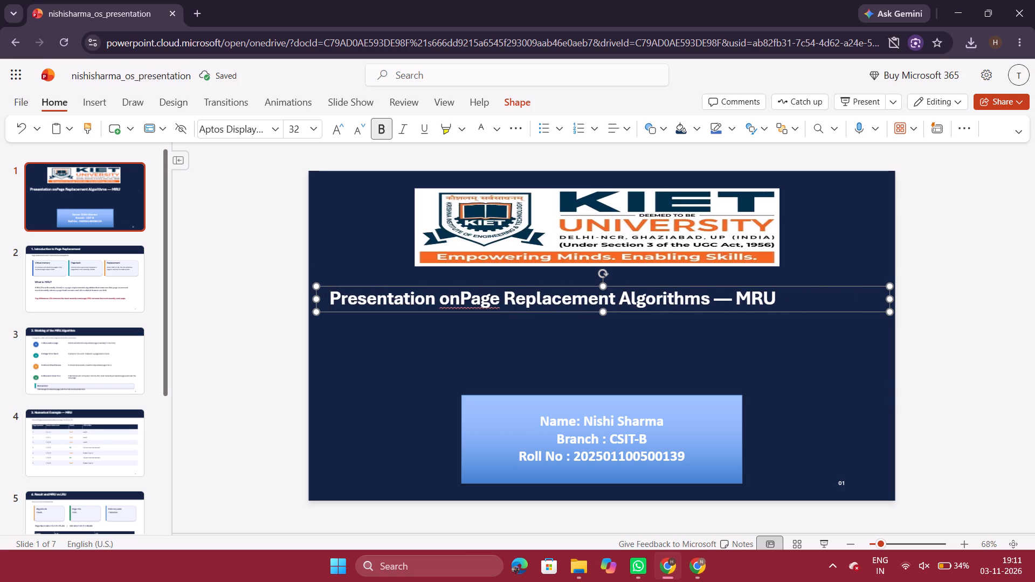
{"action": "key", "text": "space"}
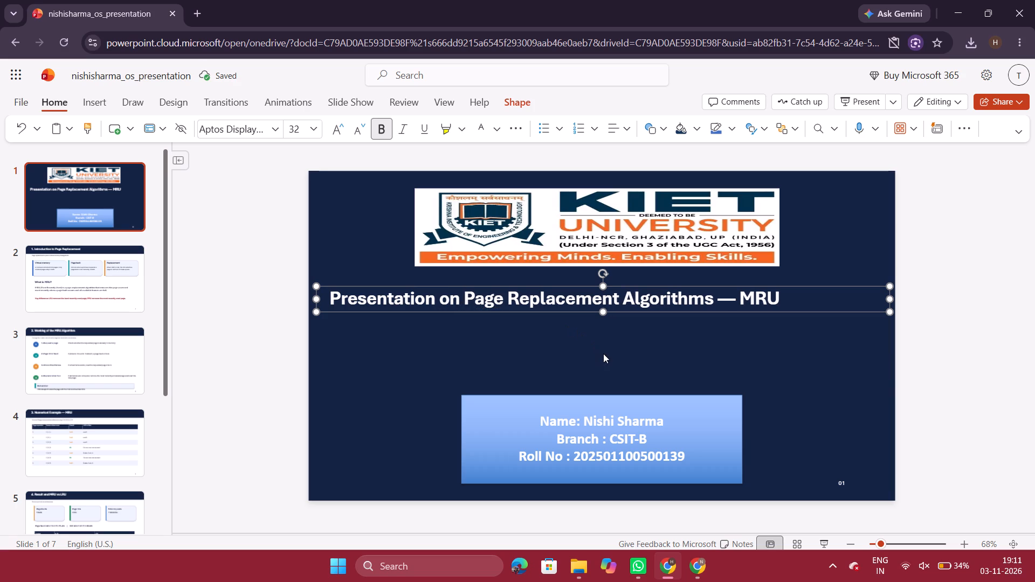
Add ten leading spaces before "Presentation" to roughly centre the one-line title on slide 1, and deselect the text box.
{"action": "left_click", "coordinate": [328, 295]}
{"action": "key", "text": "space"}
{"action": "key", "text": "space"}
{"action": "key", "text": "space"}
{"action": "key", "text": "space"}
{"action": "key", "text": "space"}
{"action": "key", "text": "space"}
{"action": "key", "text": "space"}
{"action": "key", "text": "space"}
{"action": "key", "text": "space"}
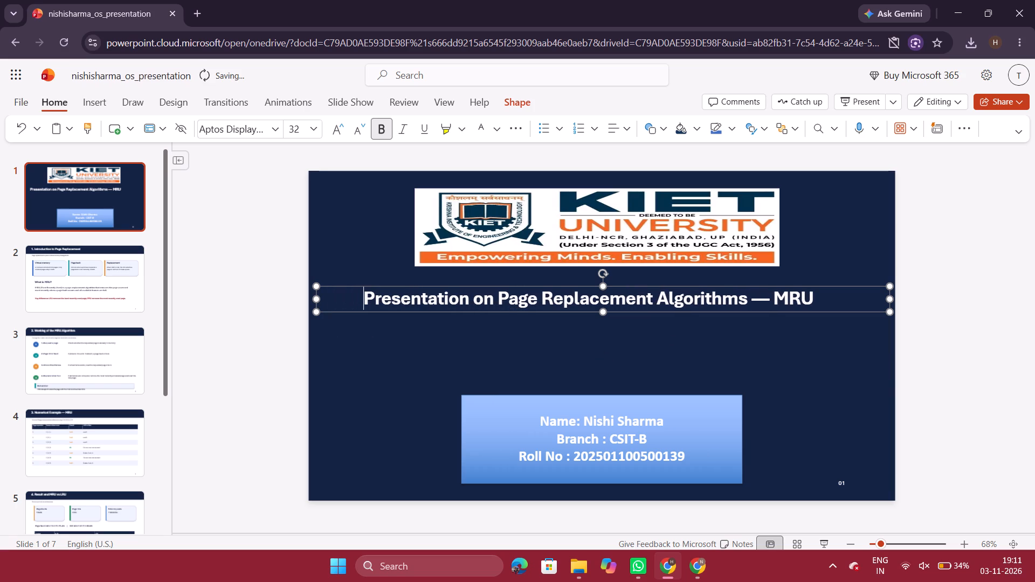
{"action": "key", "text": "space"}
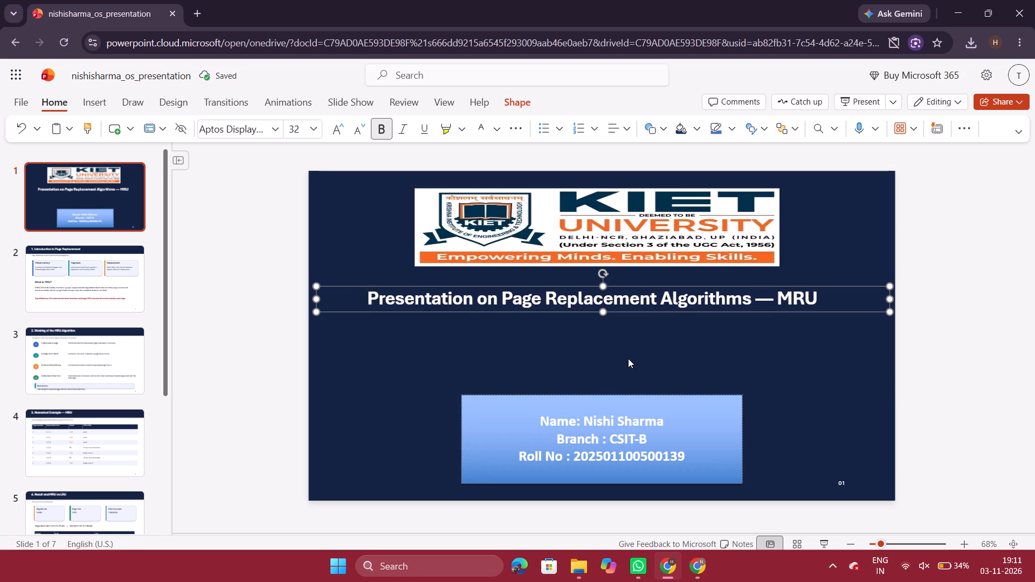
{"action": "left_click", "coordinate": [628, 358]}
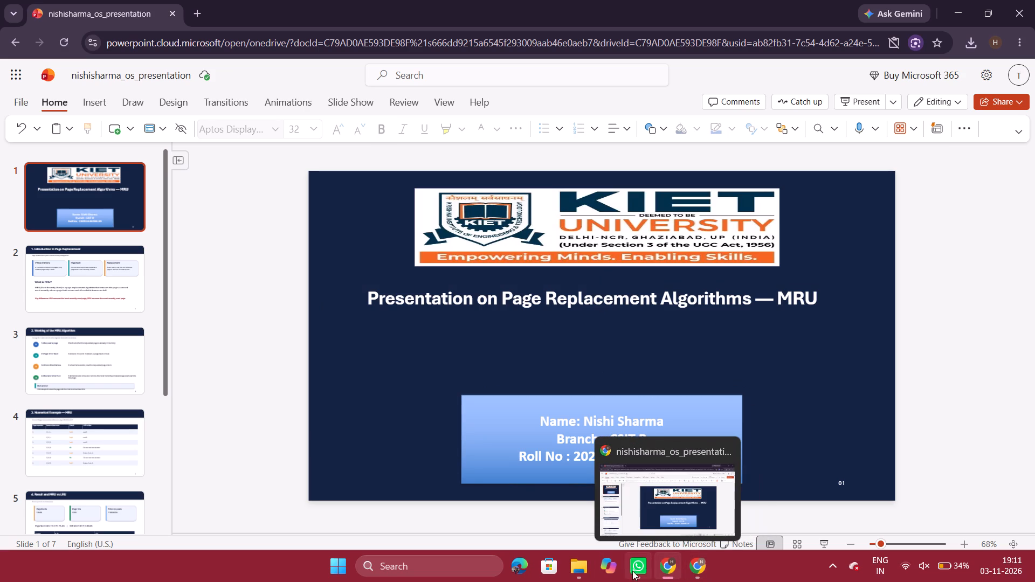
Delete the old OS presentation PPTX and its PDF from the Downloads folder in File Explorer.
{"action": "left_click", "coordinate": [570, 570]}
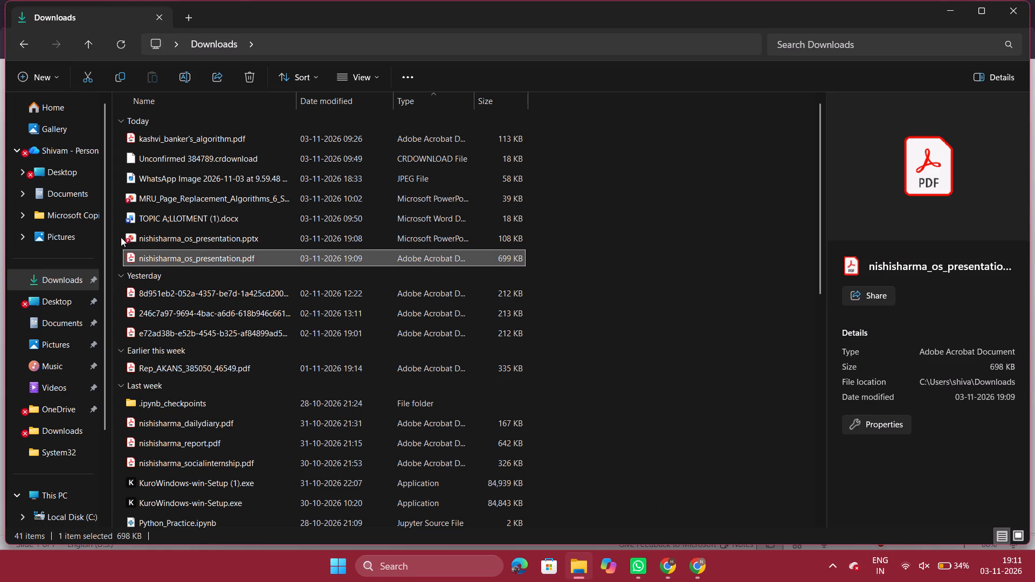
{"action": "left_click_drag", "start_coordinate": [121, 233], "coordinate": [232, 257]}
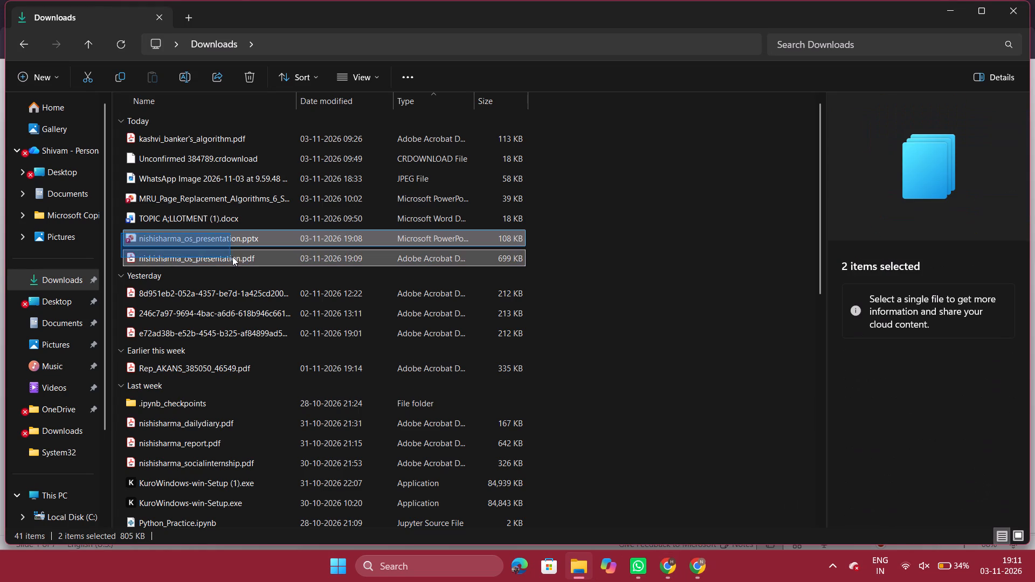
{"action": "left_click_drag", "start_coordinate": [232, 257], "coordinate": [265, 264]}
{"action": "right_click", "coordinate": [265, 264]}
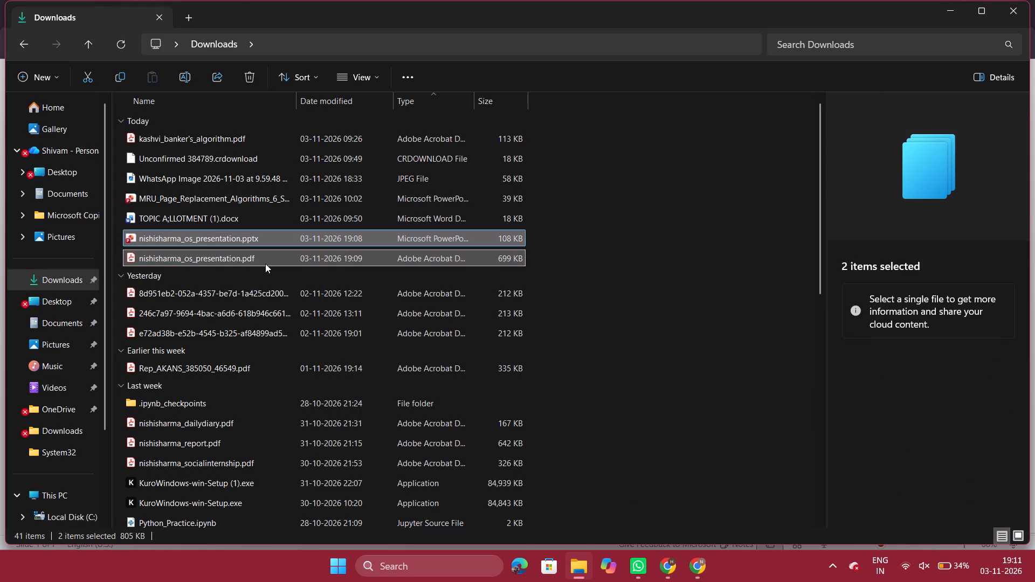
{"action": "left_click", "coordinate": [456, 202]}
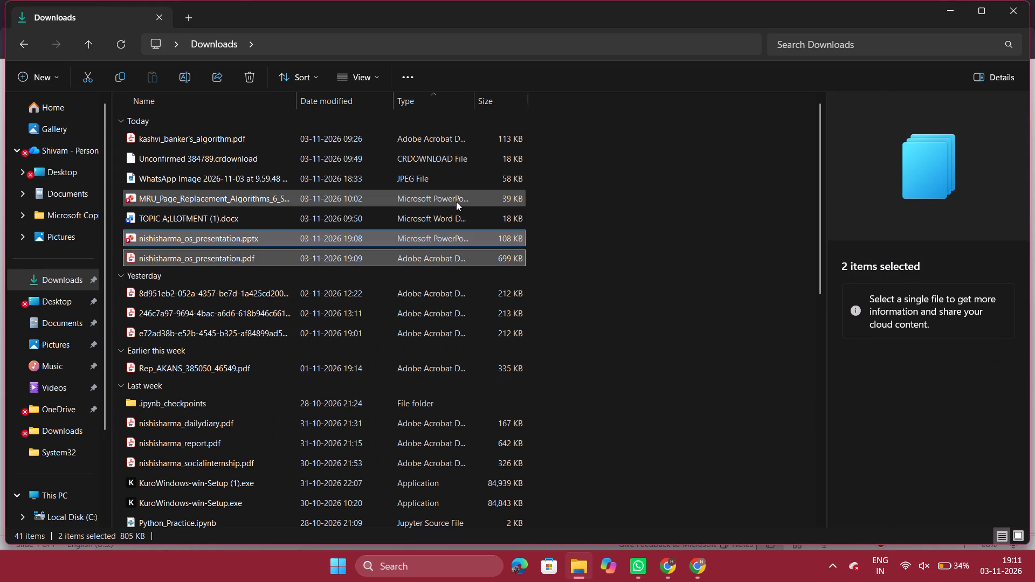
Switch back to PowerPoint for the web and download a copy of the corrected presentation as a PPTX.
{"action": "left_click", "coordinate": [670, 572]}
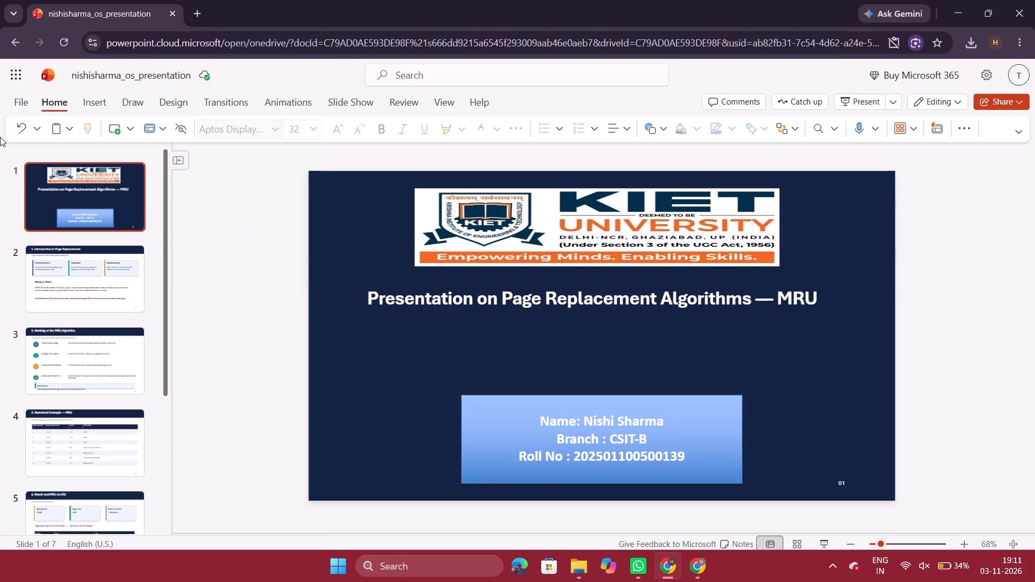
{"action": "left_click", "coordinate": [17, 95]}
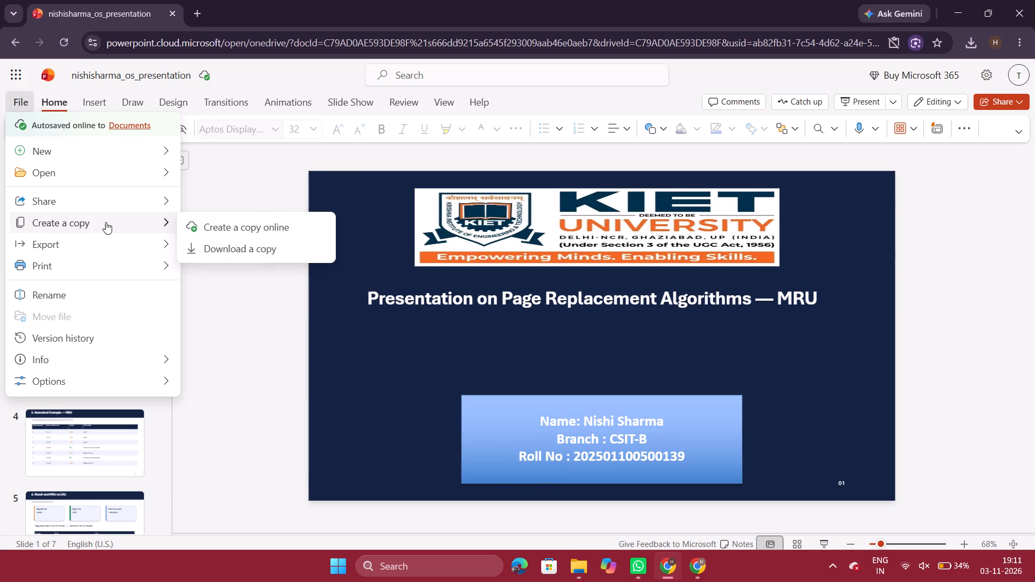
{"action": "left_click", "coordinate": [241, 244]}
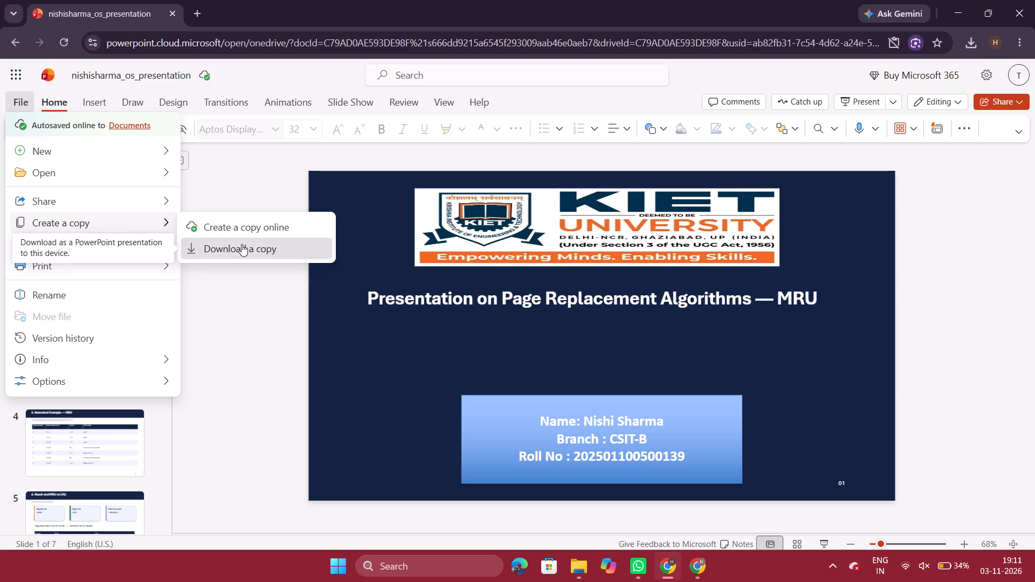
{"action": "left_click", "coordinate": [491, 333]}
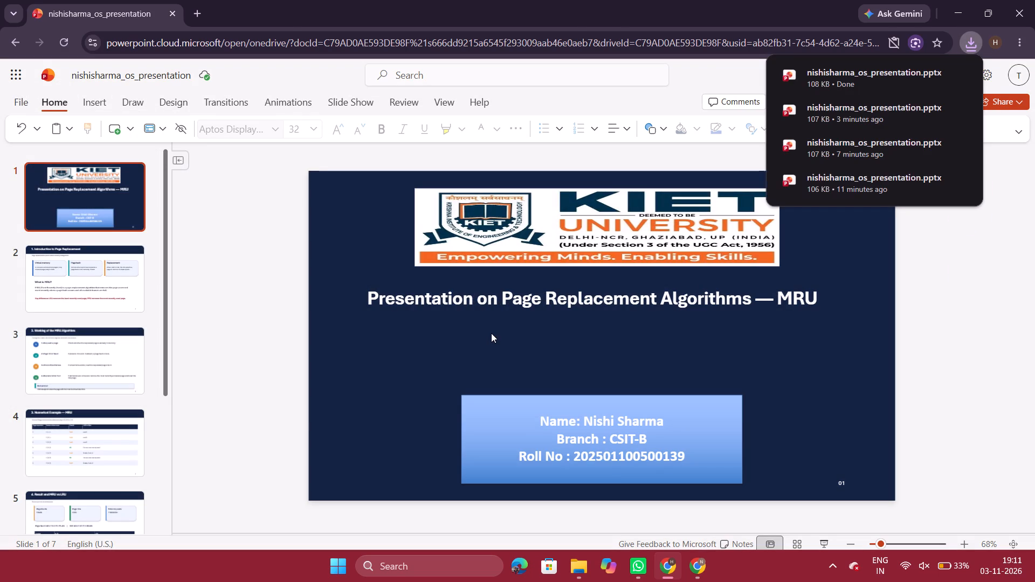
Switch to iLovePDF, convert the newly downloaded OS presentation PPTX from PowerPoint to PDF, and download the resulting PDF.
{"action": "left_click", "coordinate": [701, 570]}
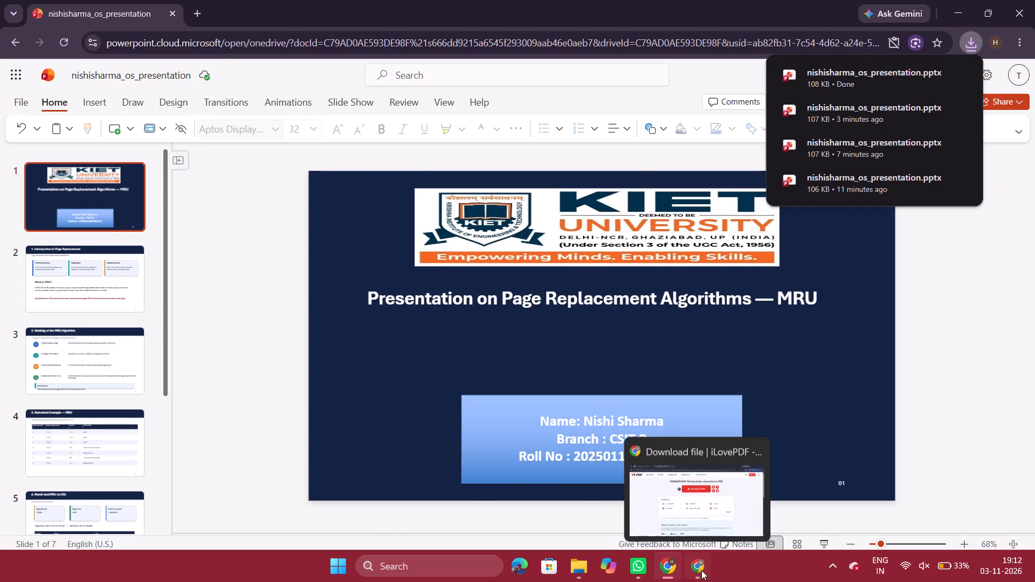
{"action": "left_click", "coordinate": [492, 225]}
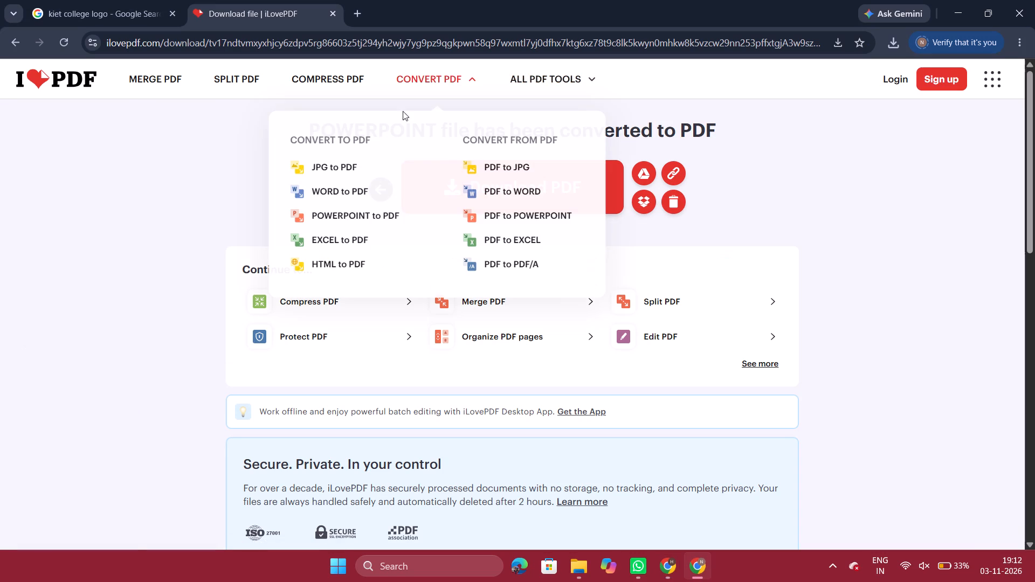
{"action": "left_click", "coordinate": [339, 210]}
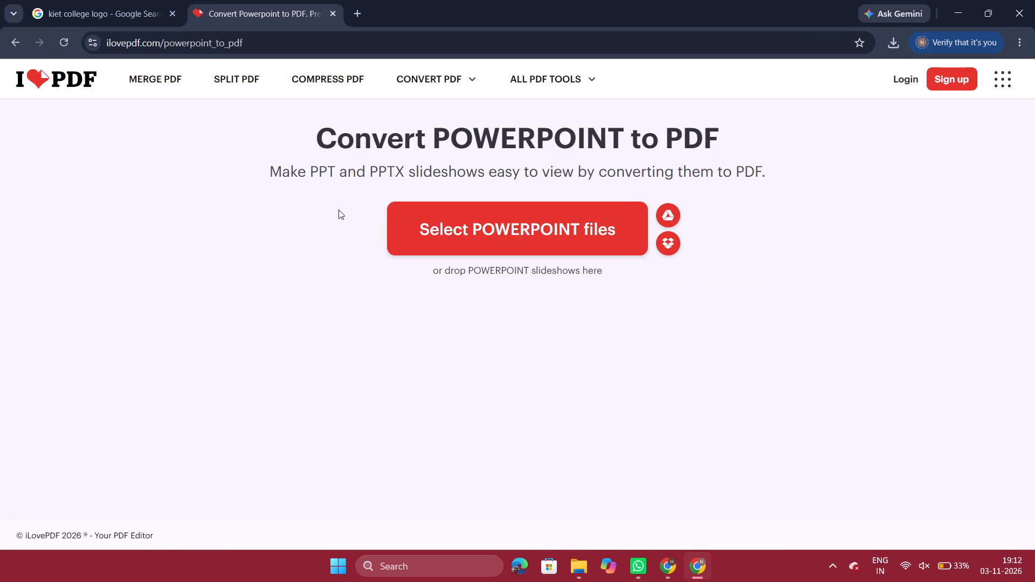
{"action": "left_click", "coordinate": [467, 226]}
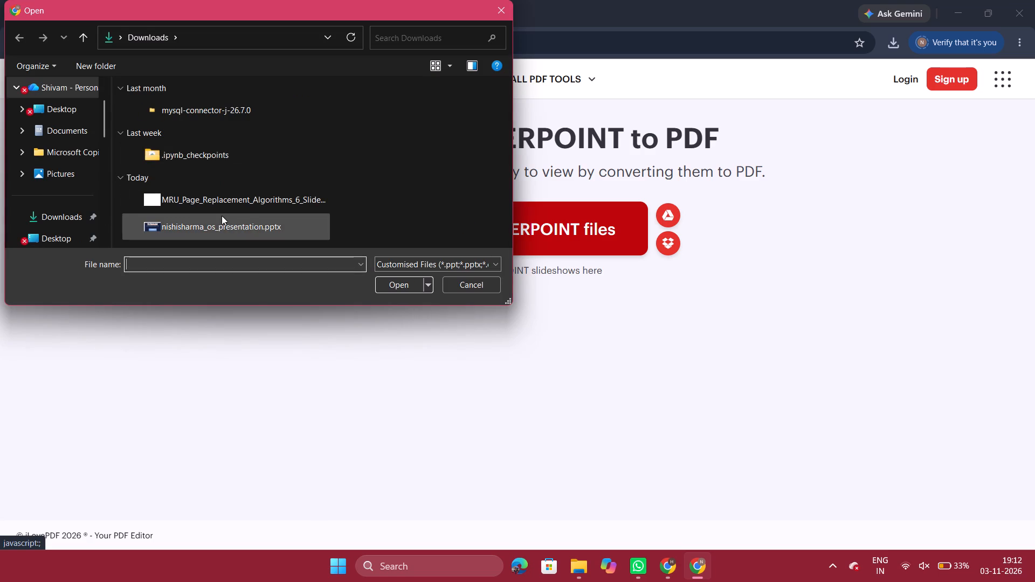
{"action": "left_click", "coordinate": [222, 216]}
{"action": "left_click", "coordinate": [399, 279]}
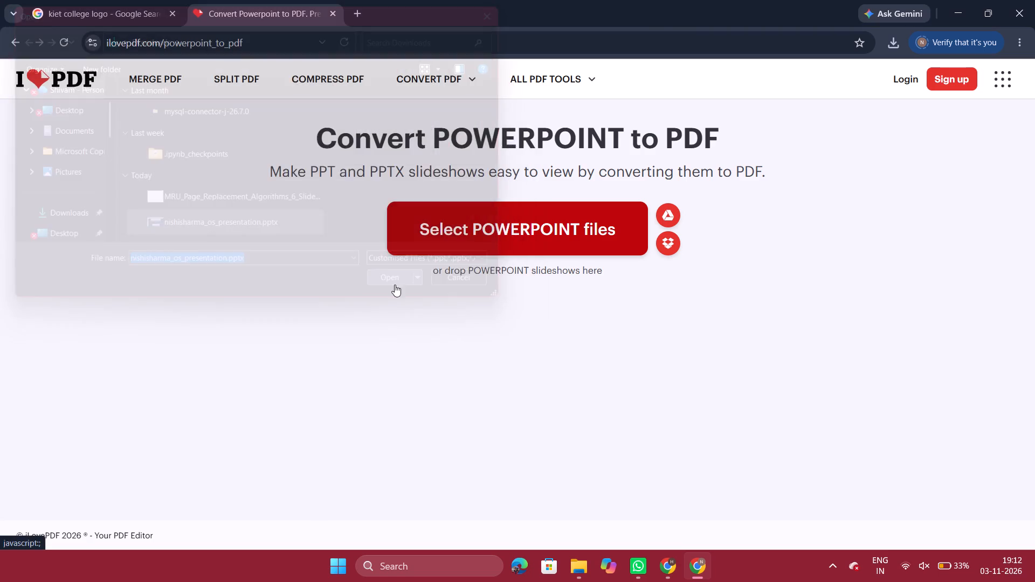
{"action": "left_click_drag", "start_coordinate": [858, 536], "coordinate": [862, 518]}
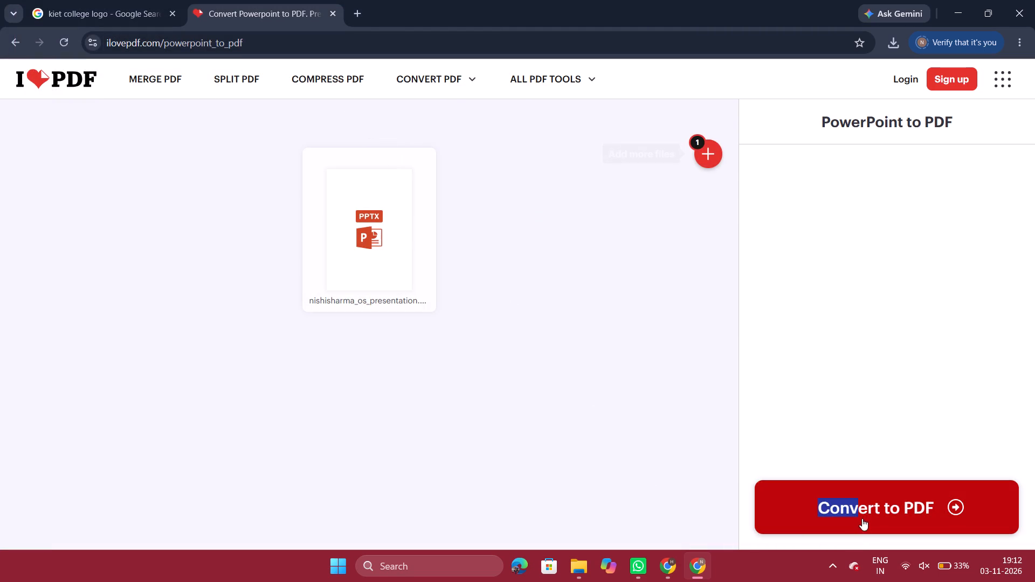
{"action": "left_click_drag", "start_coordinate": [862, 518], "coordinate": [862, 516]}
{"action": "left_click", "coordinate": [862, 516]}
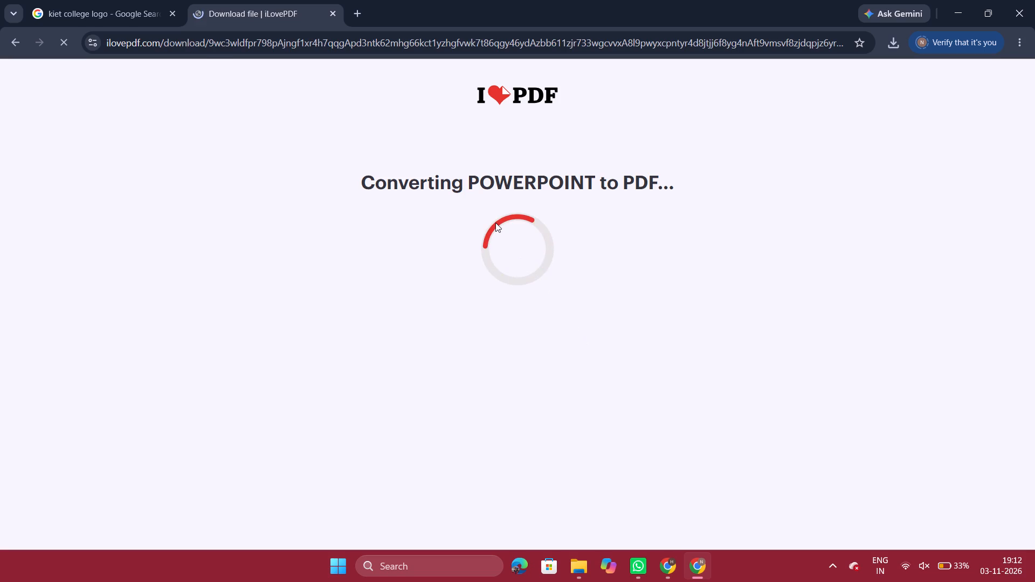
{"action": "left_click", "coordinate": [497, 192]}
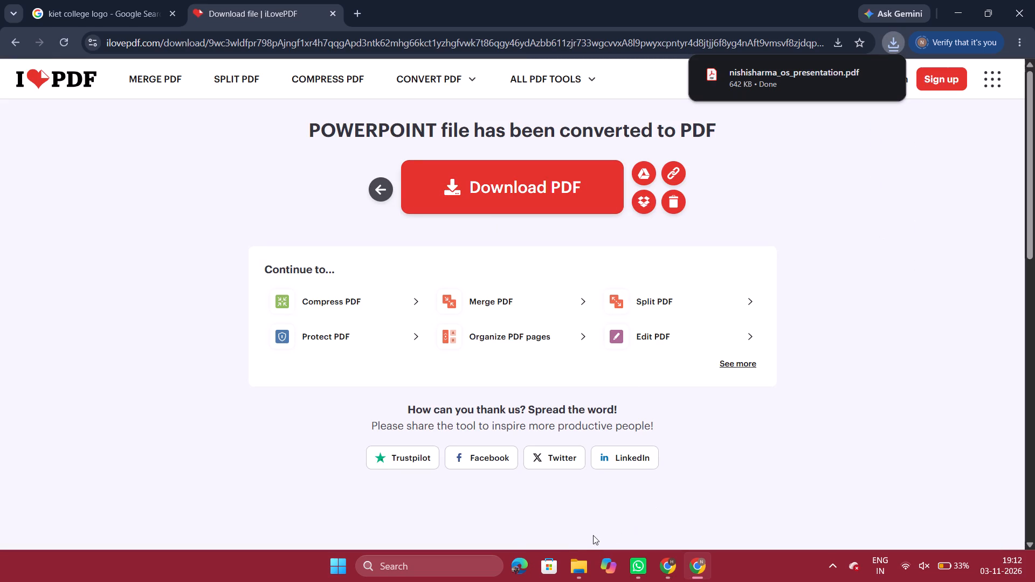
Open the new presentation PDF from Downloads to check the title slide's layout, and clear the viewer and other windows away.
{"action": "left_click", "coordinate": [579, 569]}
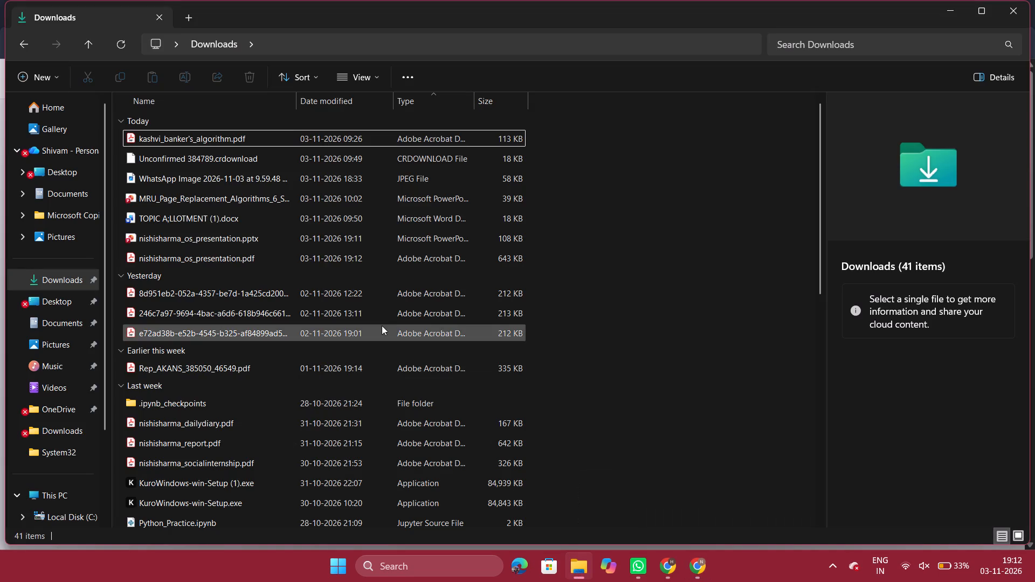
{"action": "double_click", "coordinate": [232, 257]}
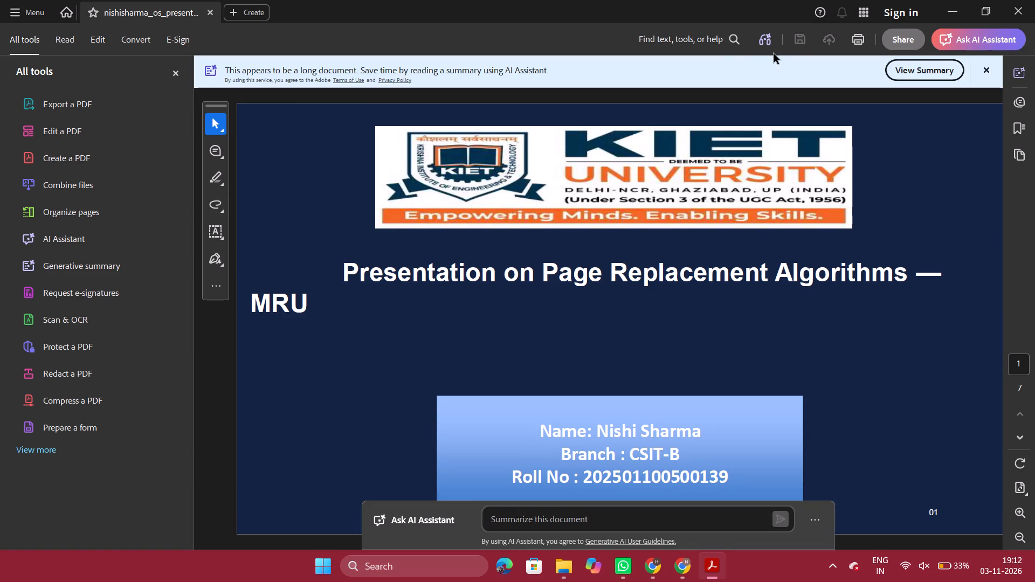
{"action": "left_click", "coordinate": [951, 12]}
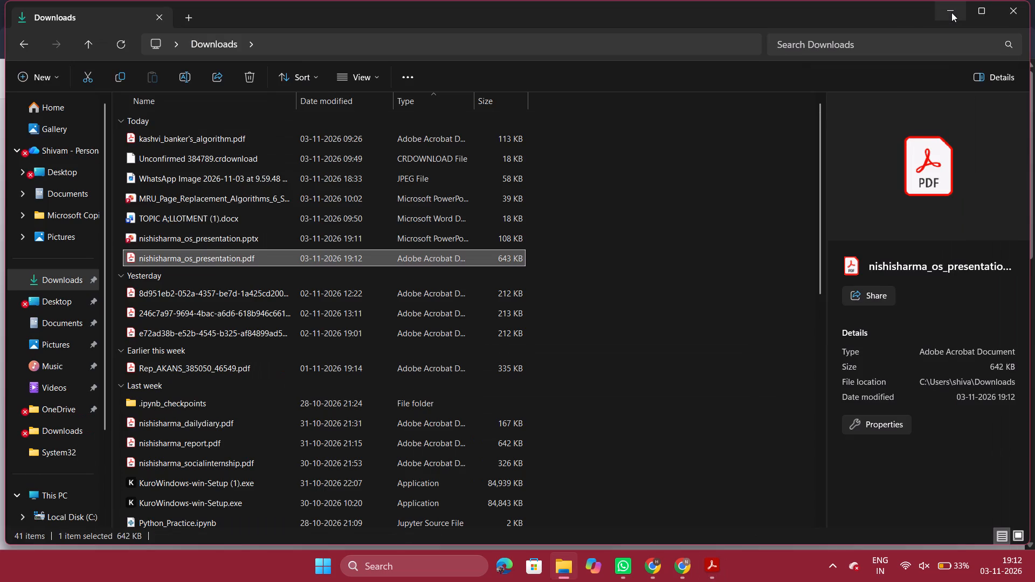
{"action": "left_click", "coordinate": [948, 9]}
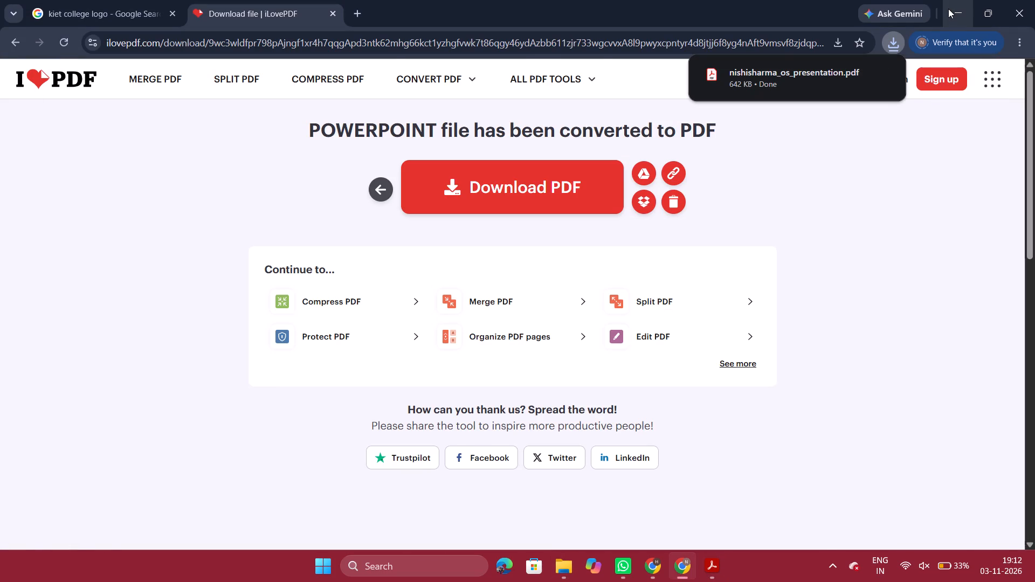
{"action": "left_click", "coordinate": [948, 9]}
{"action": "left_click", "coordinate": [948, 9]}
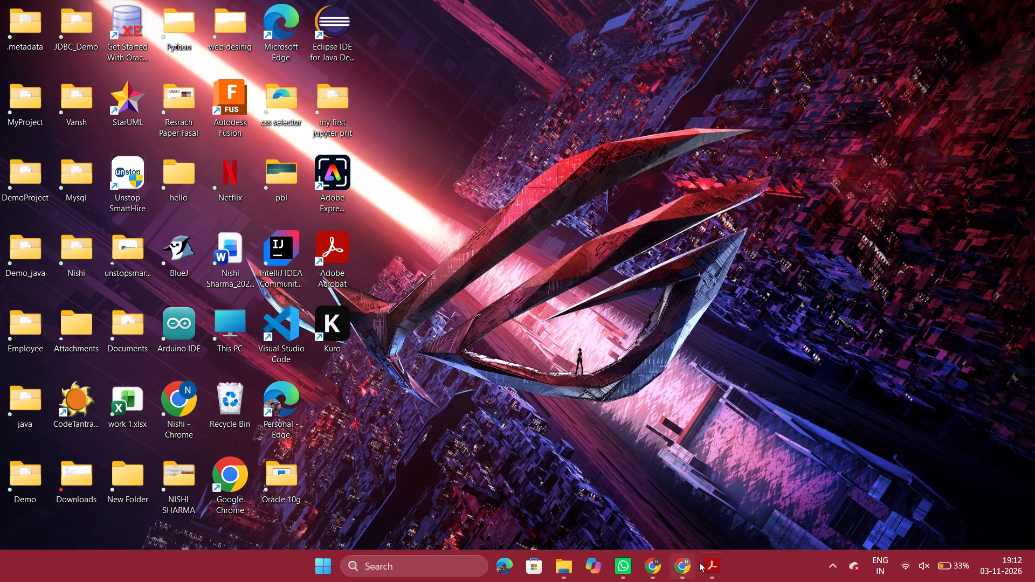
{"action": "left_click", "coordinate": [769, 448]}
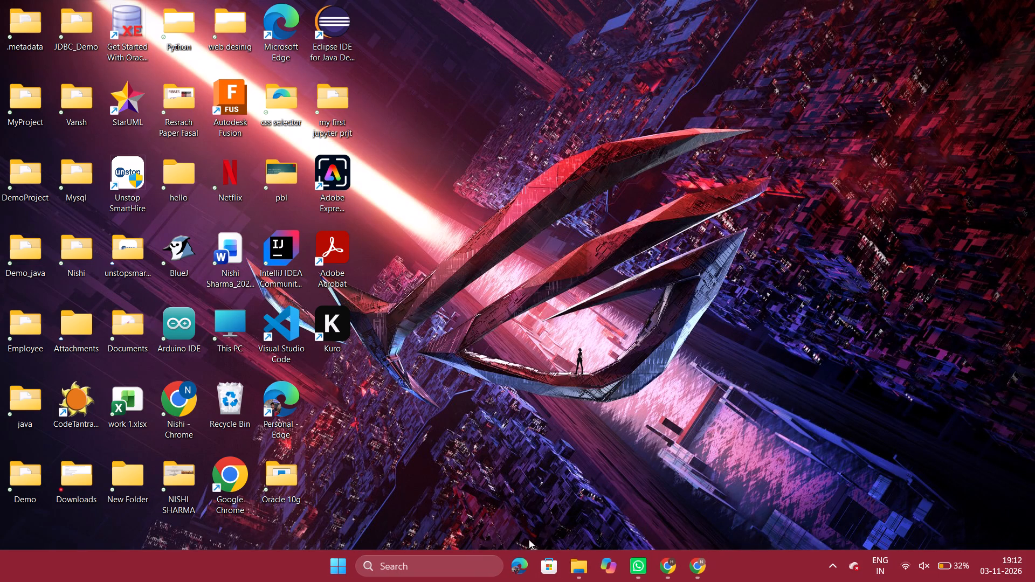
Share the new OS presentation PDF from the Downloads folder through WhatsApp.
{"action": "left_click", "coordinate": [578, 558]}
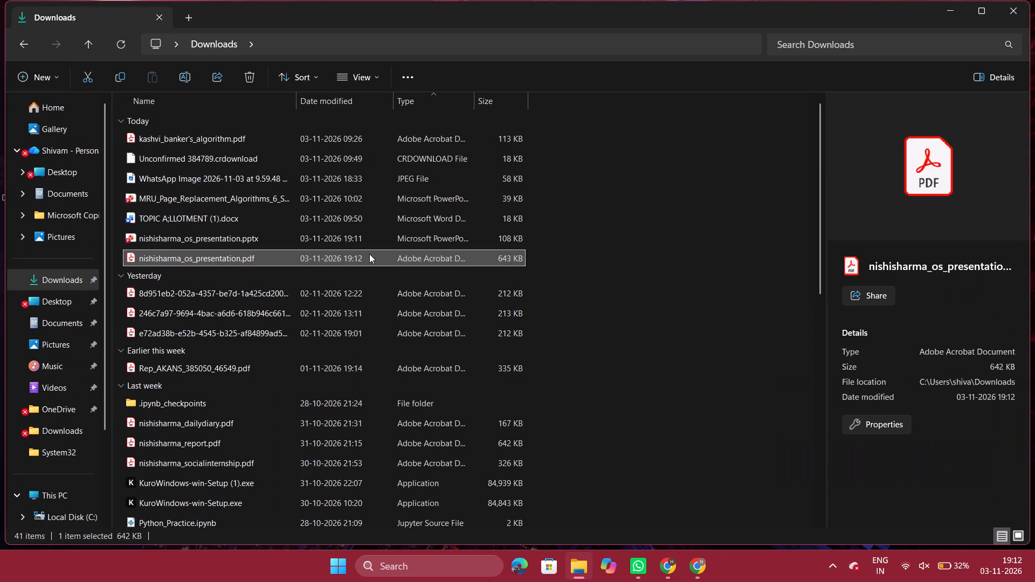
{"action": "right_click", "coordinate": [279, 258]}
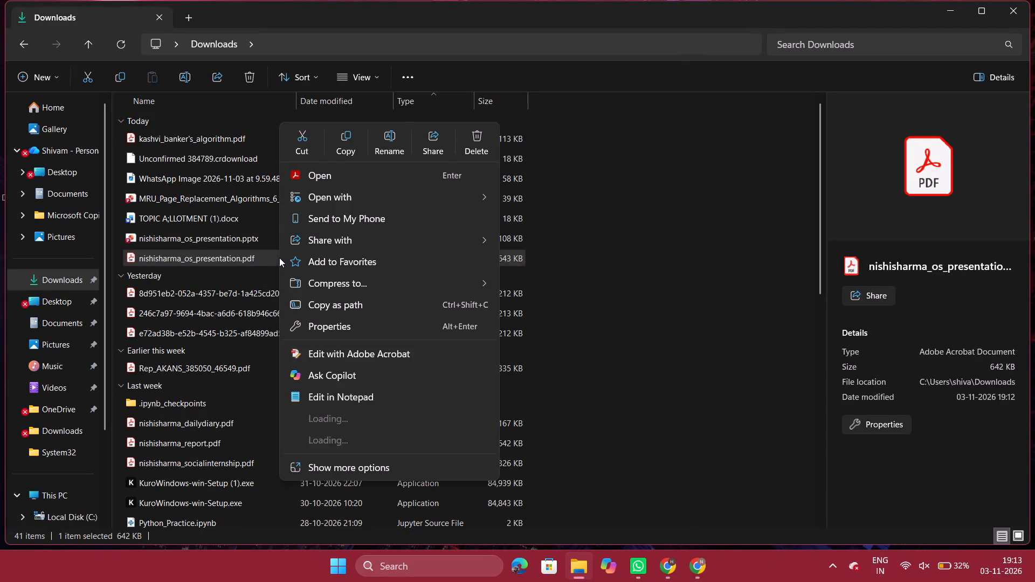
{"action": "left_click", "coordinate": [434, 140]}
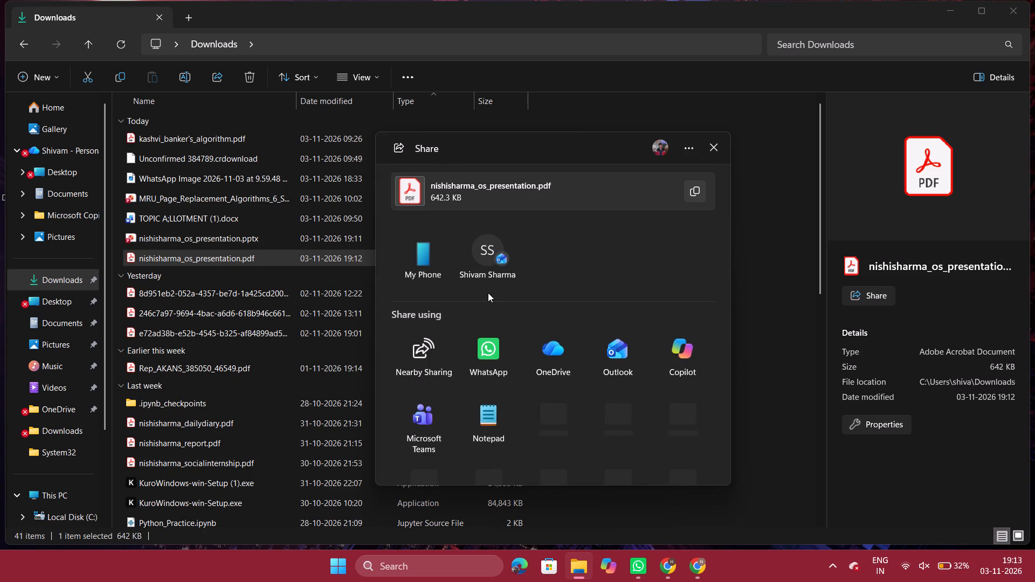
{"action": "left_click", "coordinate": [478, 350]}
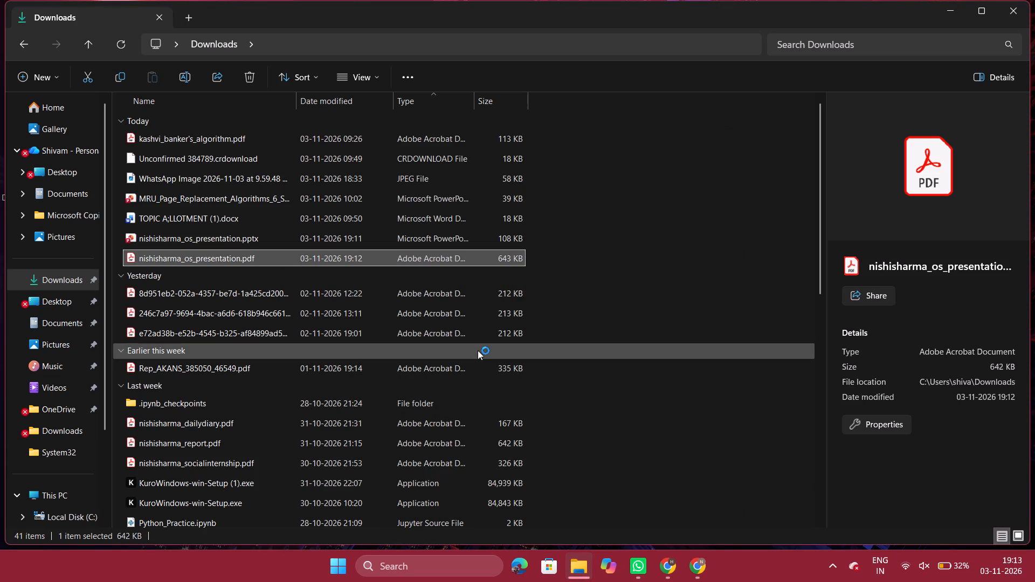